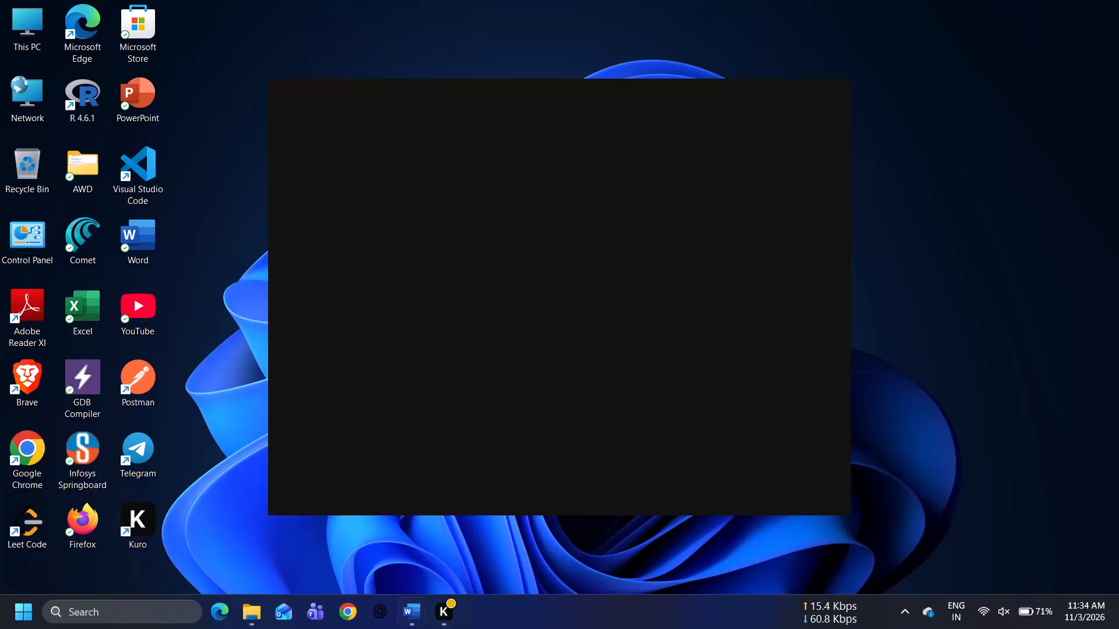
Switch to the Student_Lifestyle_Analytics_Project_Report document in Word and review its title page and the certificate page that follows.
left_click(410, 610)
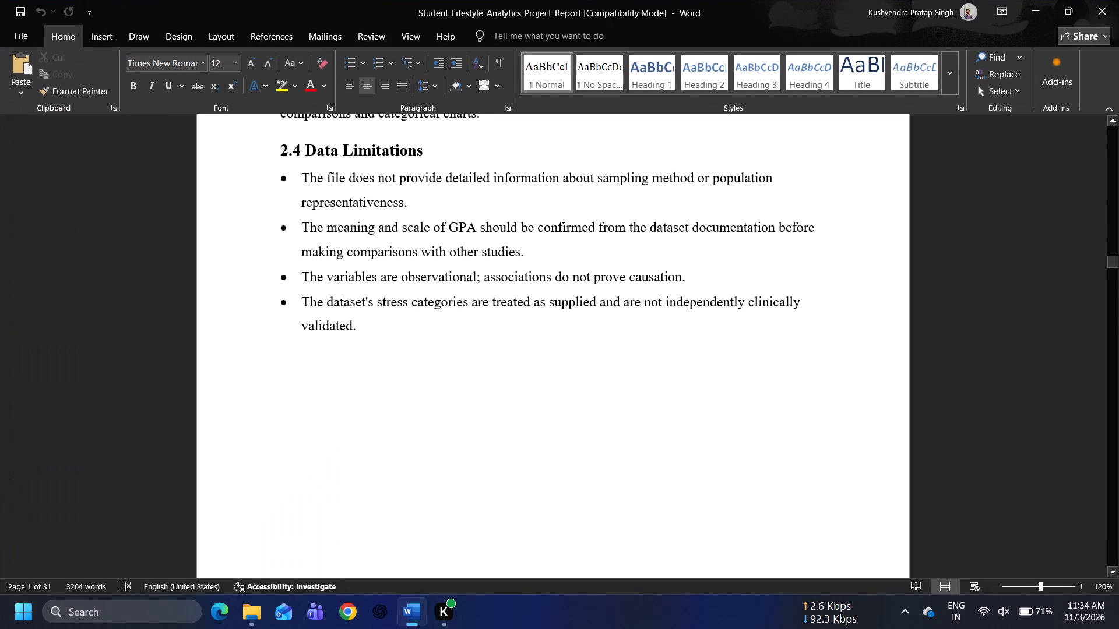
scroll(511, 415, "up", 20)
scroll(511, 415, "up", 20)
scroll(511, 415, "up", 20)
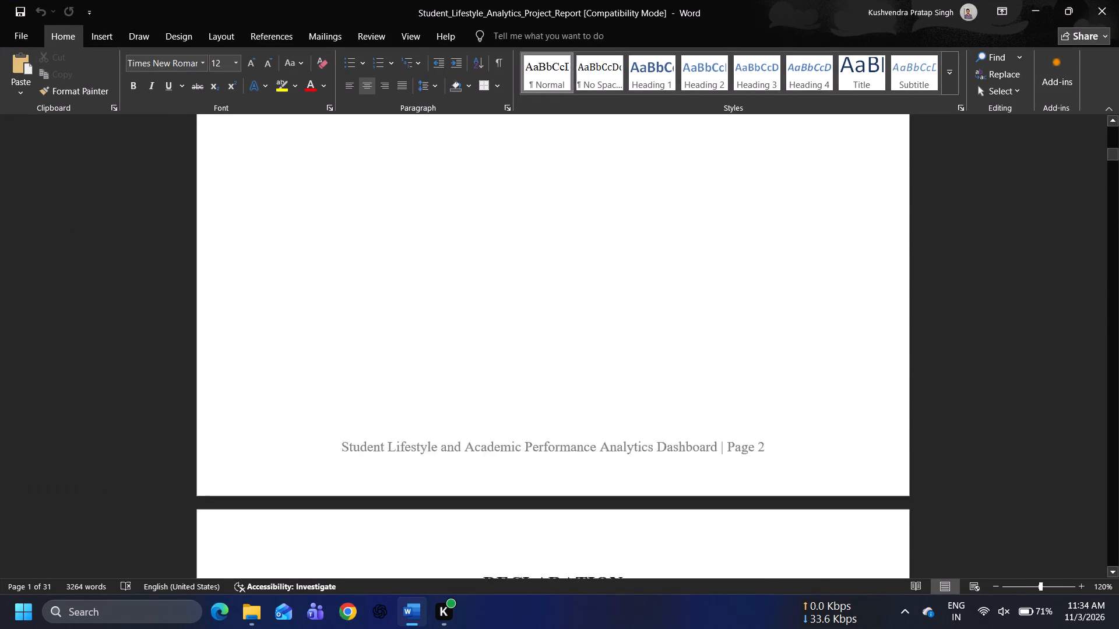
scroll(511, 415, "up", 20)
scroll(511, 415, "up", 20)
scroll(511, 415, "up", 20)
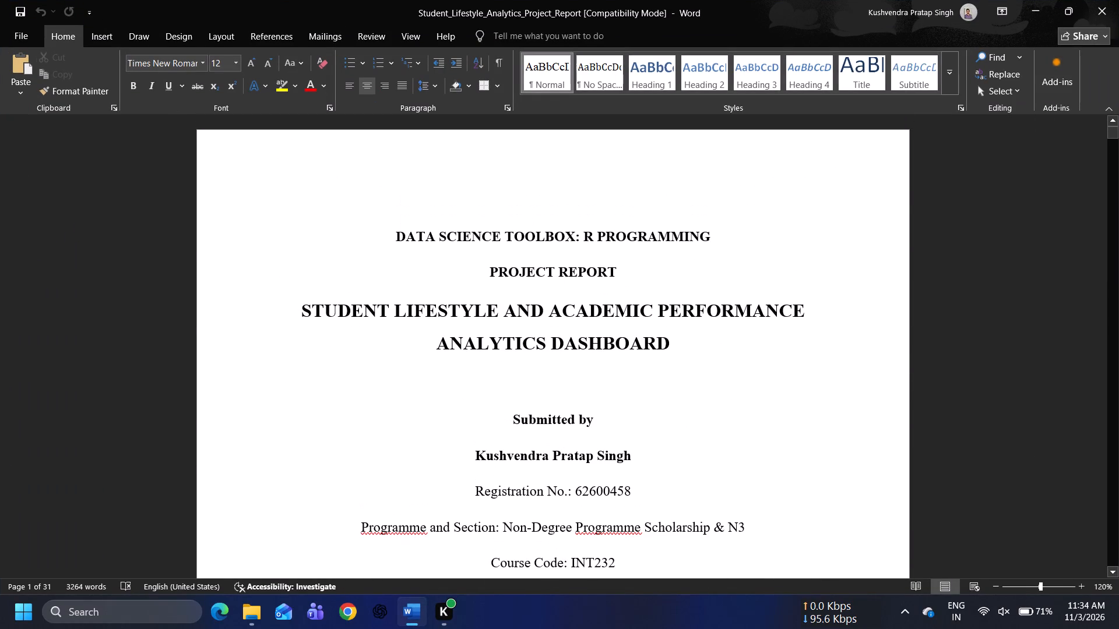
scroll(511, 415, "up", 20)
scroll(511, 415, "up", 20)
scroll(922, 503, "down", 7)
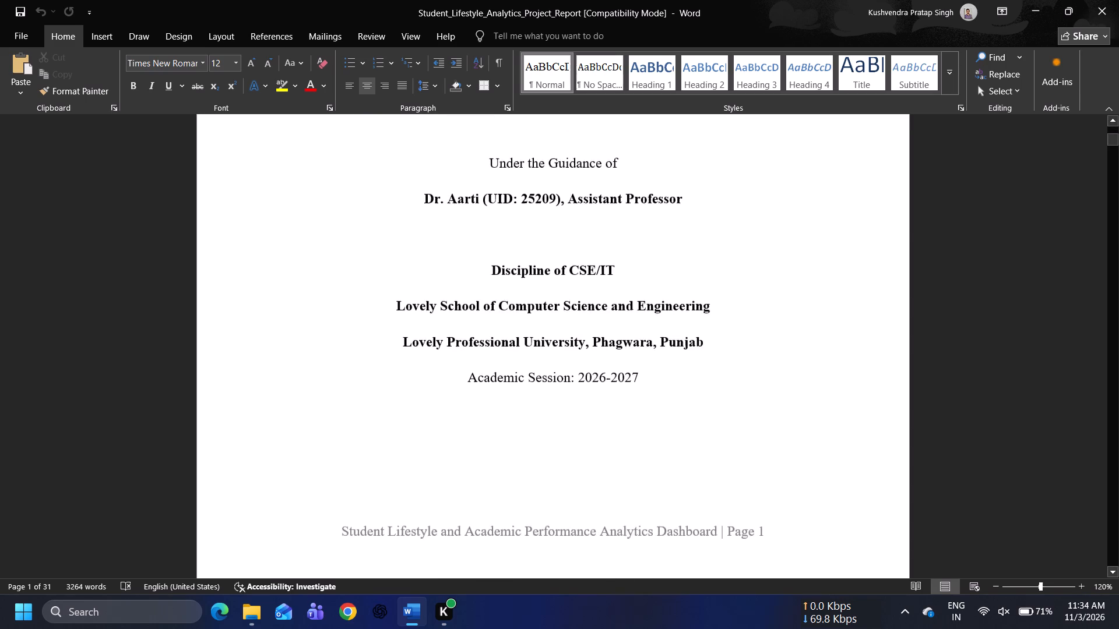
scroll(922, 503, "down", 7)
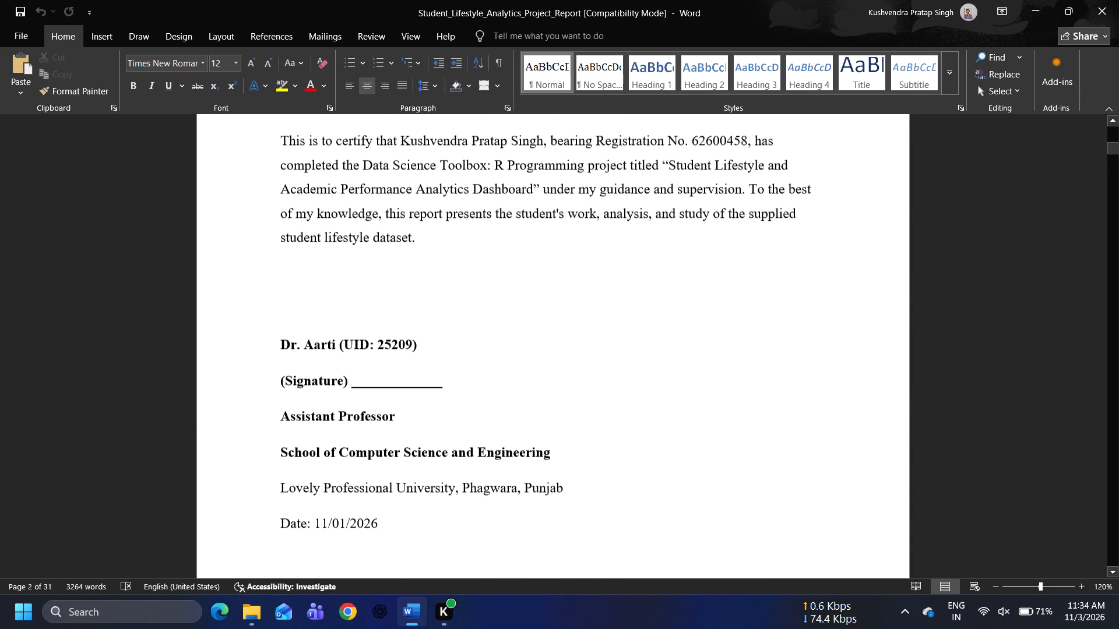
scroll(922, 503, "down", 3)
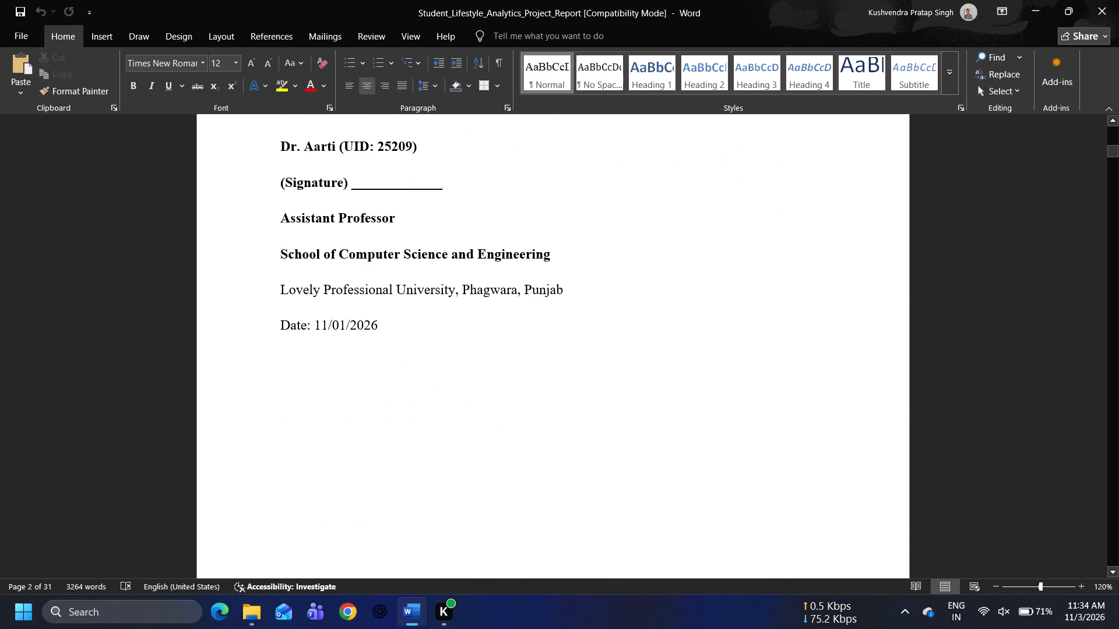
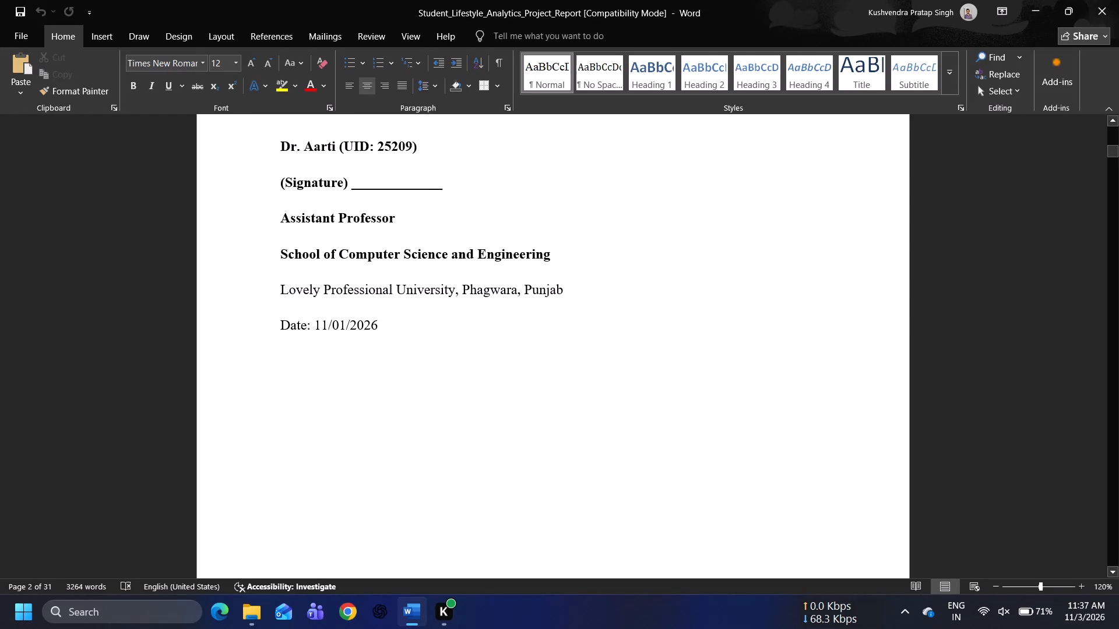
Review the end of the certificate page and the Declaration page that follows it in the project report.
scroll(903, 448, "down", 7)
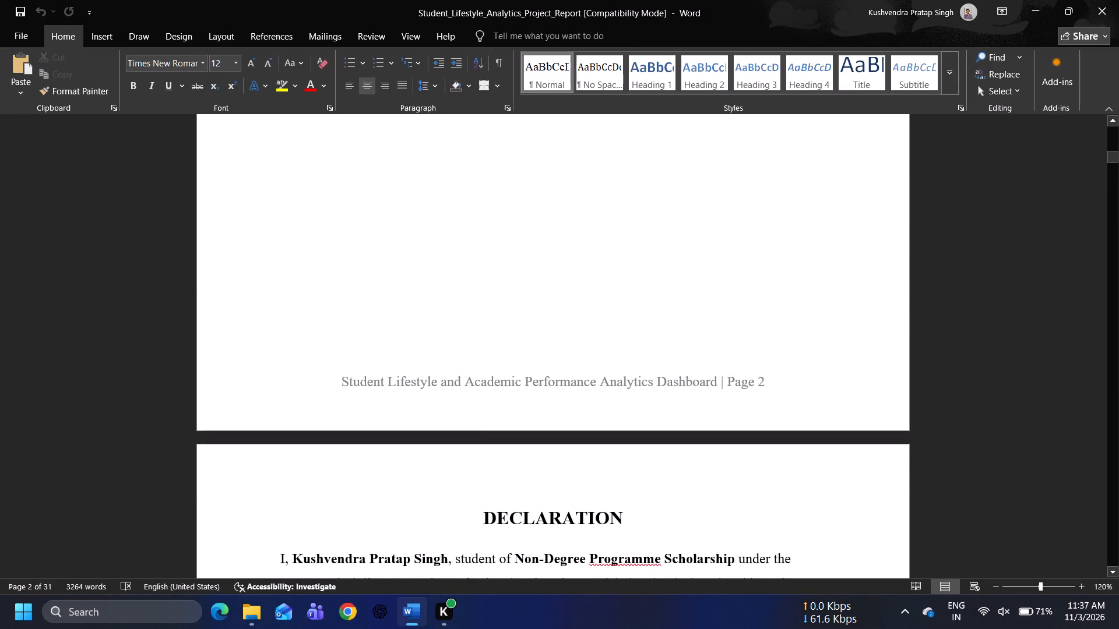
scroll(903, 448, "down", 2)
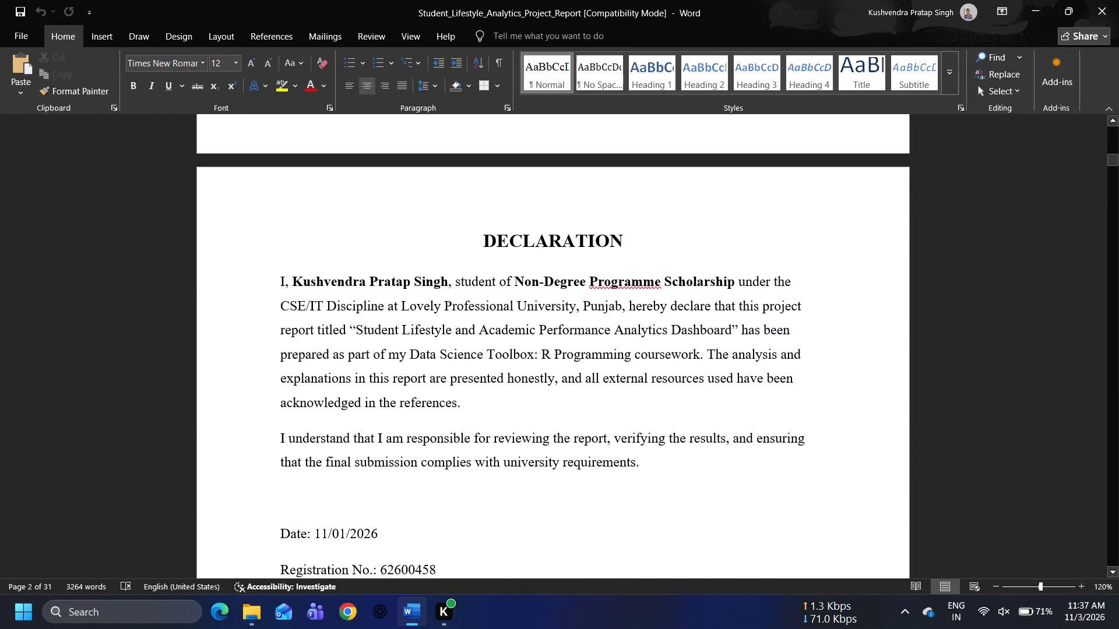
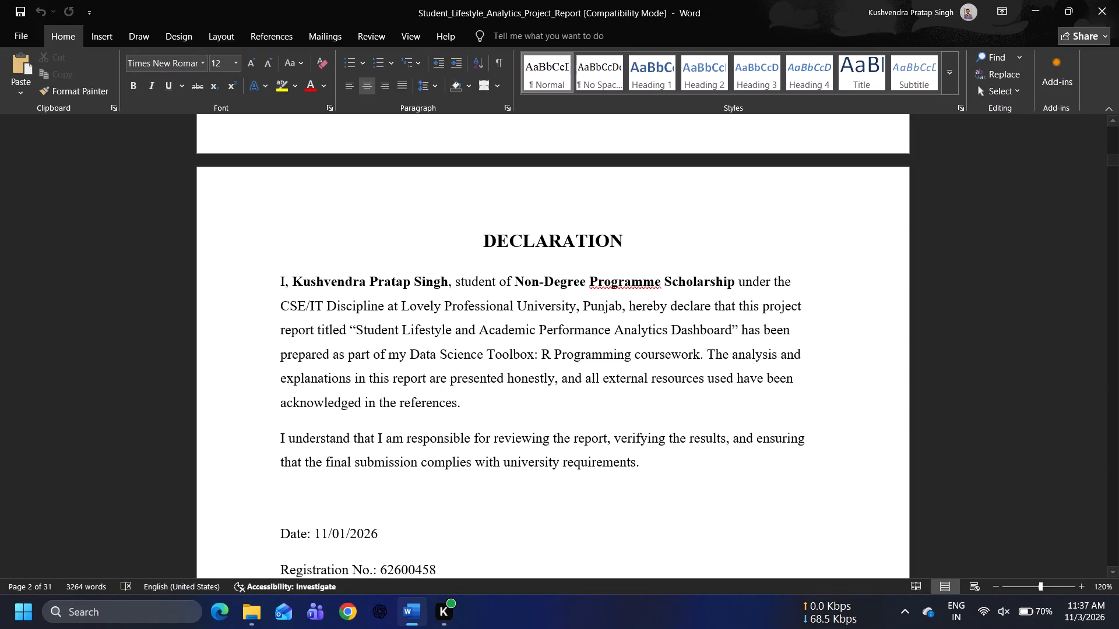
Recheck the signature block on the Declaration page and the details on the report's title page.
scroll(722, 387, "down", 3)
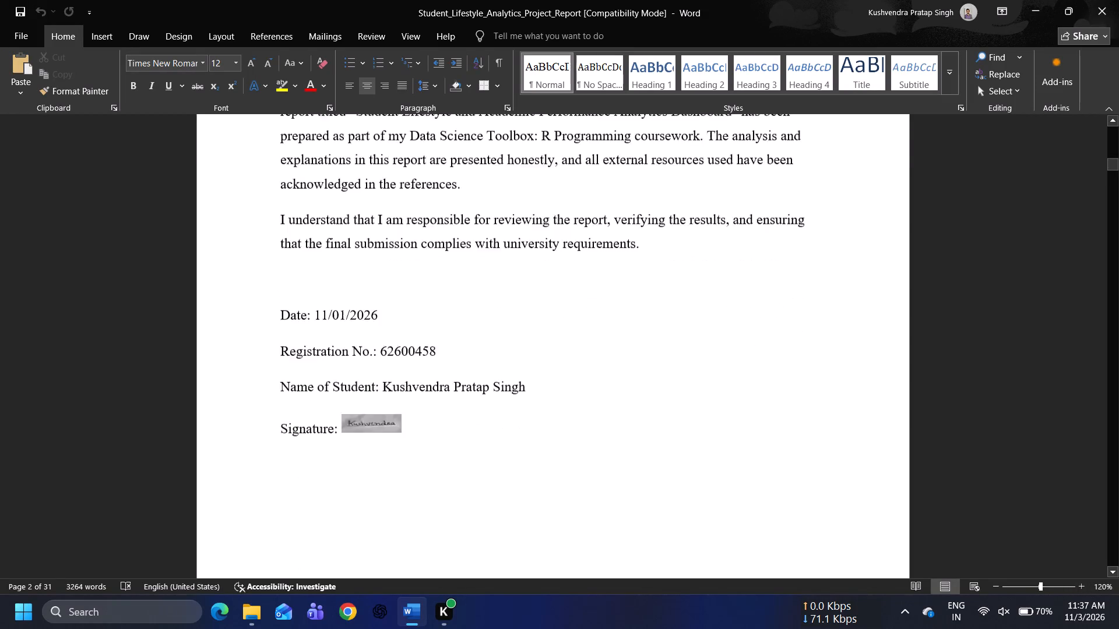
scroll(722, 387, "down", 2)
scroll(722, 387, "up", 20)
scroll(722, 387, "up", 20)
scroll(722, 387, "up", 18)
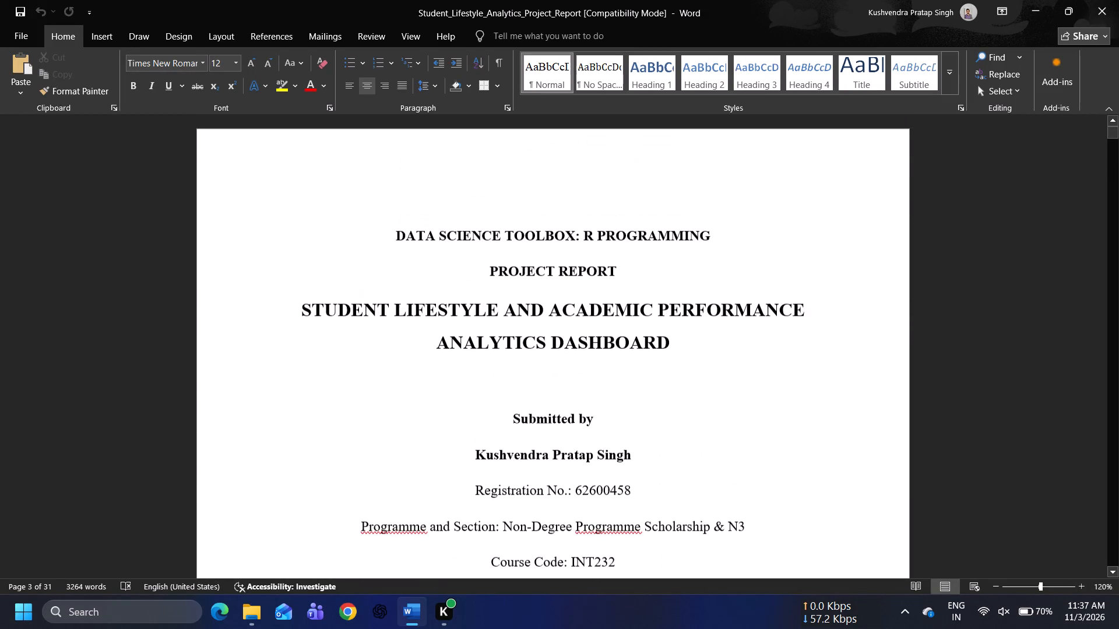
scroll(722, 387, "up", 9)
scroll(722, 387, "down", 20)
scroll(722, 387, "down", 11)
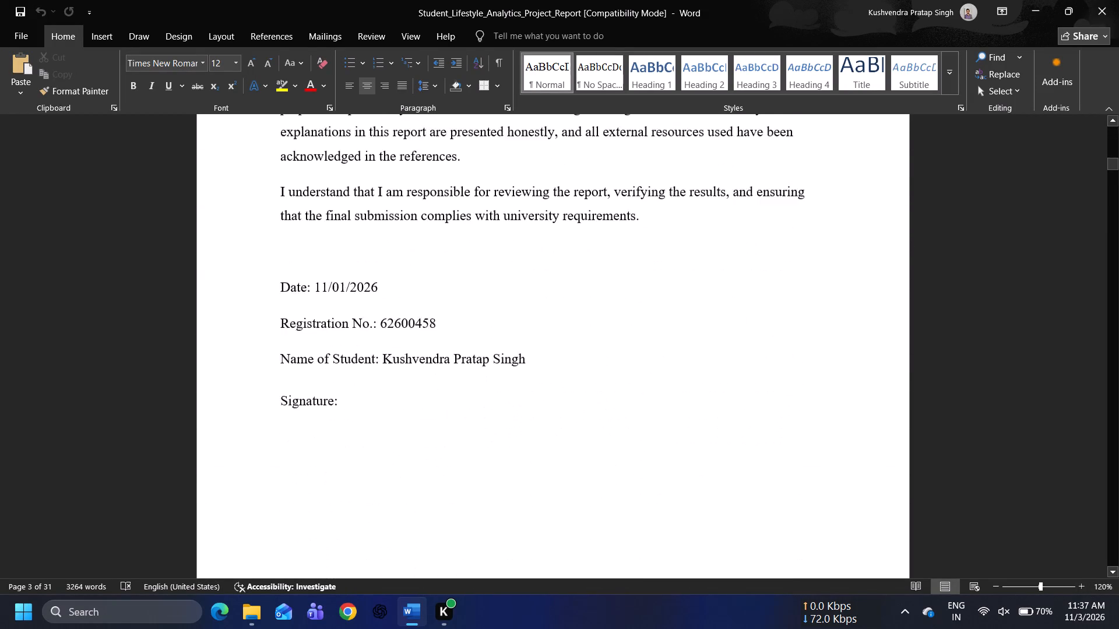
scroll(722, 387, "up", 20)
scroll(722, 387, "up", 20)
scroll(722, 387, "up", 20)
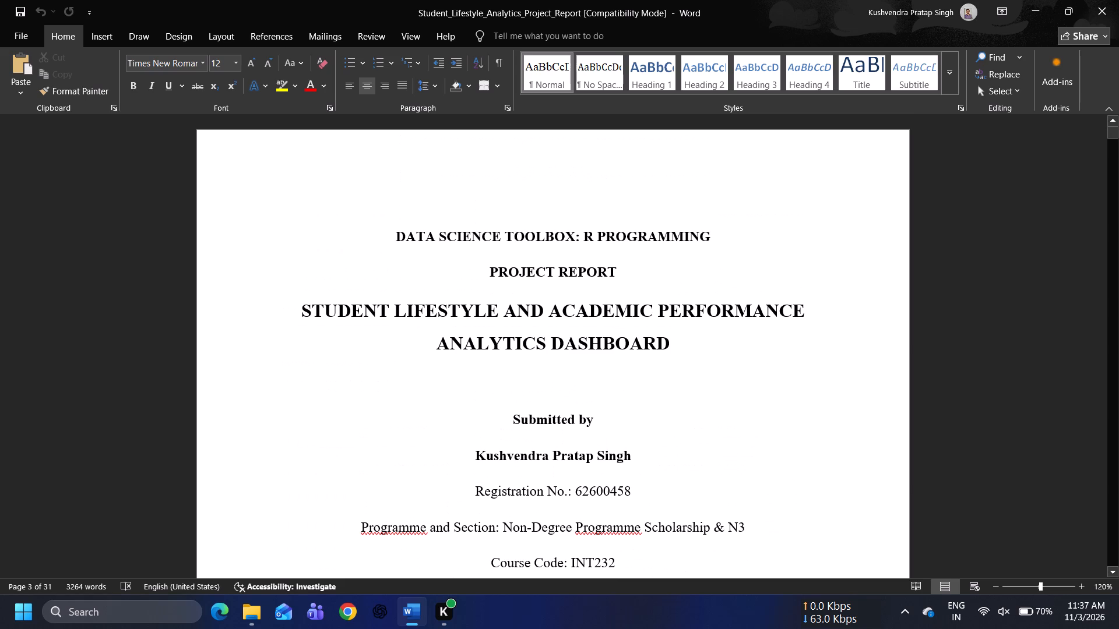
scroll(722, 387, "up", 20)
scroll(722, 387, "up", 20)
scroll(722, 387, "up", 20)
scroll(722, 387, "down", 1)
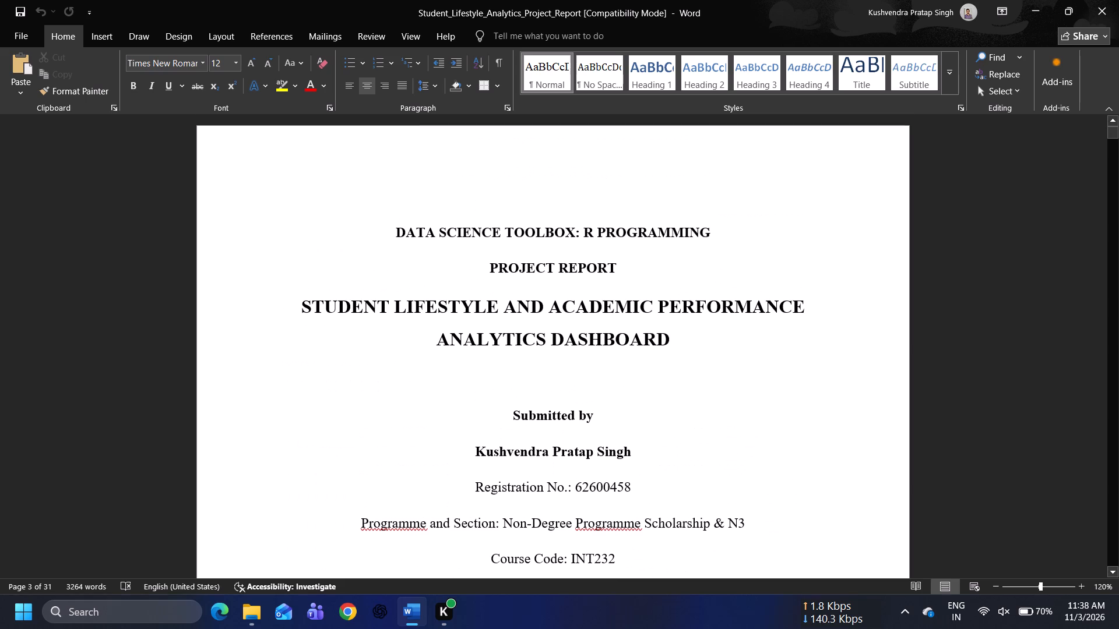
scroll(722, 387, "down", 1)
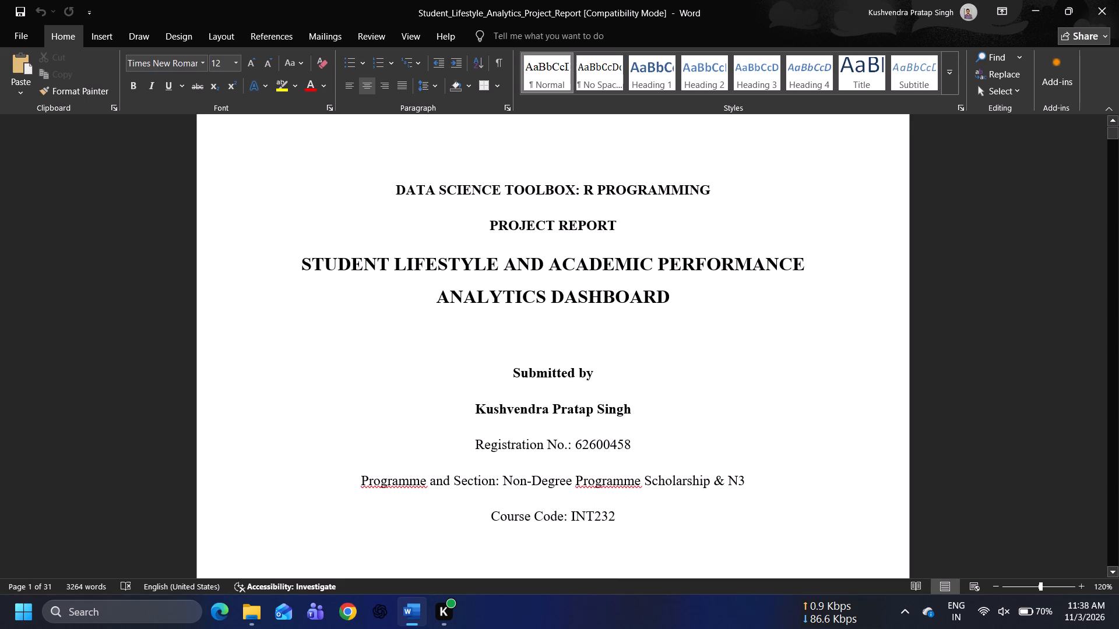
scroll(722, 387, "down", 1)
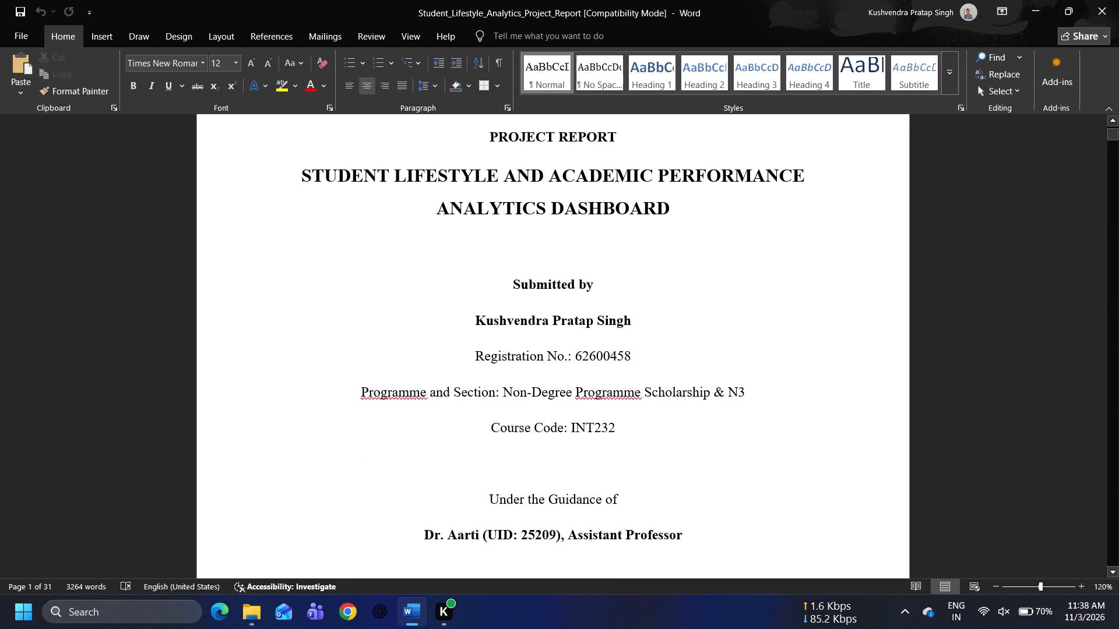
scroll(722, 387, "up", 9)
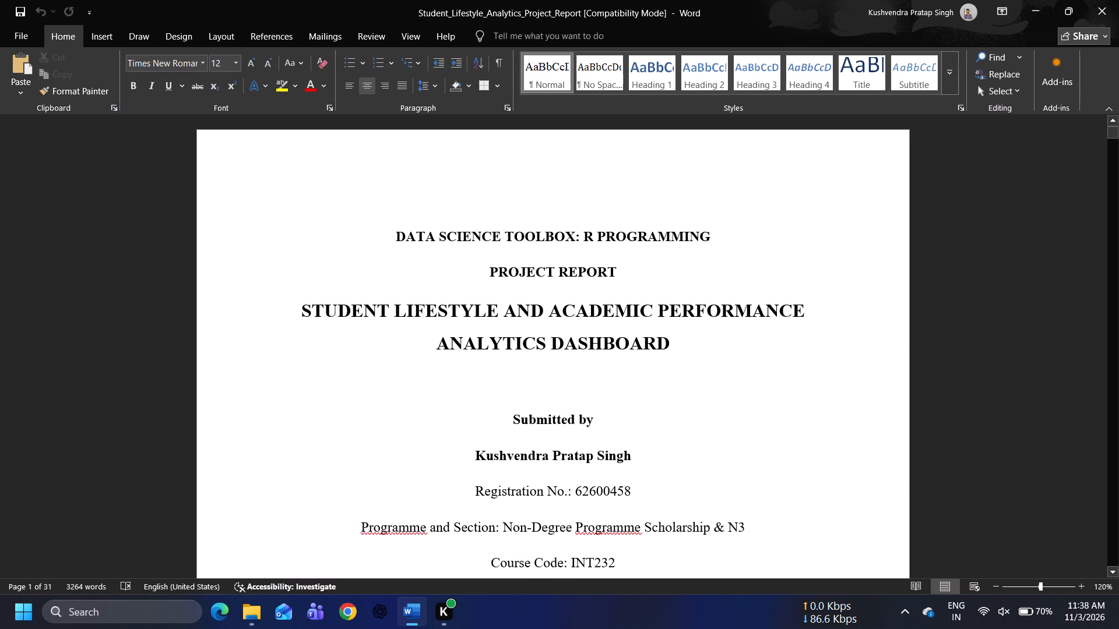
scroll(722, 387, "down", 5)
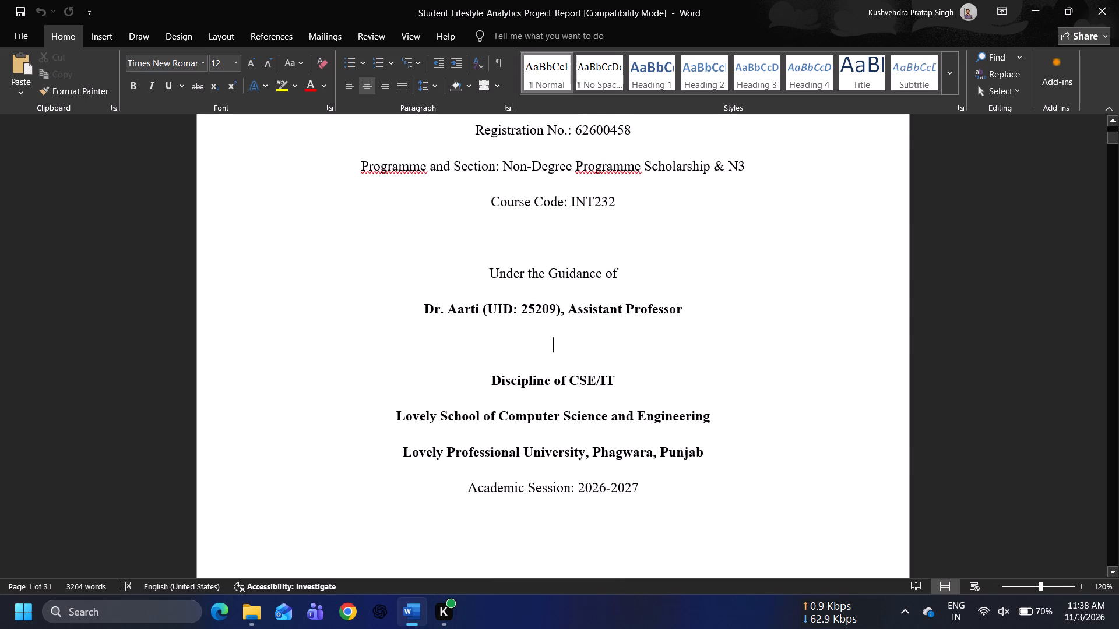
Delete the blank line below the guide's name on the title page and insert a new blank line there.
scroll(722, 387, "down", 2)
key("BackSpace")
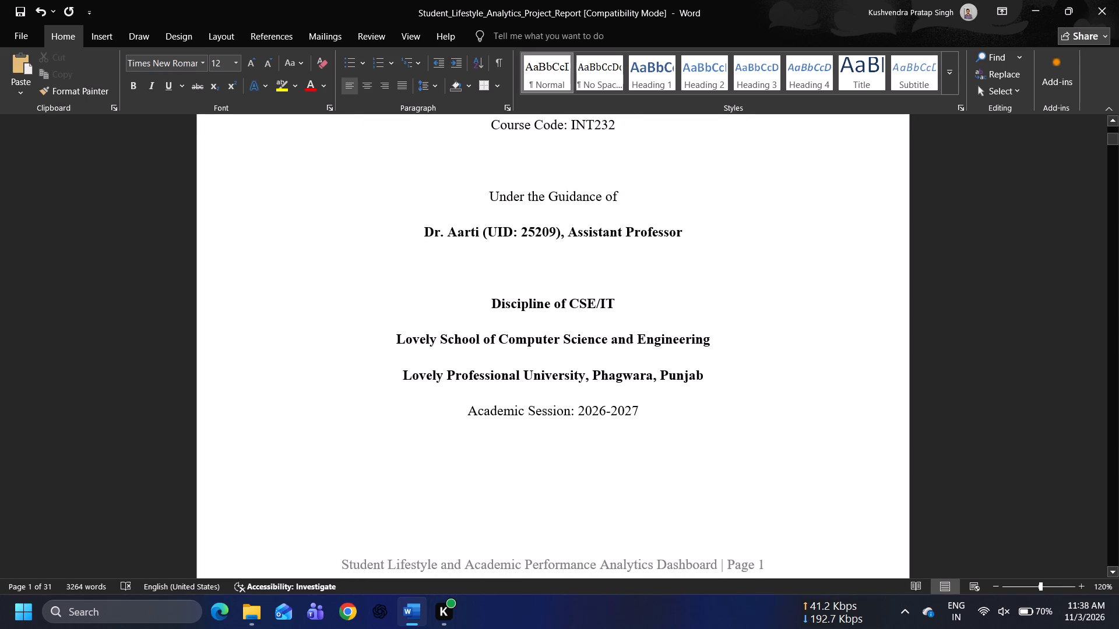
key("BackSpace")
key("Return")
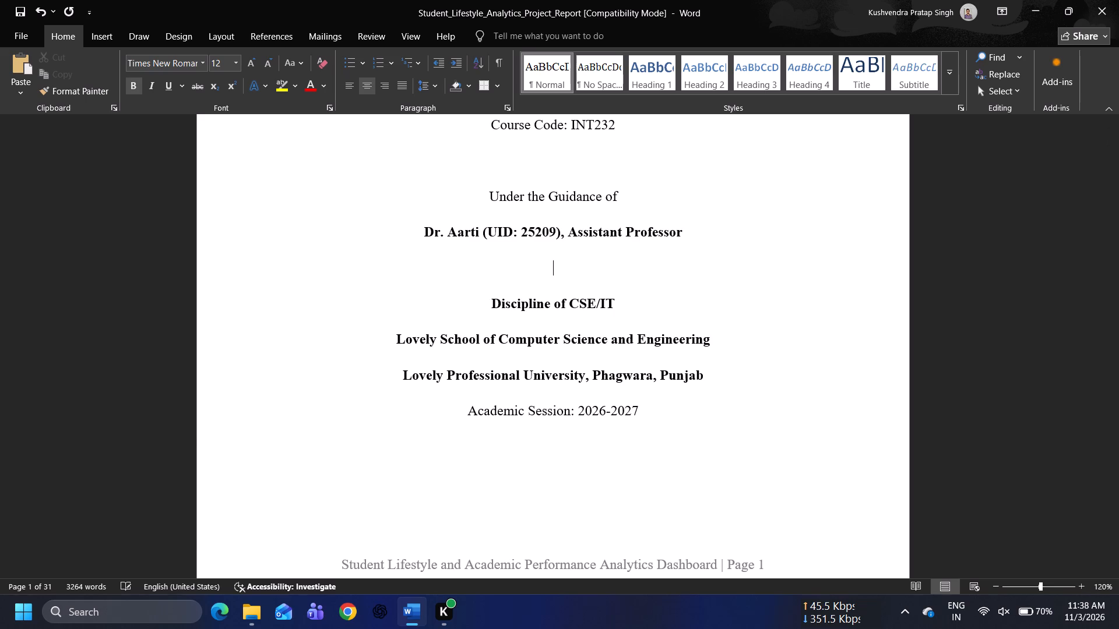
Review the end of the title page, the Certificate page and the Declaration page through its signature block.
scroll(596, 260, "down", 3)
scroll(596, 260, "up", 2)
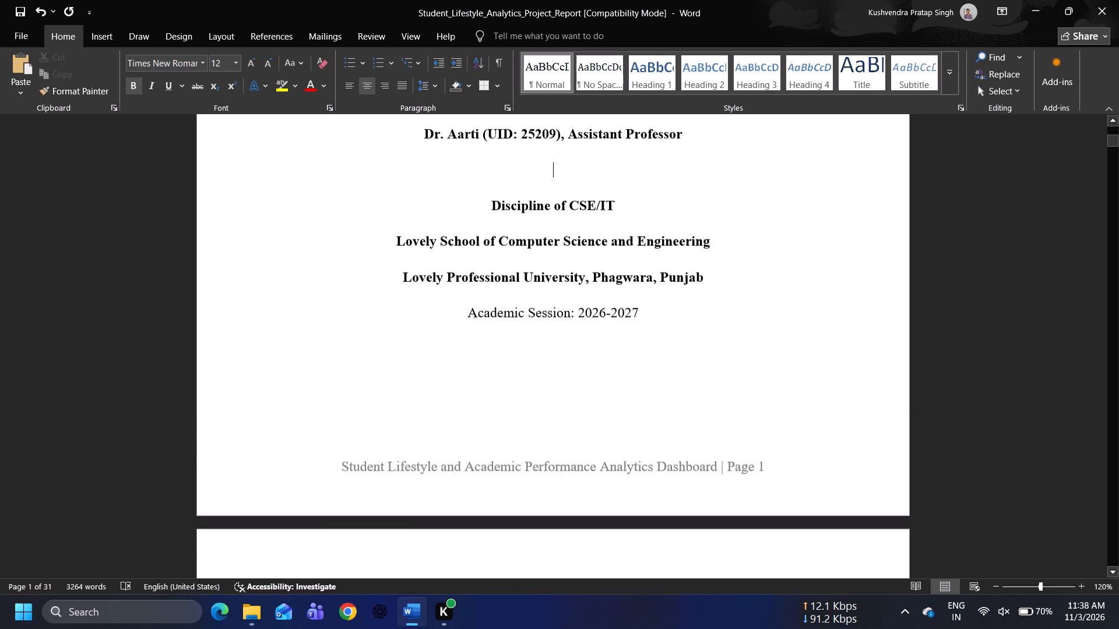
scroll(596, 260, "down", 6)
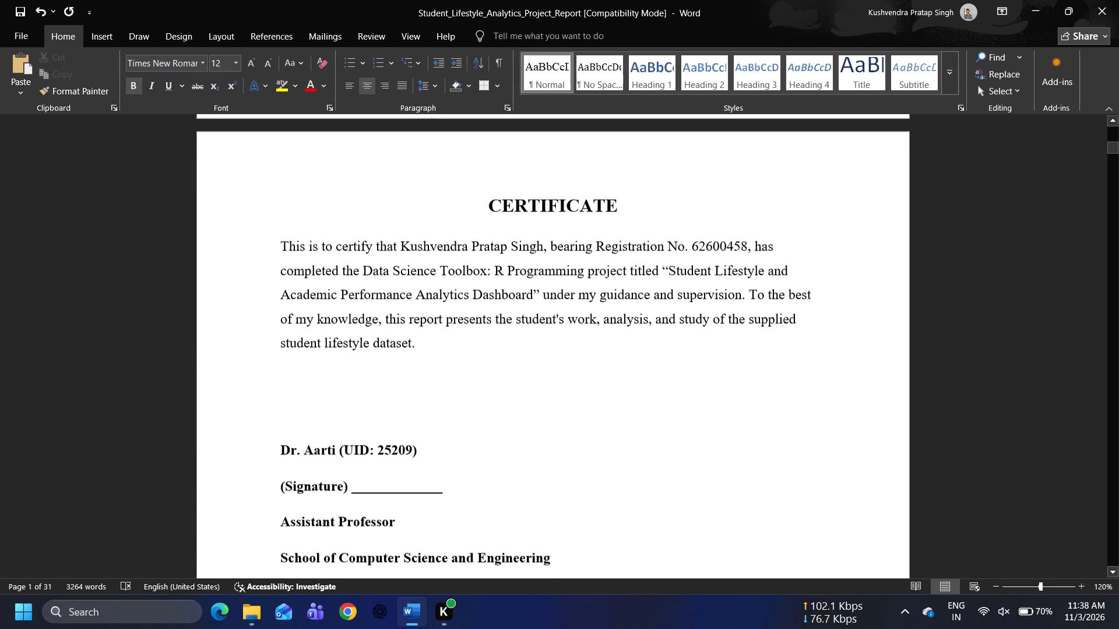
scroll(596, 260, "down", 12)
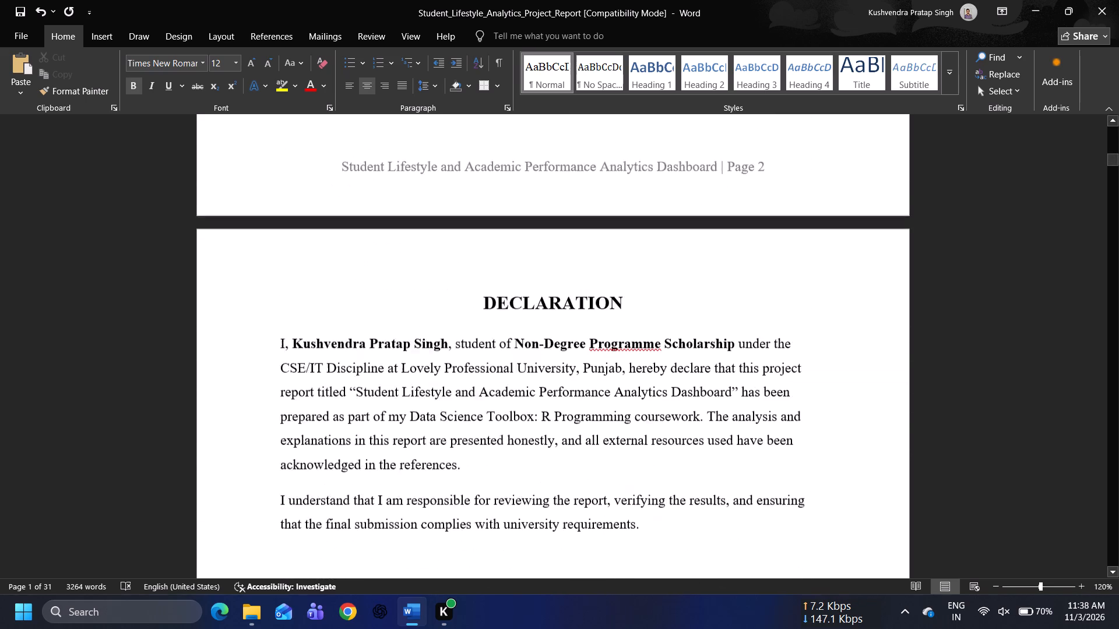
scroll(596, 260, "down", 7)
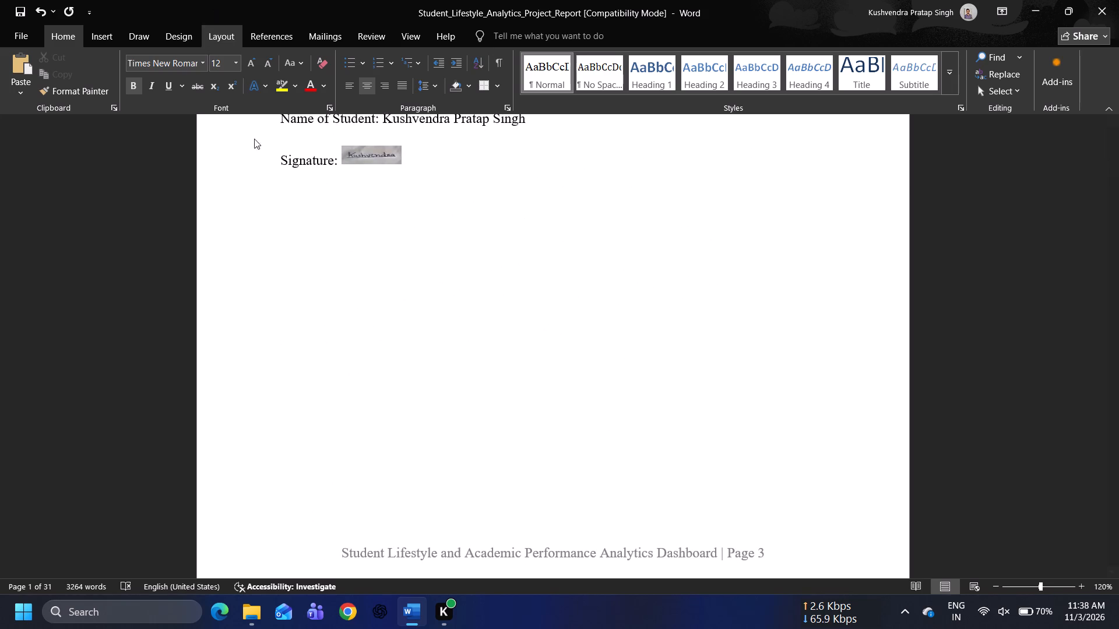
Zoom in on the Declaration page's signature block, select the signature image to inspect it, and deselect it.
scroll(281, 188, "up", 4)
scroll(317, 333, "up", 3, "ctrl")
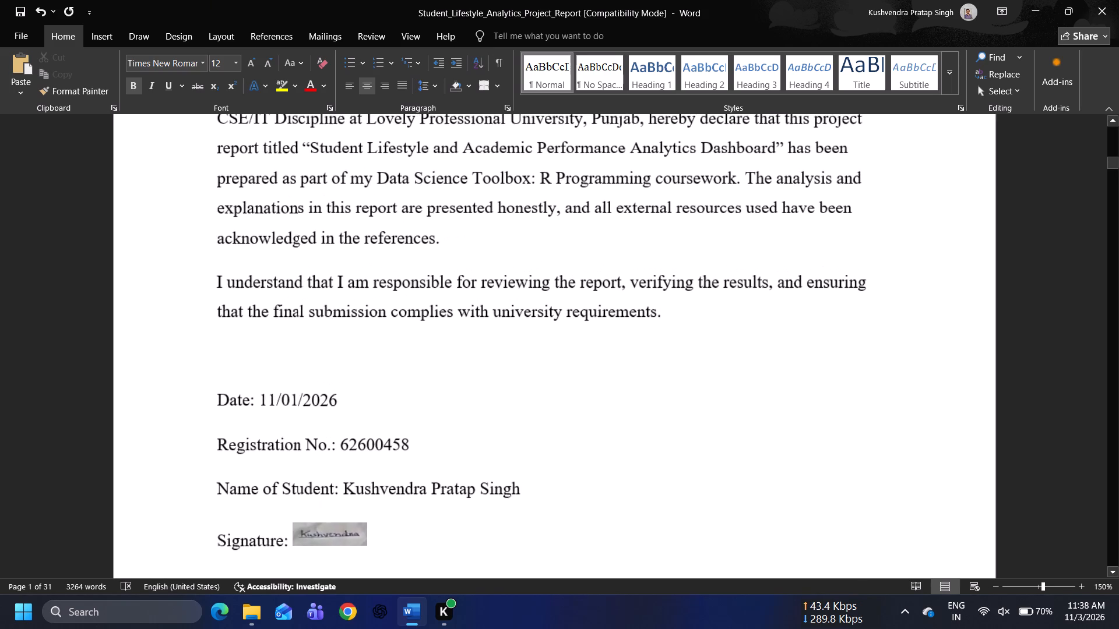
scroll(317, 333, "down", 4)
scroll(317, 333, "up", 1, "ctrl")
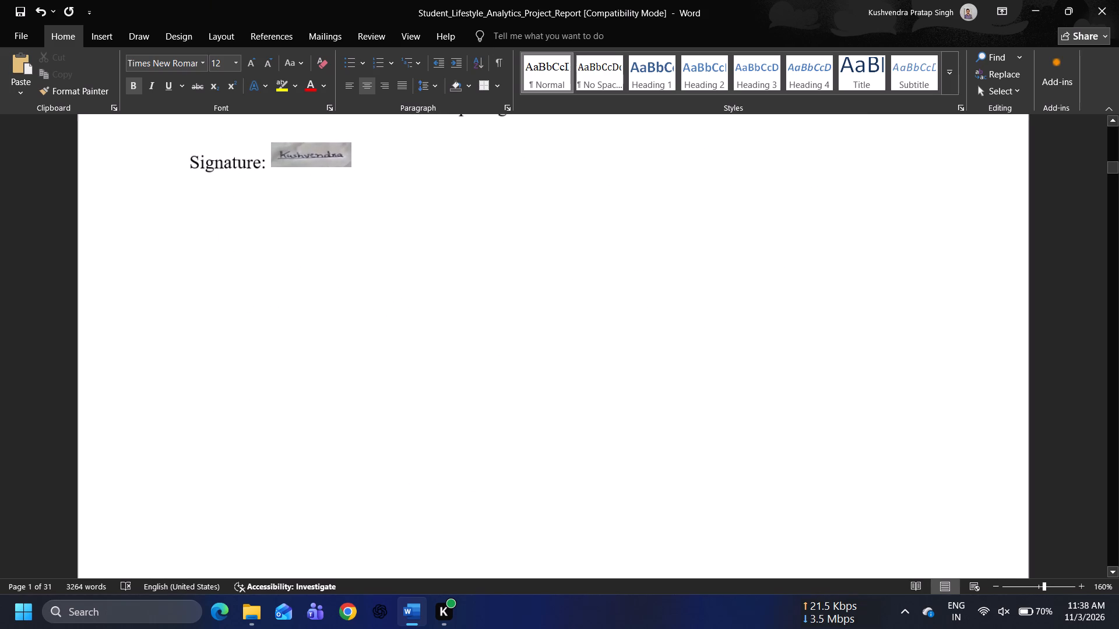
scroll(317, 333, "up", 3)
left_click(312, 401)
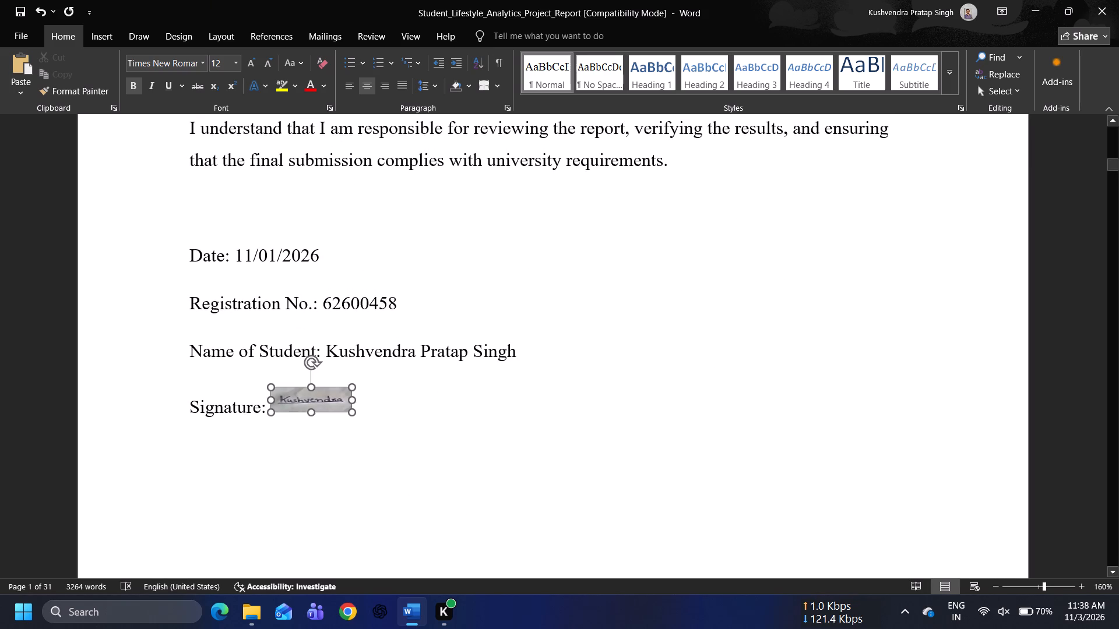
left_click(312, 401)
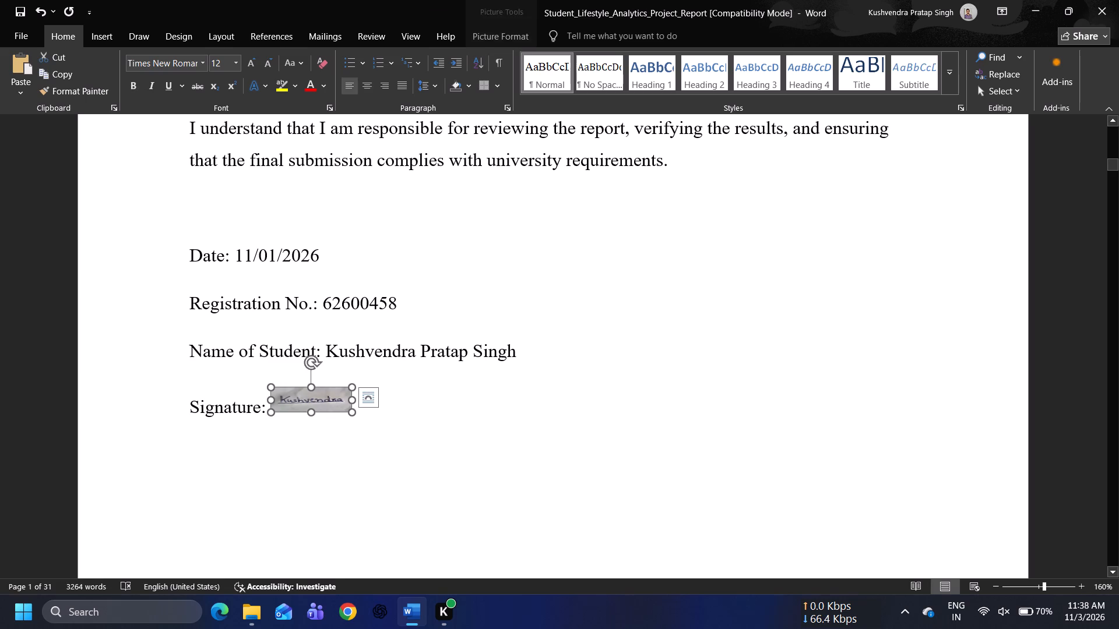
left_click(311, 411)
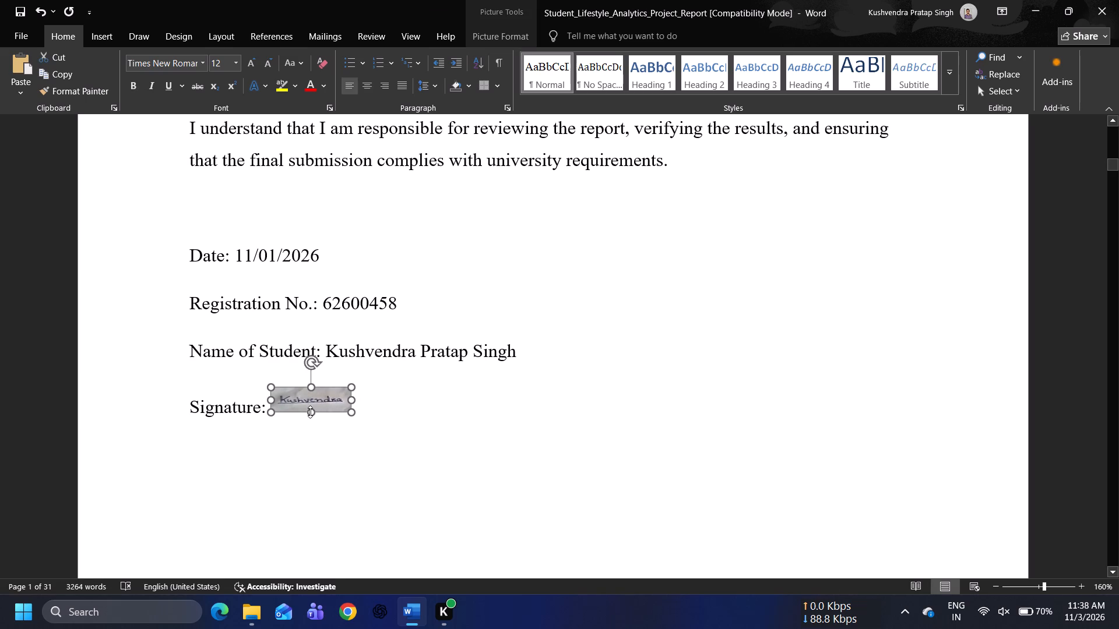
left_click(320, 448)
Review the Acknowledgement page, the table of contents and the List of Tables at a reduced zoom showing two pages side by side.
scroll(320, 448, "down", 9)
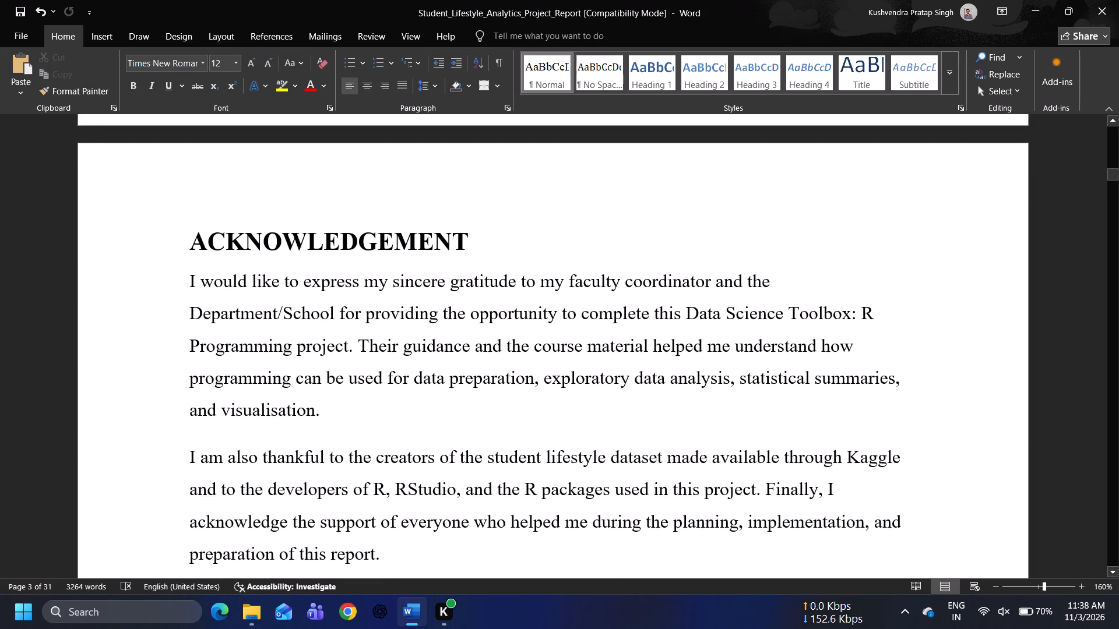
scroll(320, 448, "down", 5, "ctrl")
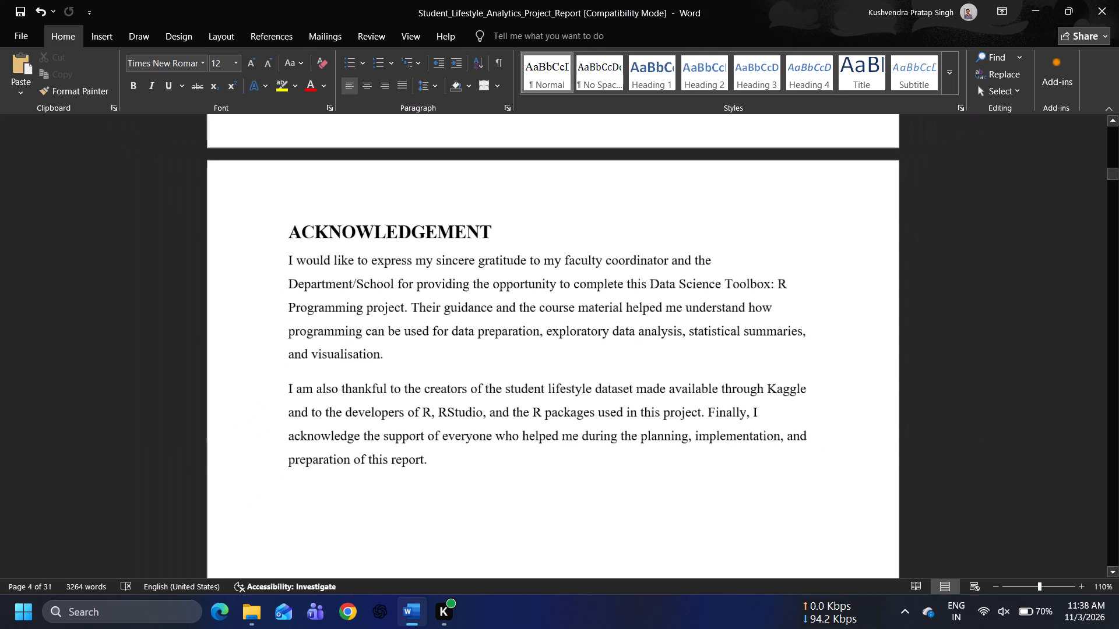
scroll(320, 448, "down", 3, "ctrl")
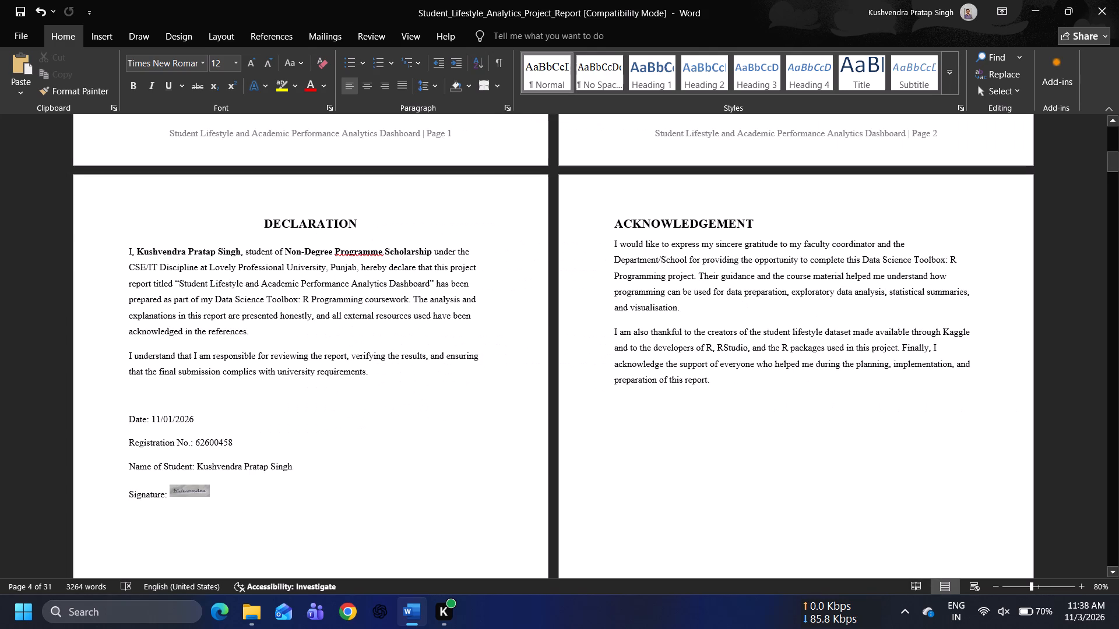
scroll(320, 448, "down", 14)
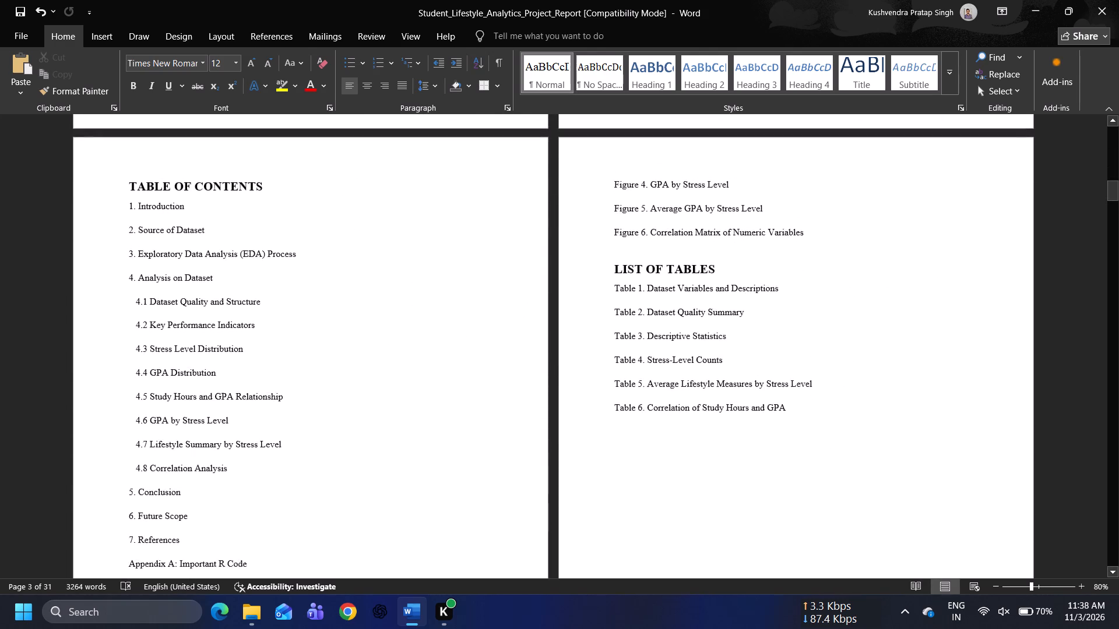
Review the report's introduction, Source of Dataset and Exploratory Data Analysis (EDA) Process sections.
scroll(320, 448, "down", 17)
scroll(320, 448, "down", 4)
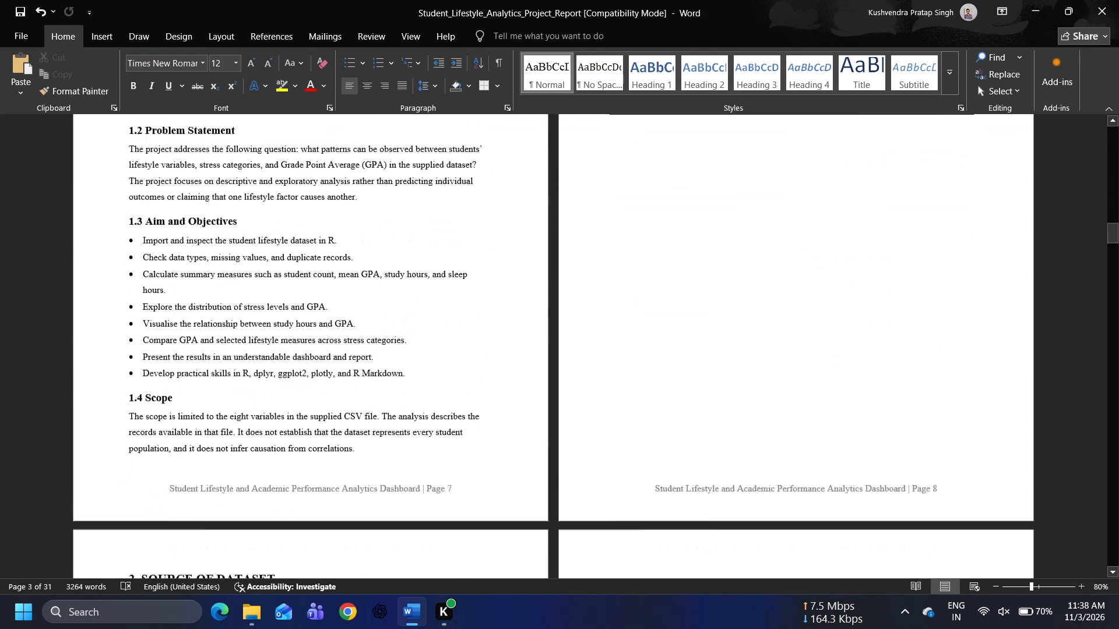
scroll(320, 448, "down", 17)
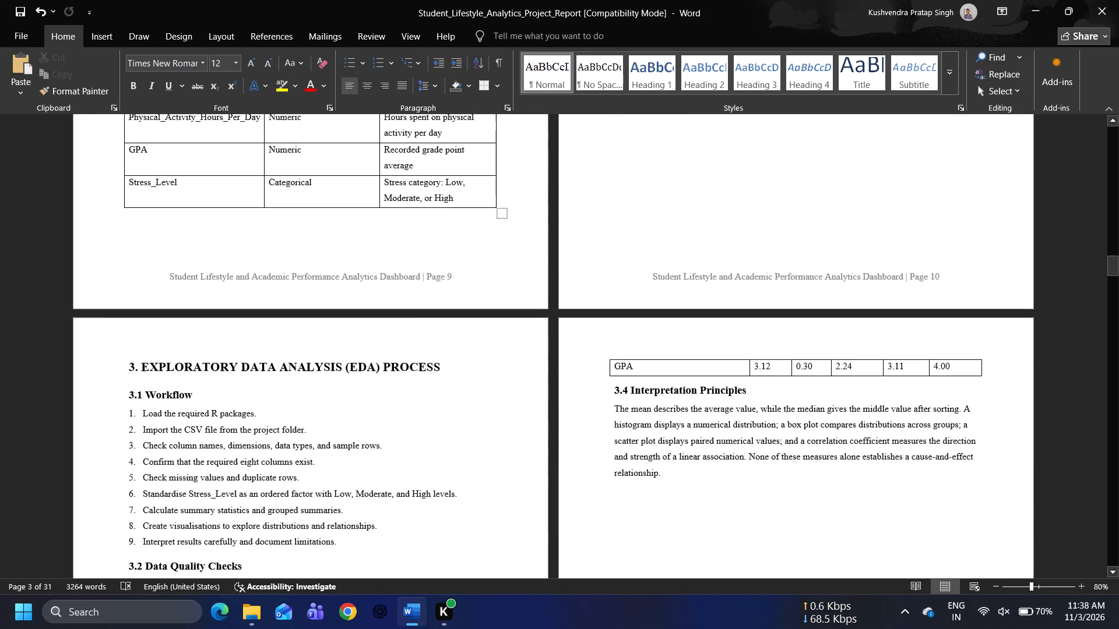
scroll(320, 448, "down", 9)
Review the analysis sections on dataset quality, key performance indicators and stress level distribution.
scroll(320, 448, "down", 7)
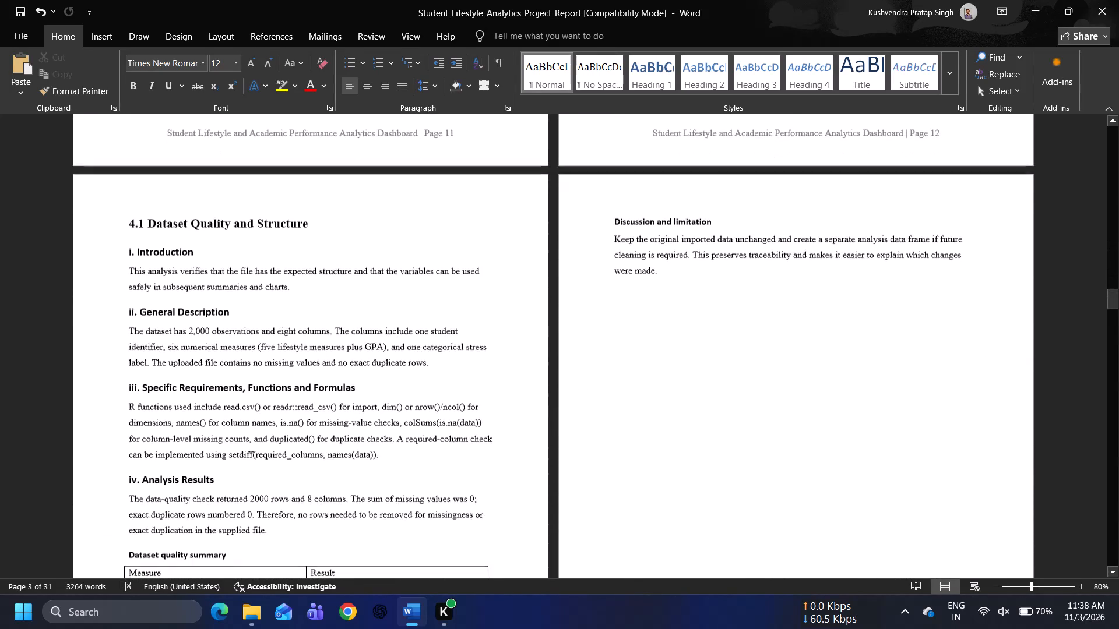
scroll(320, 448, "down", 17)
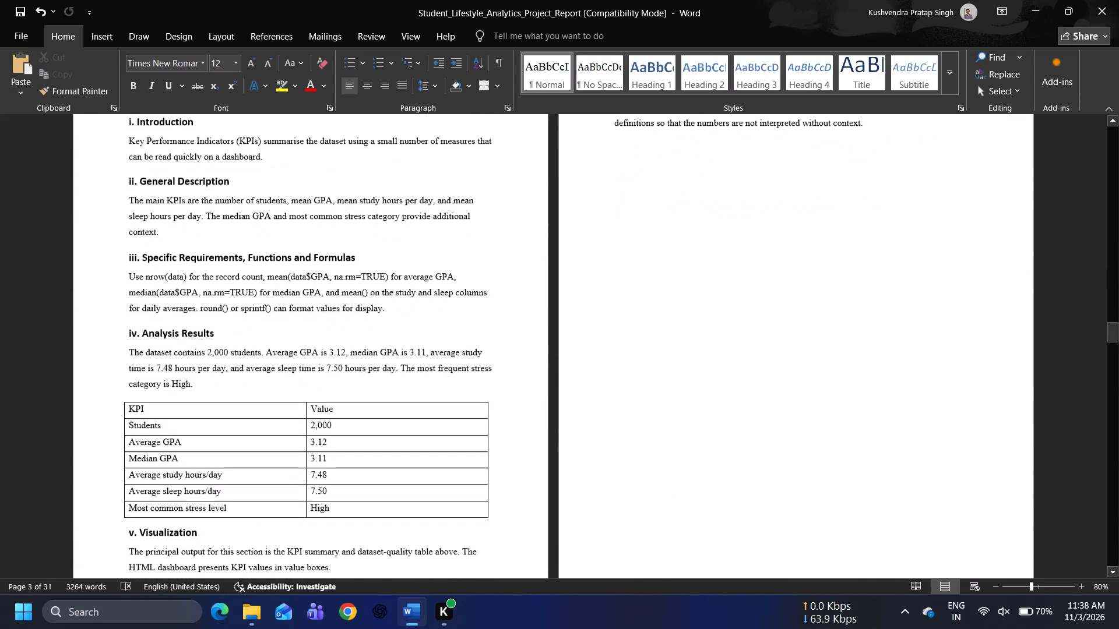
scroll(320, 448, "down", 17)
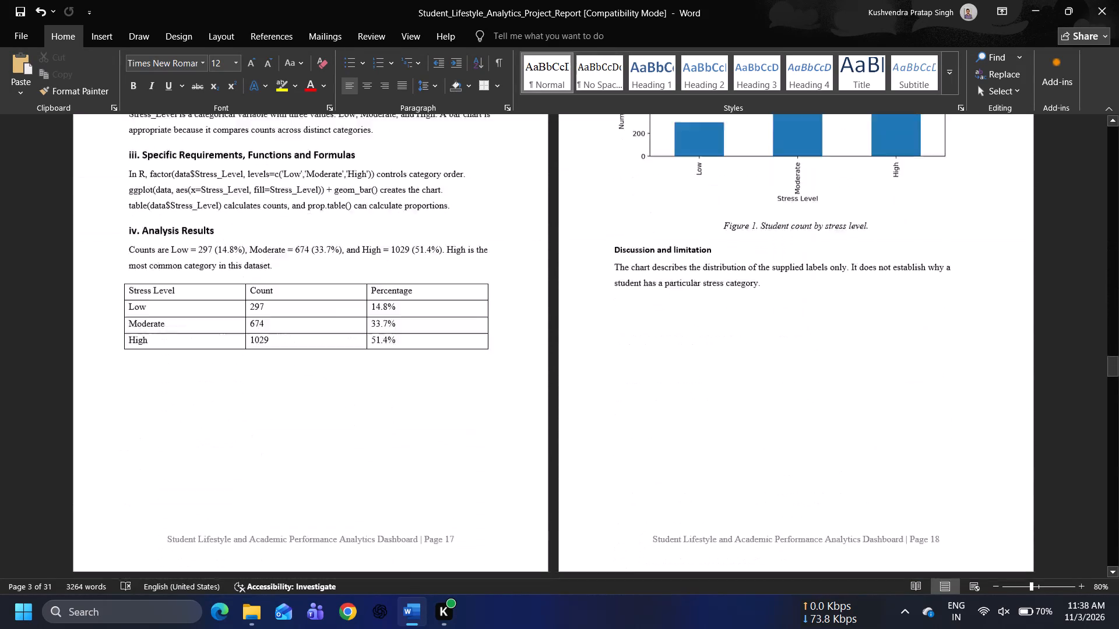
Review the analysis sections from GPA distribution through correlation analysis, including their charts and tables.
scroll(320, 448, "down", 18)
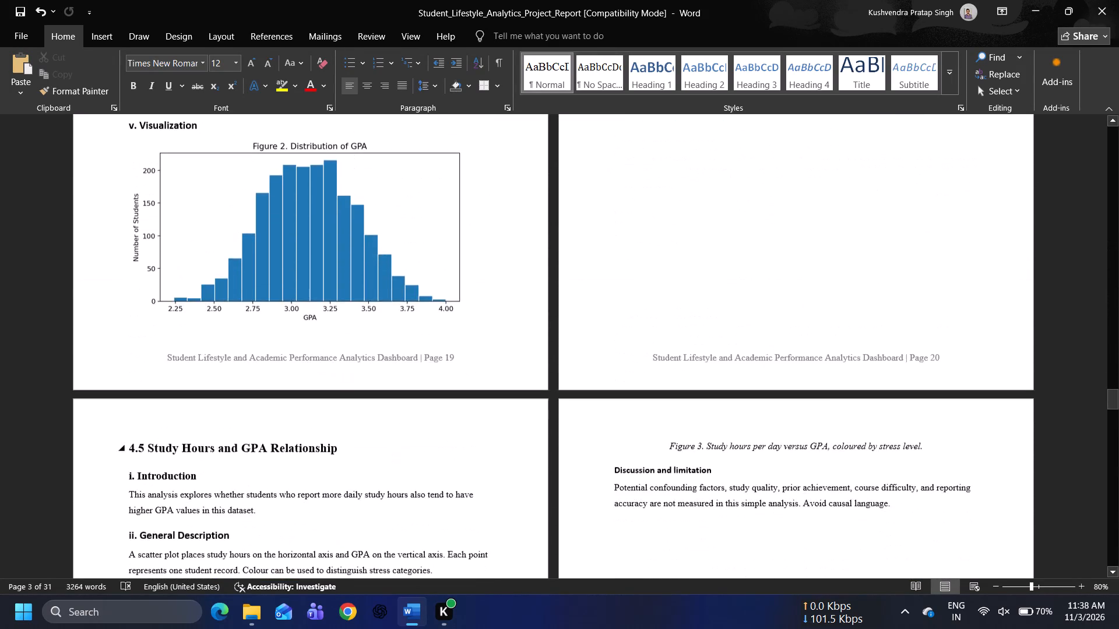
scroll(320, 448, "down", 8)
scroll(320, 448, "down", 20)
scroll(320, 448, "down", 1)
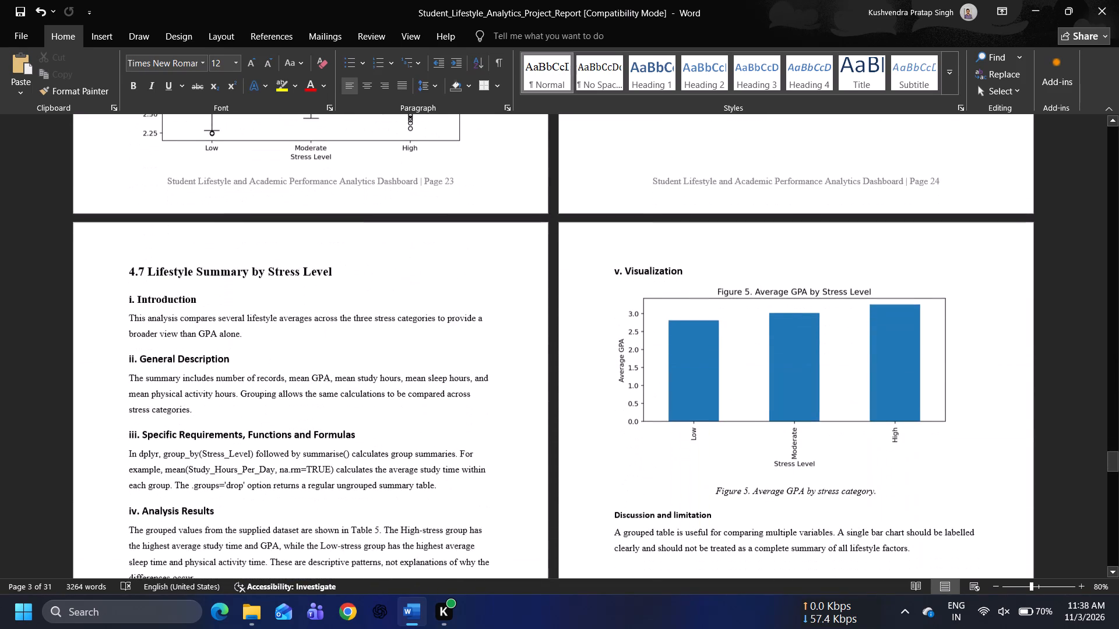
scroll(320, 448, "down", 17)
scroll(320, 448, "down", 8)
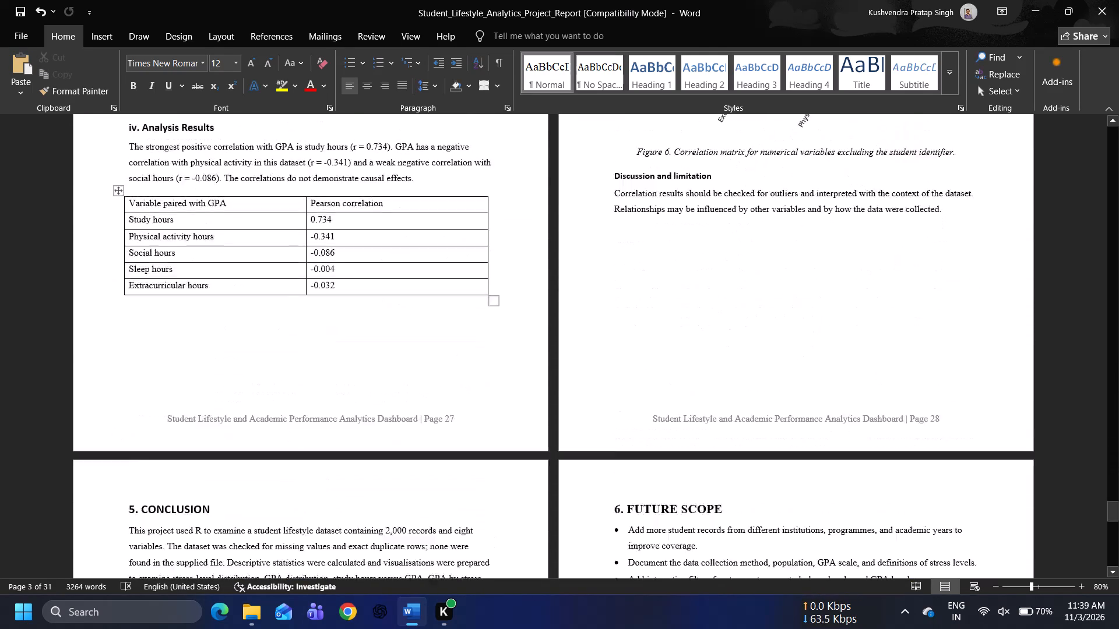
Examine the References list on the report's last page at a larger zoom.
scroll(320, 448, "down", 7)
scroll(320, 448, "down", 16)
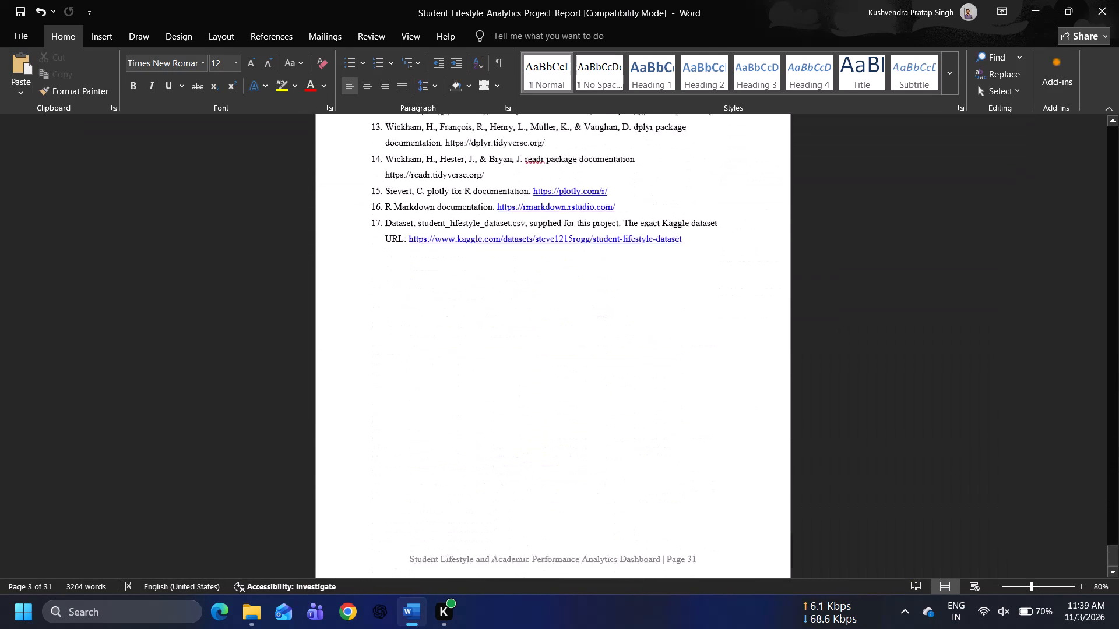
scroll(320, 448, "up", 2, "ctrl")
scroll(320, 448, "up", 7)
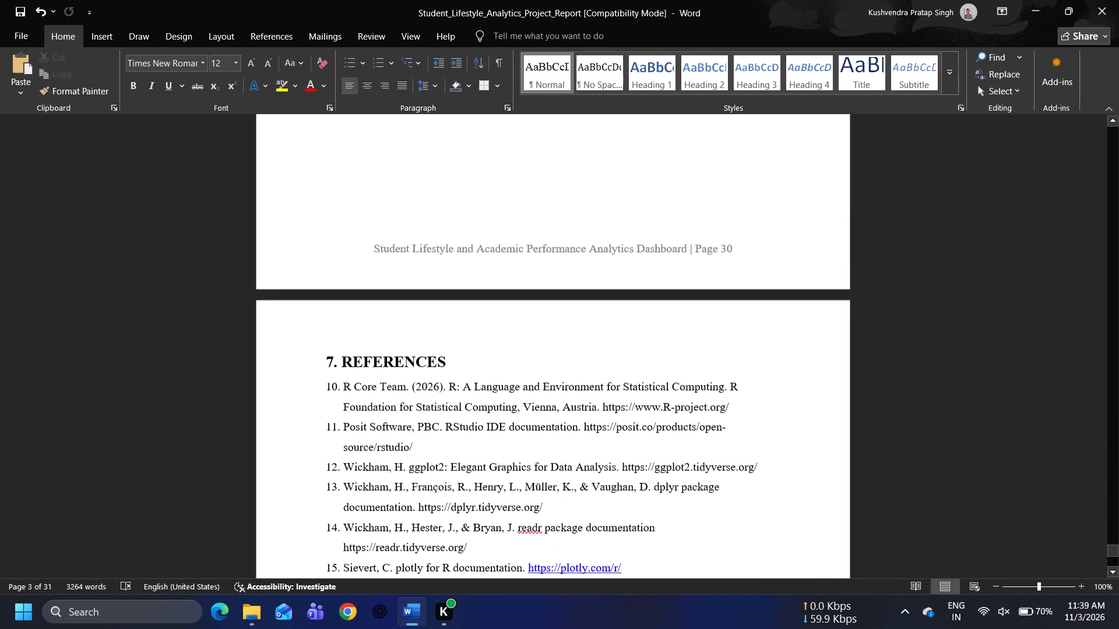
scroll(320, 448, "down", 3)
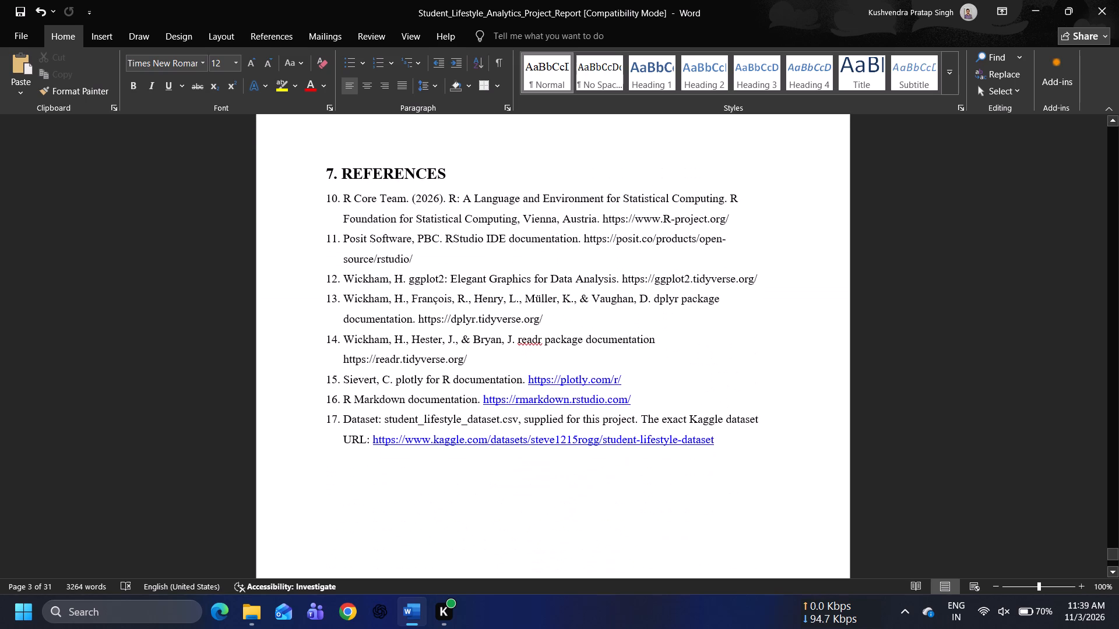
Add a new numbered entry after the Kaggle dataset reference reading "LinkedIn Post URL:".
left_click(721, 447)
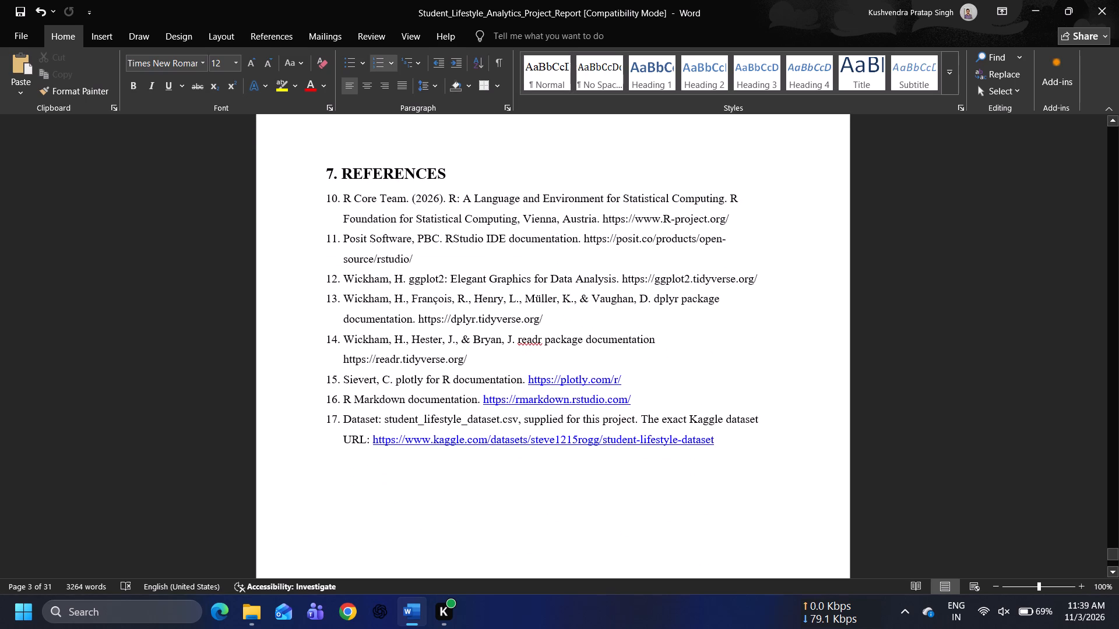
key("Return")
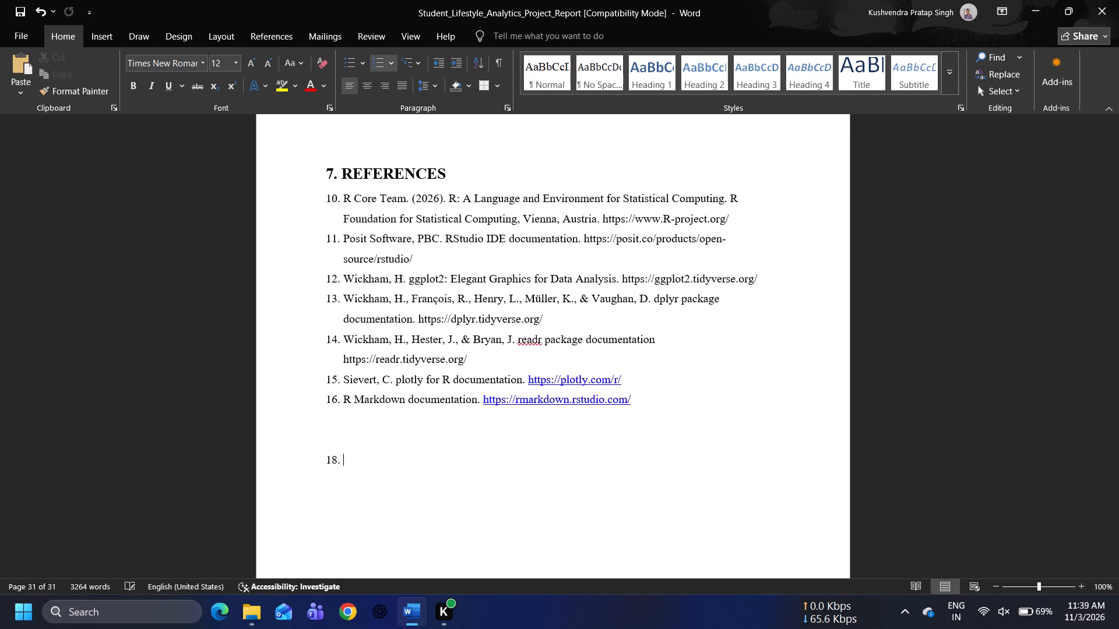
key("BackSpace")
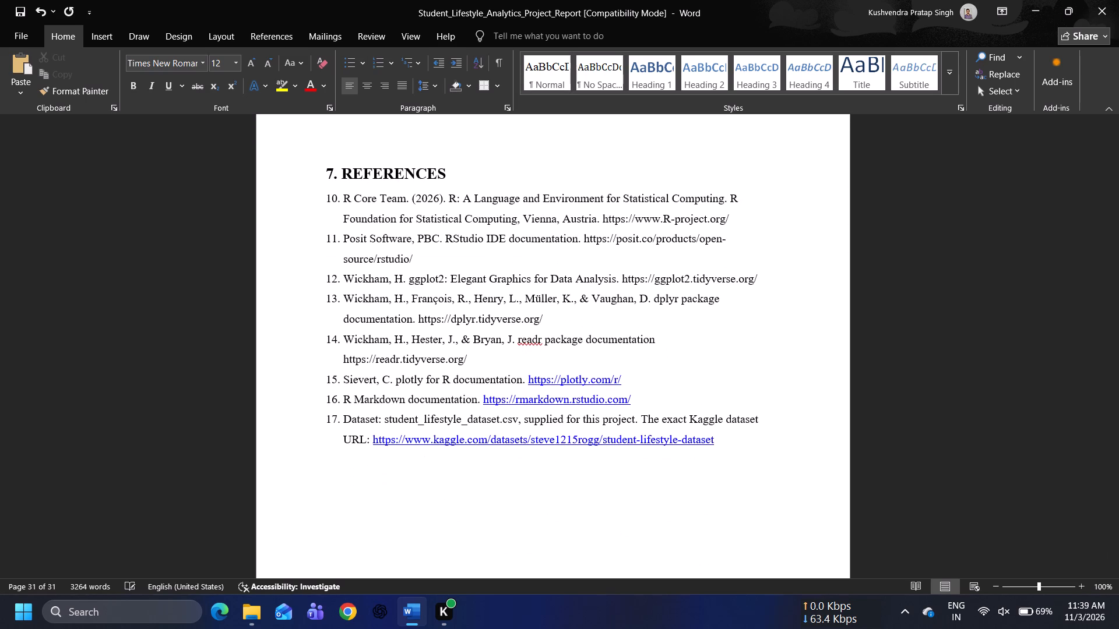
key("BackSpace")
key("BackSpace")
key("period")
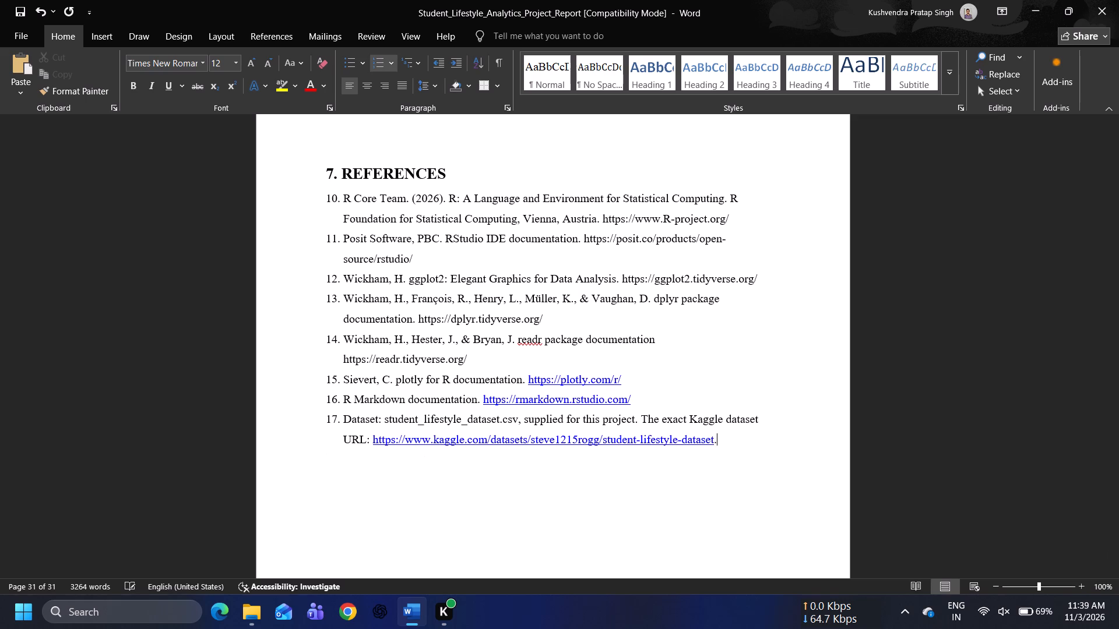
key("BackSpace")
key("Return")
type("LinkedIn")
key("space")
type("Post URL:")
key("space")
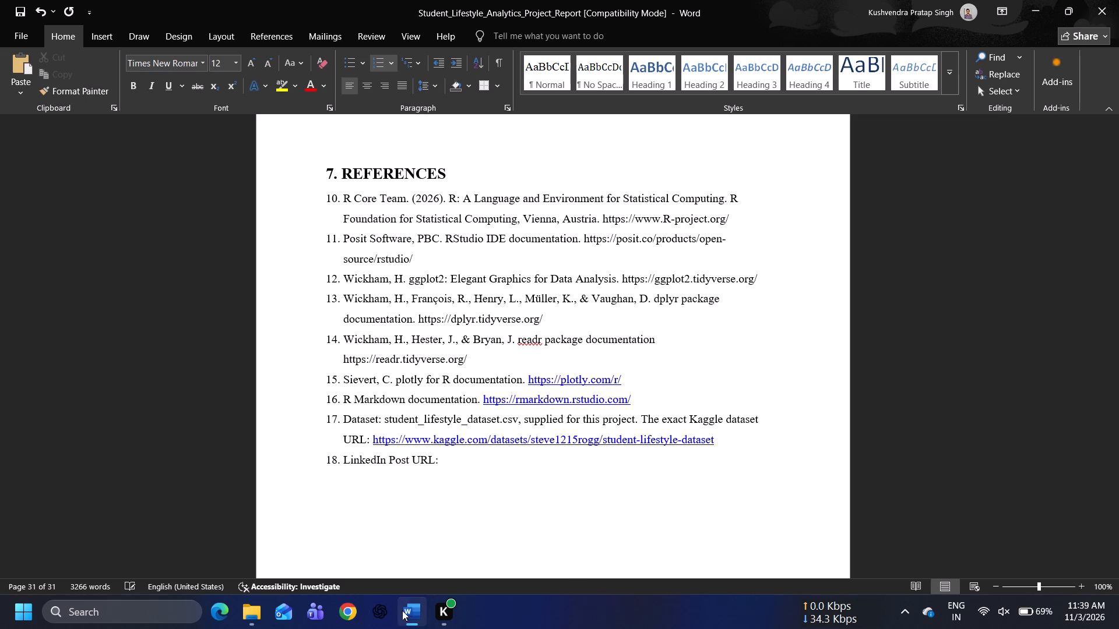
Switch to Chrome, search for linkedin, open the site and go to the account's own profile page.
left_click(350, 614)
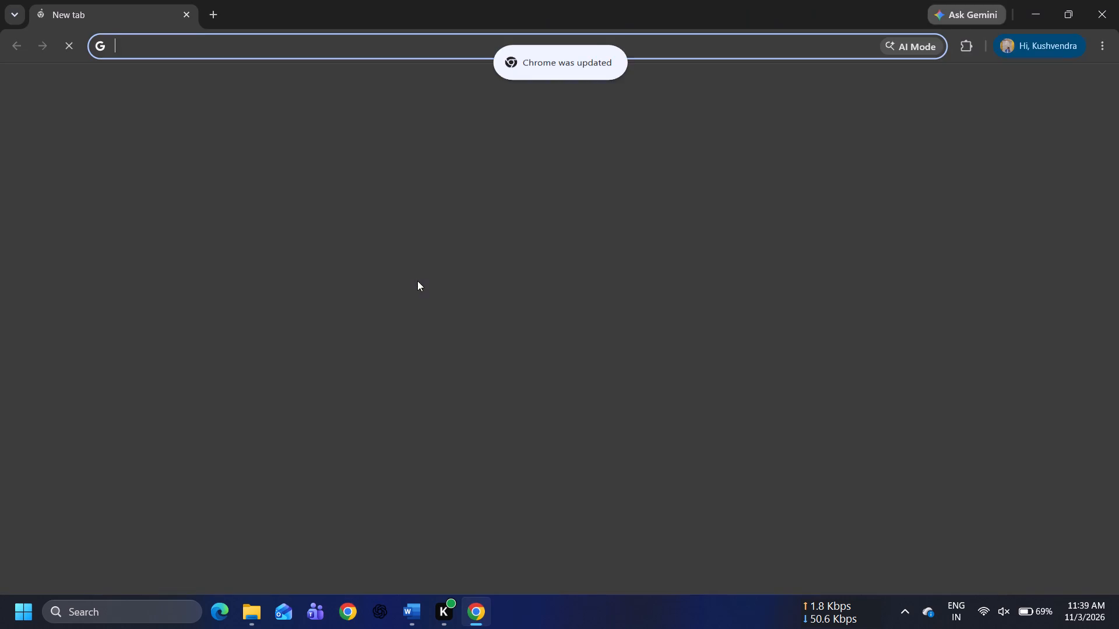
left_click(387, 292)
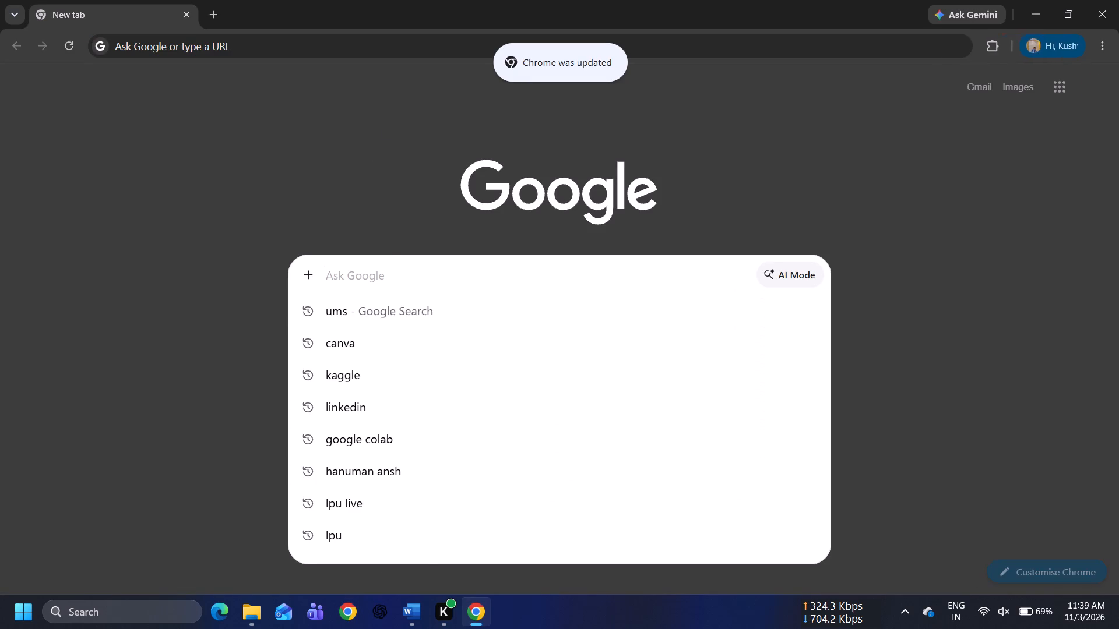
left_click(379, 411)
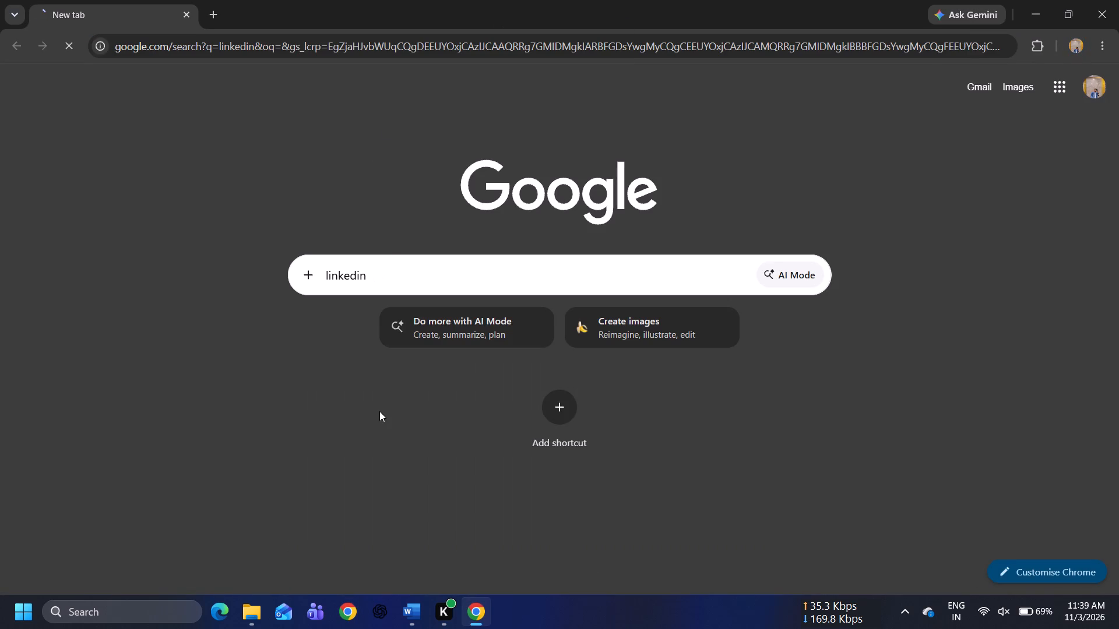
left_click(283, 235)
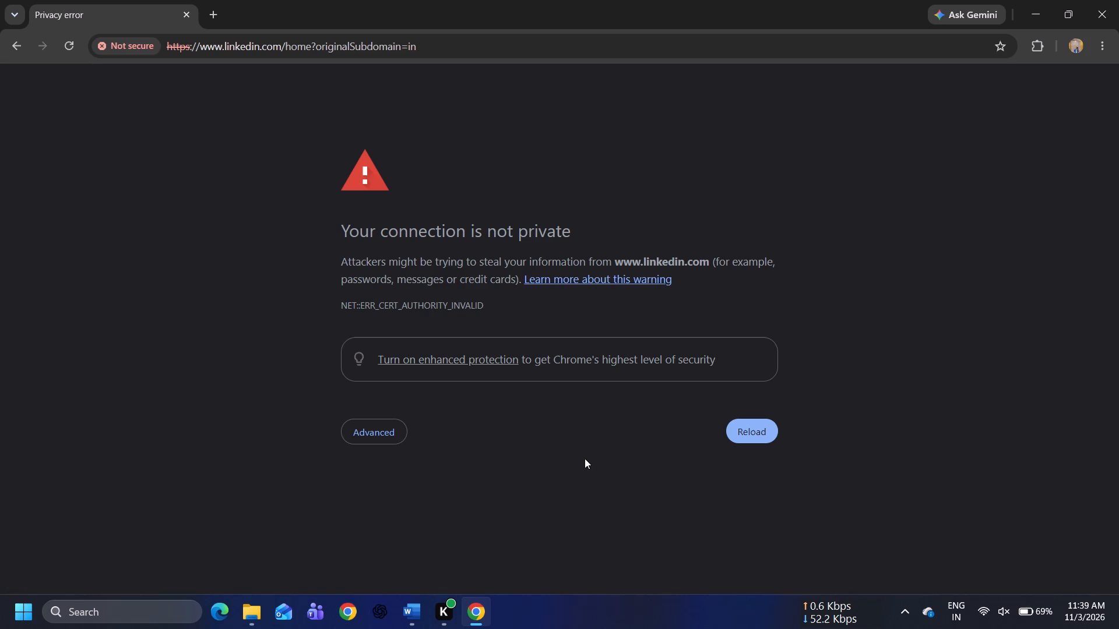
left_click(766, 433)
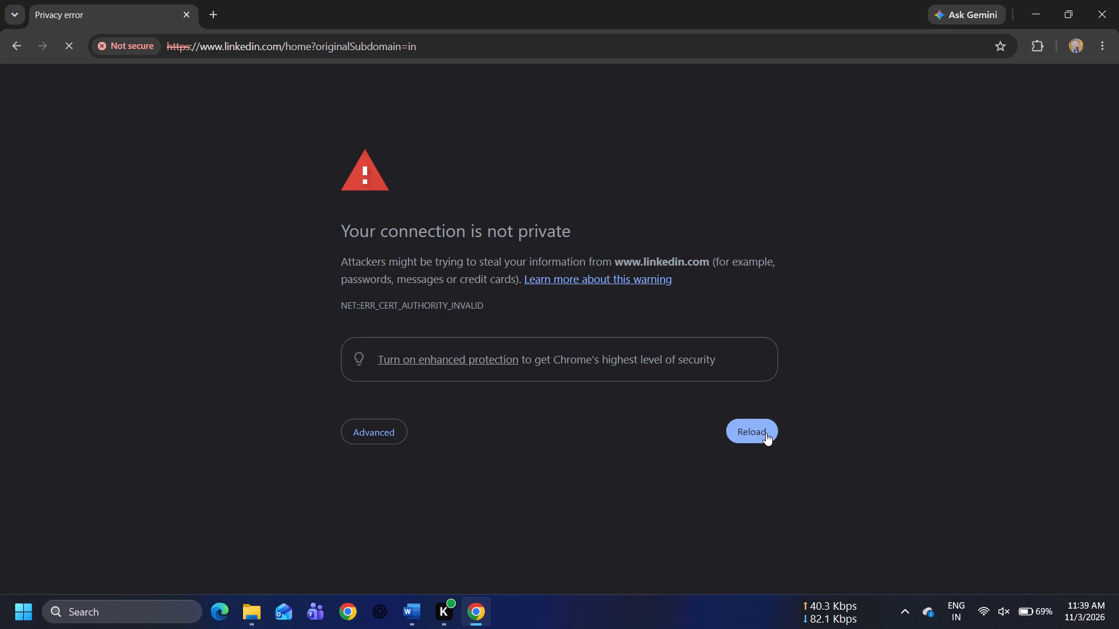
left_click(755, 426)
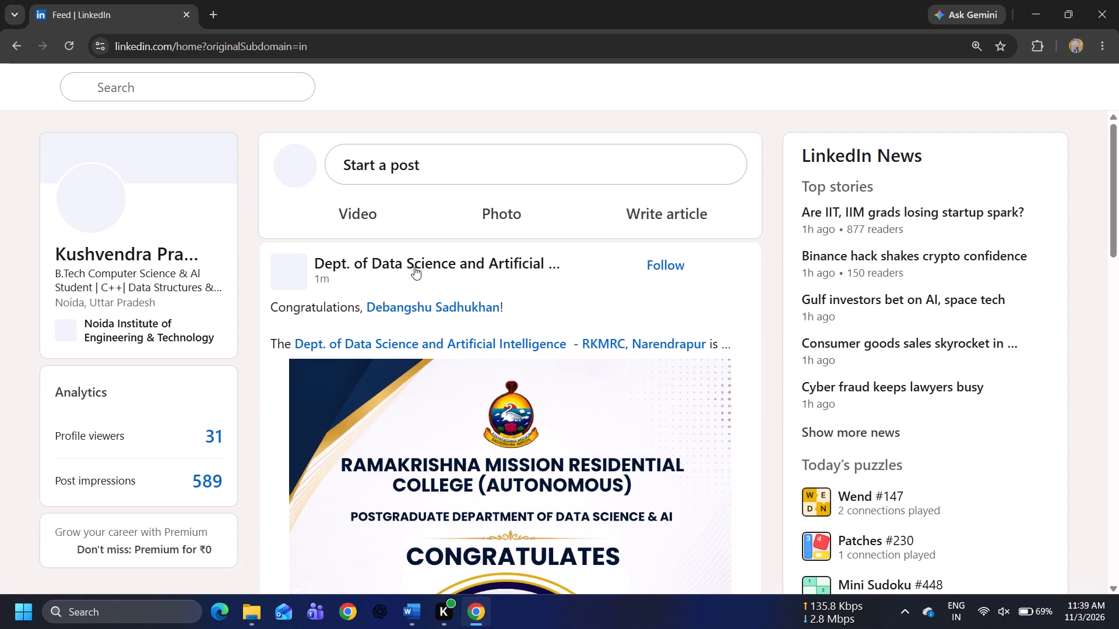
left_click(106, 206)
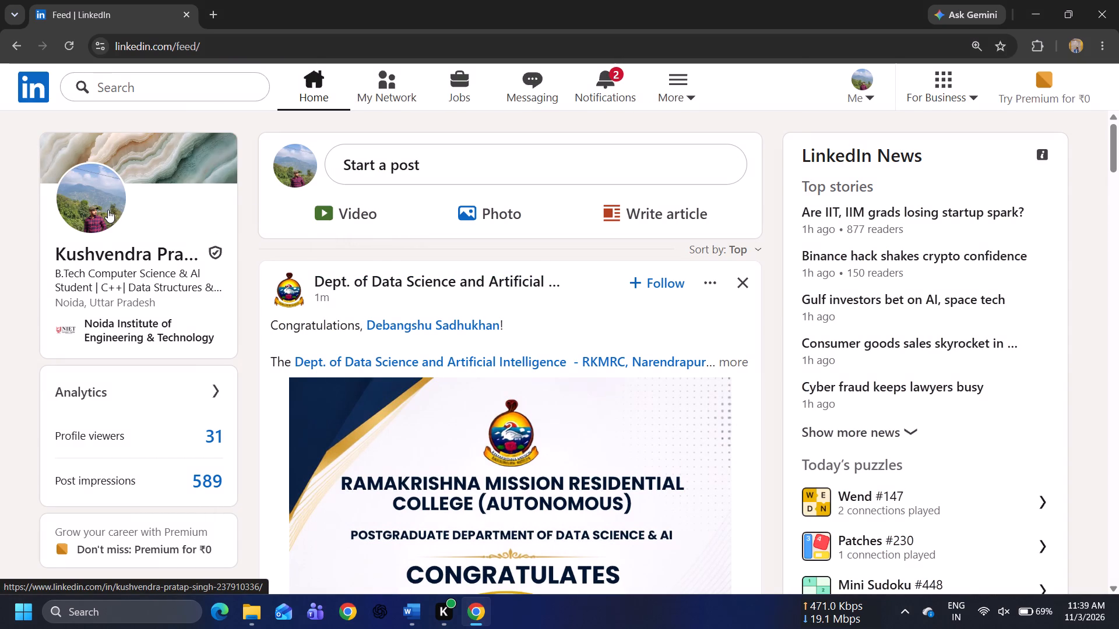
left_click(108, 210)
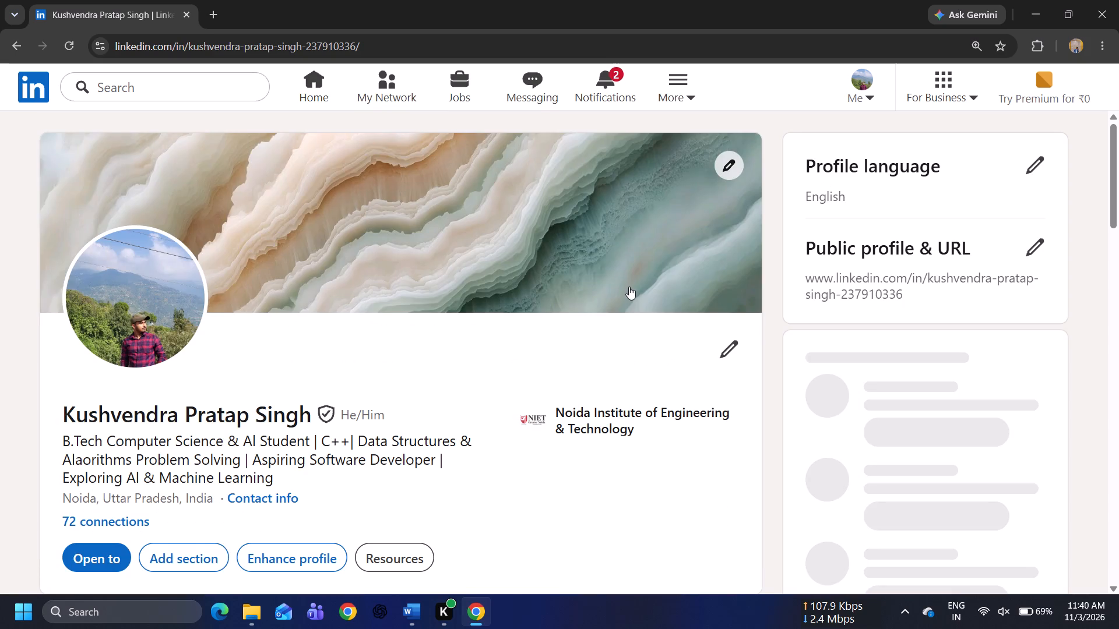
Copy the link to the "Student Lifestyle Analytics Dashboard using R Studio & R Programming Language" post from the profile's Activity section.
scroll(629, 287, "down", 9)
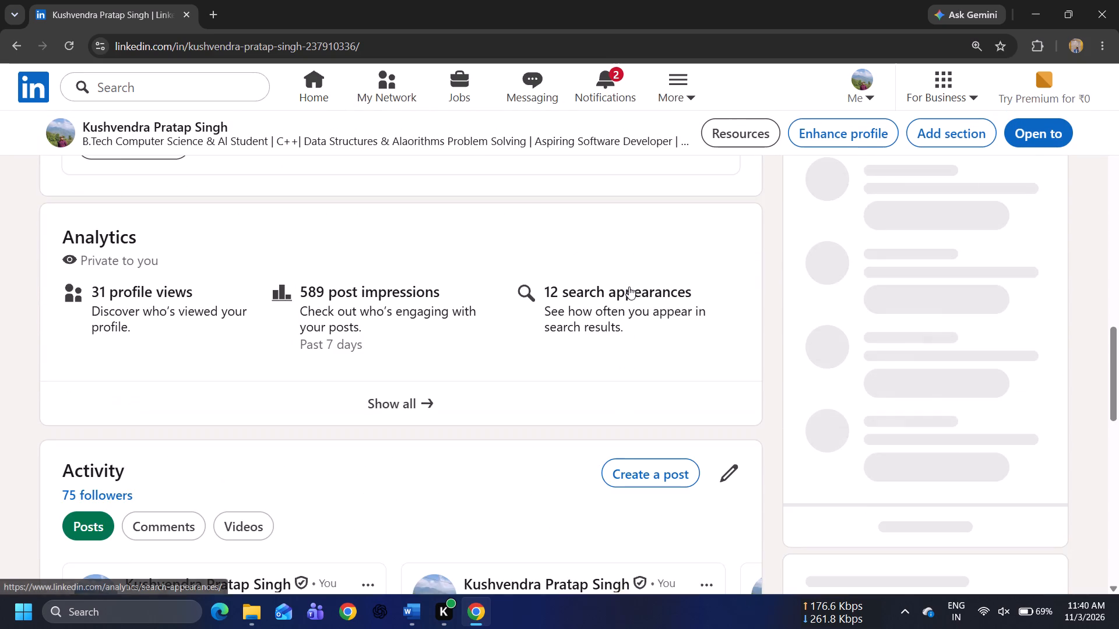
scroll(629, 287, "up", 1)
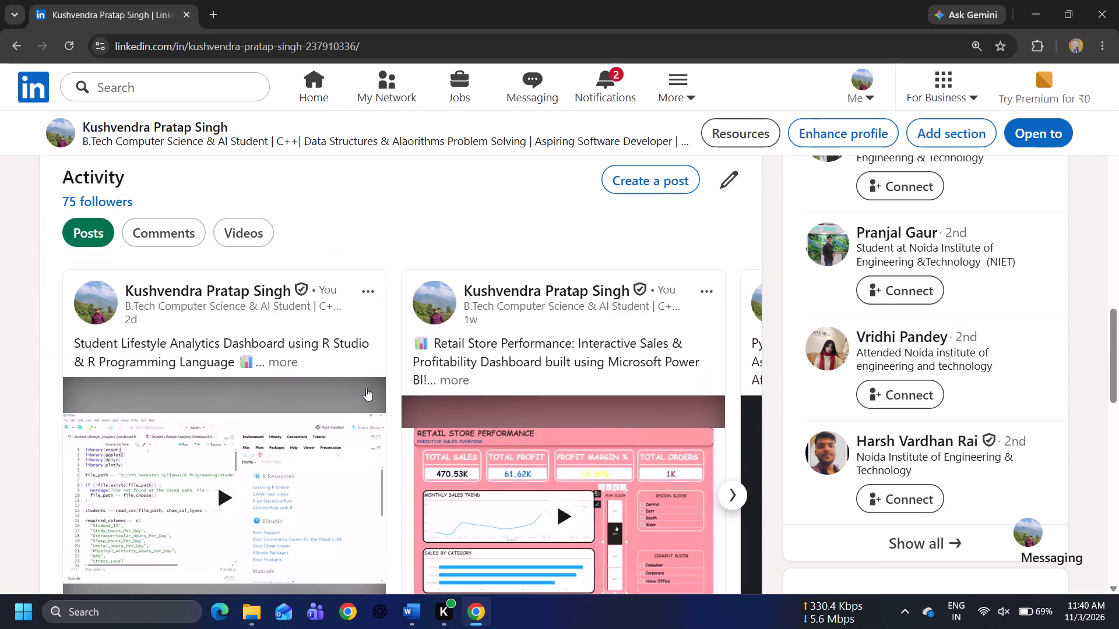
left_click(372, 287)
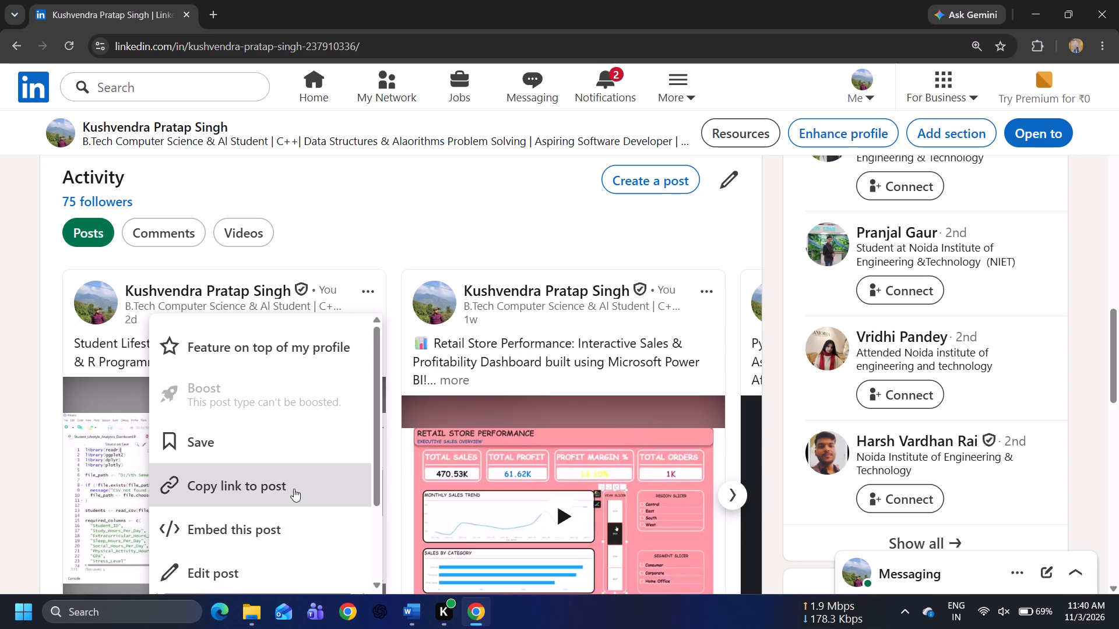
scroll(294, 489, "down", 6)
scroll(294, 489, "up", 3)
left_click(291, 494)
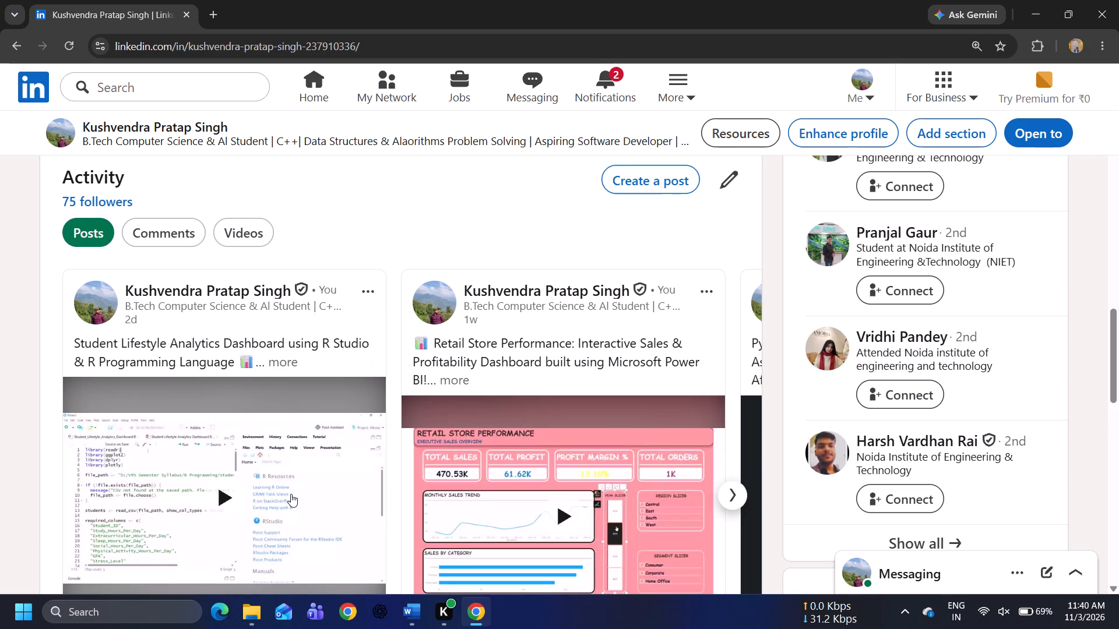
scroll(291, 494, "down", 4)
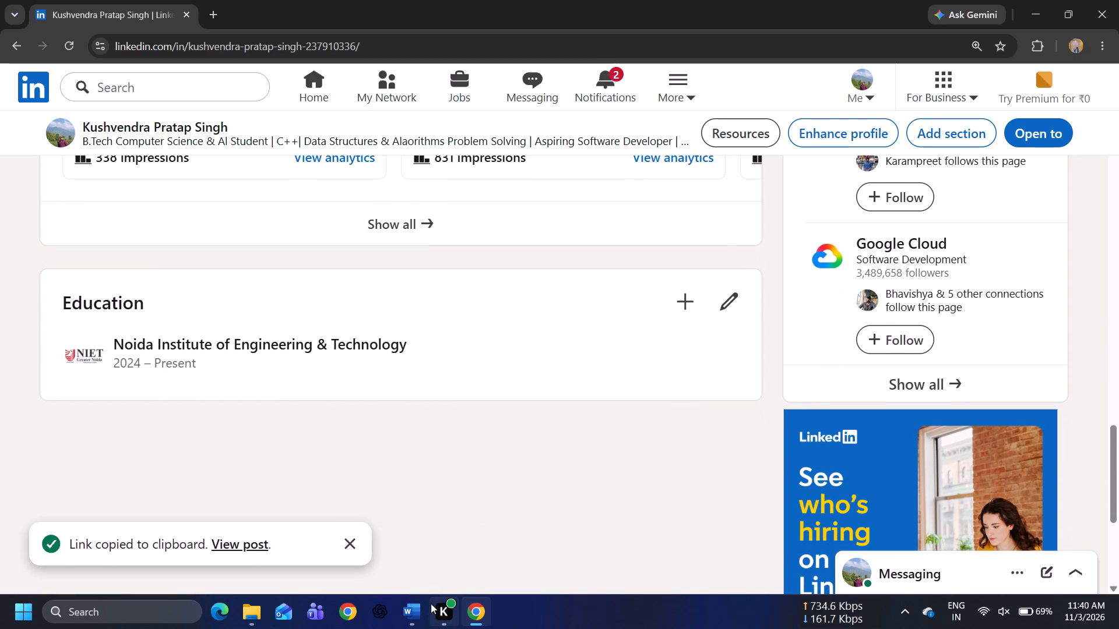
Switch back to Word and paste the post link after "LinkedIn Post URL:" as a hyperlink, leaving no empty list item below.
left_click(410, 628)
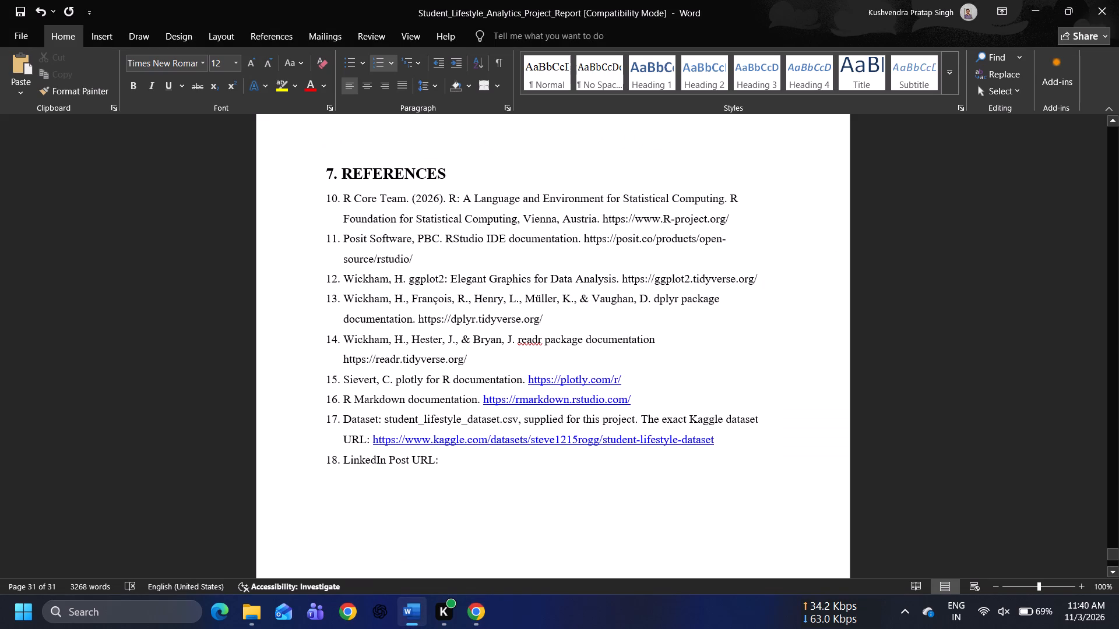
key("ctrl+v")
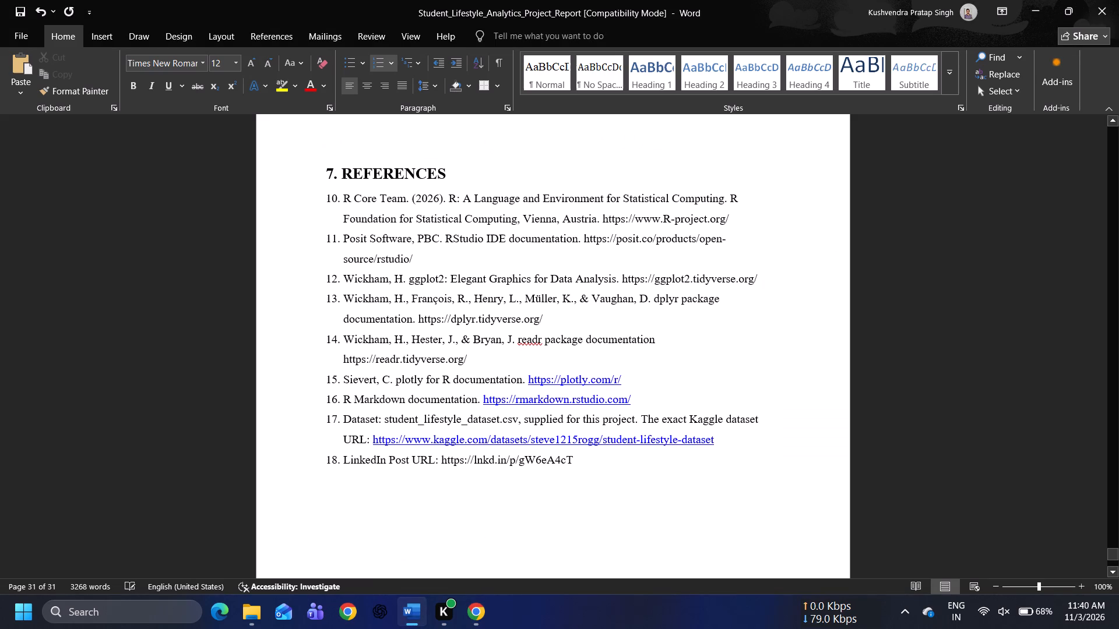
key("Return")
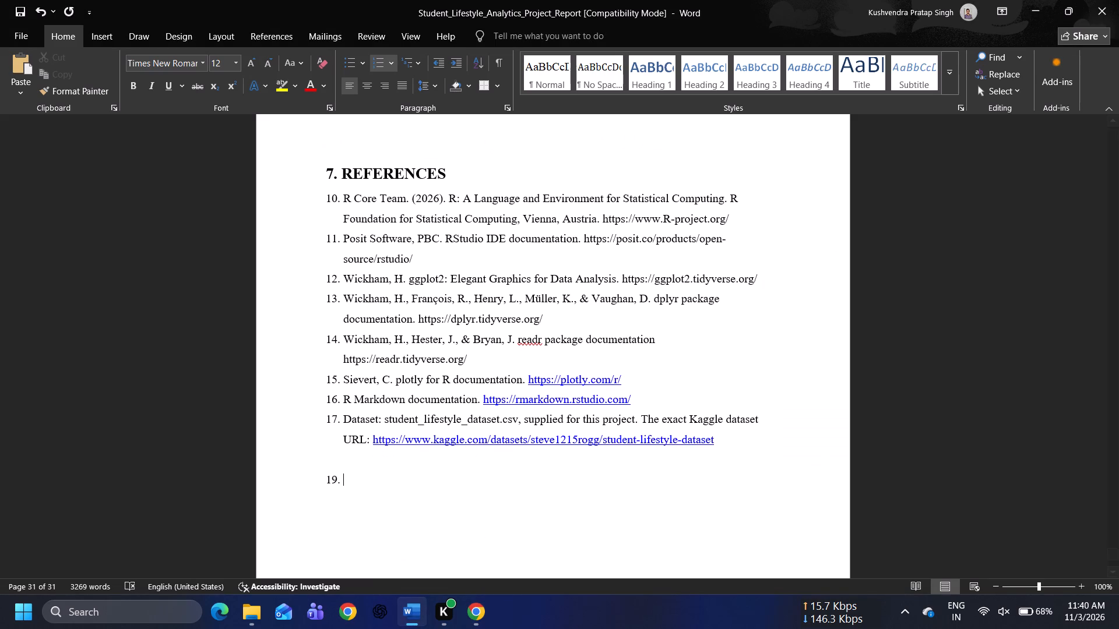
key("BackSpace")
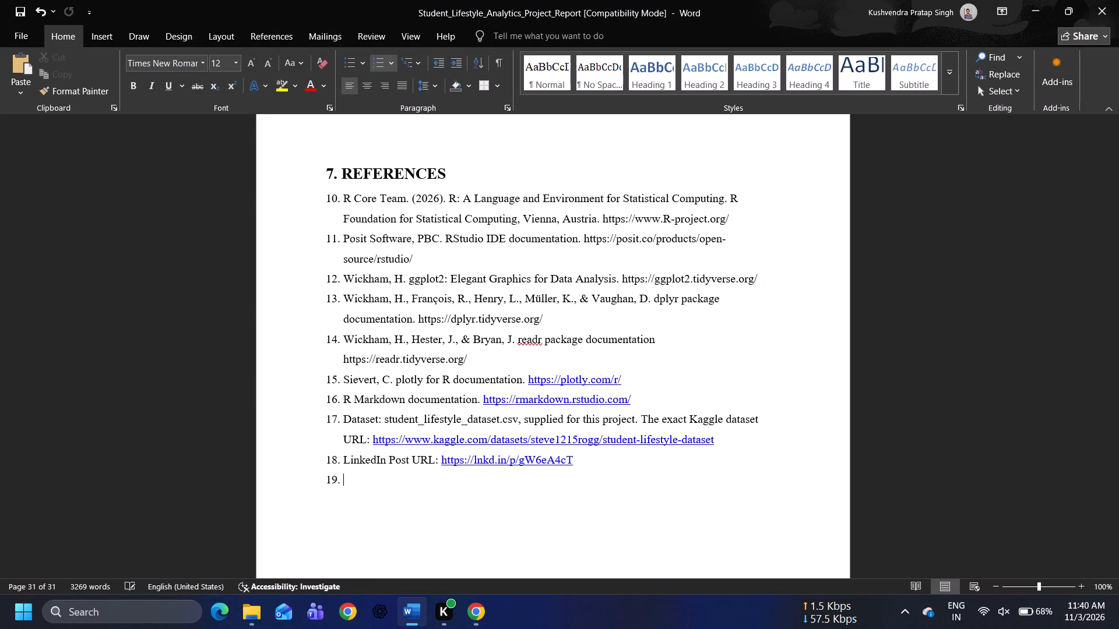
key("BackSpace")
key("BackSpace")
key("BackSpace")
key("BackSpace")
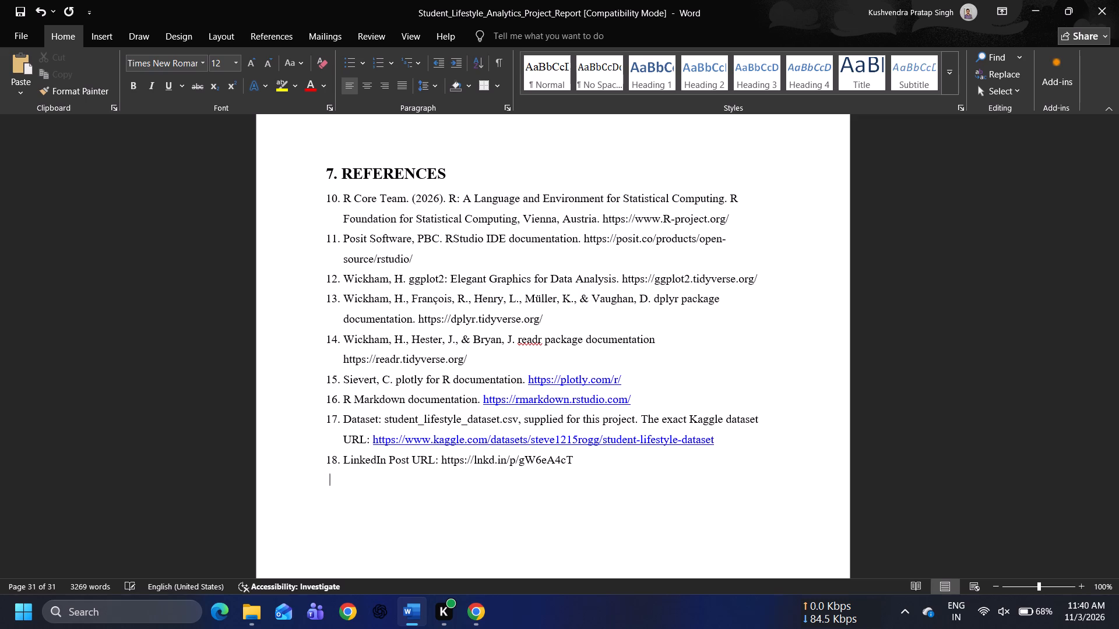
key("BackSpace")
key("Return")
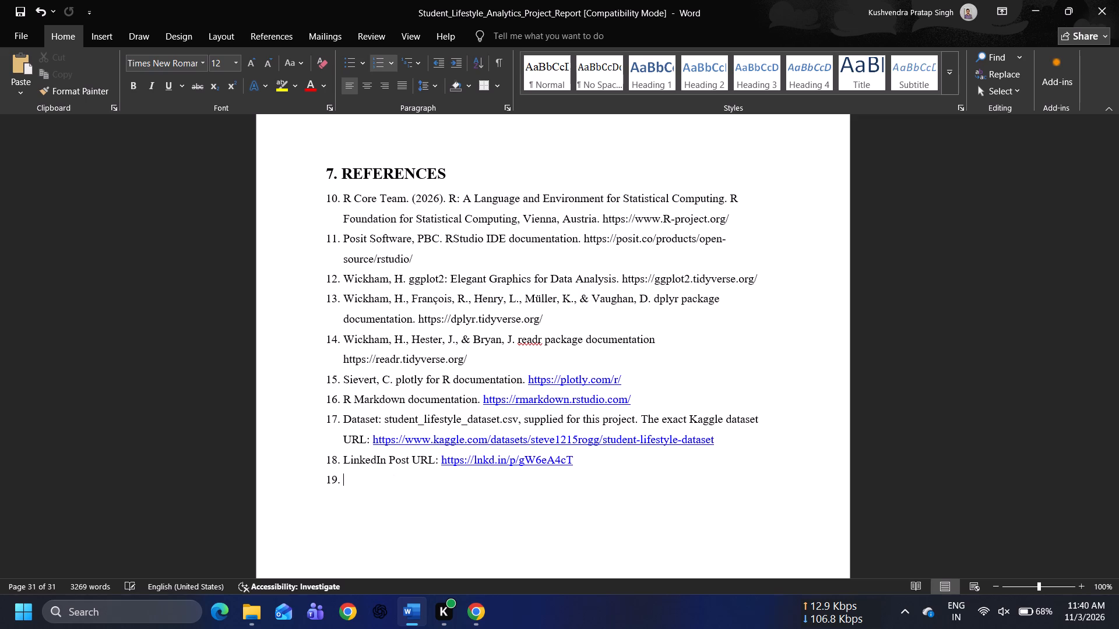
key("BackSpace")
key("BackSpace")
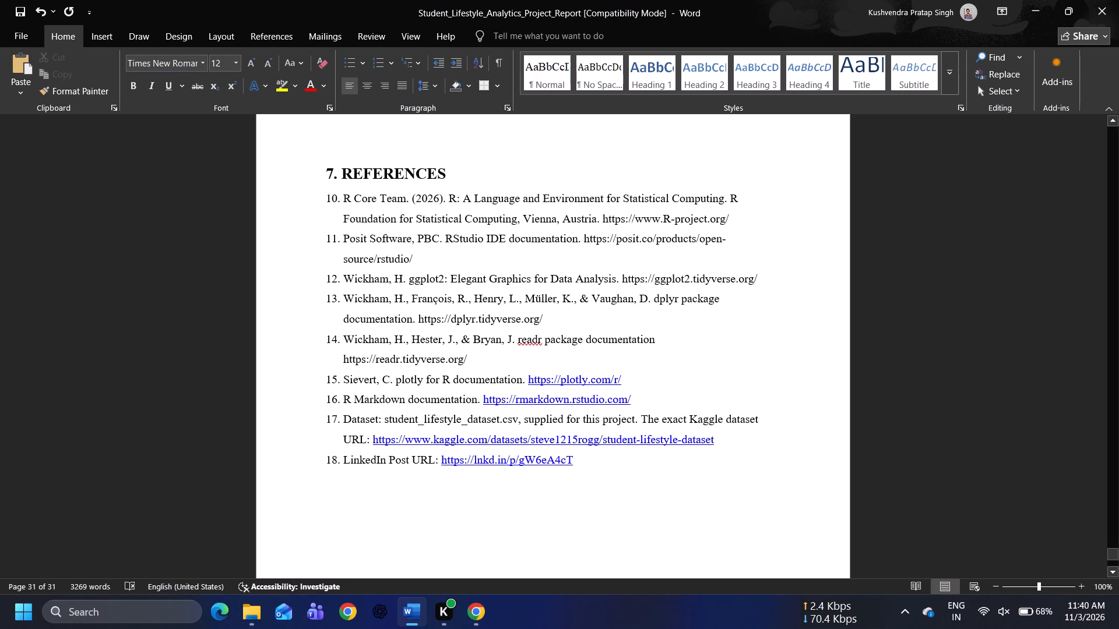
Review section 4.8 Correlation Analysis and examine the Figure 6 correlation matrix at a larger zoom.
scroll(920, 440, "down", 5)
scroll(920, 440, "up", 20)
scroll(920, 440, "up", 4)
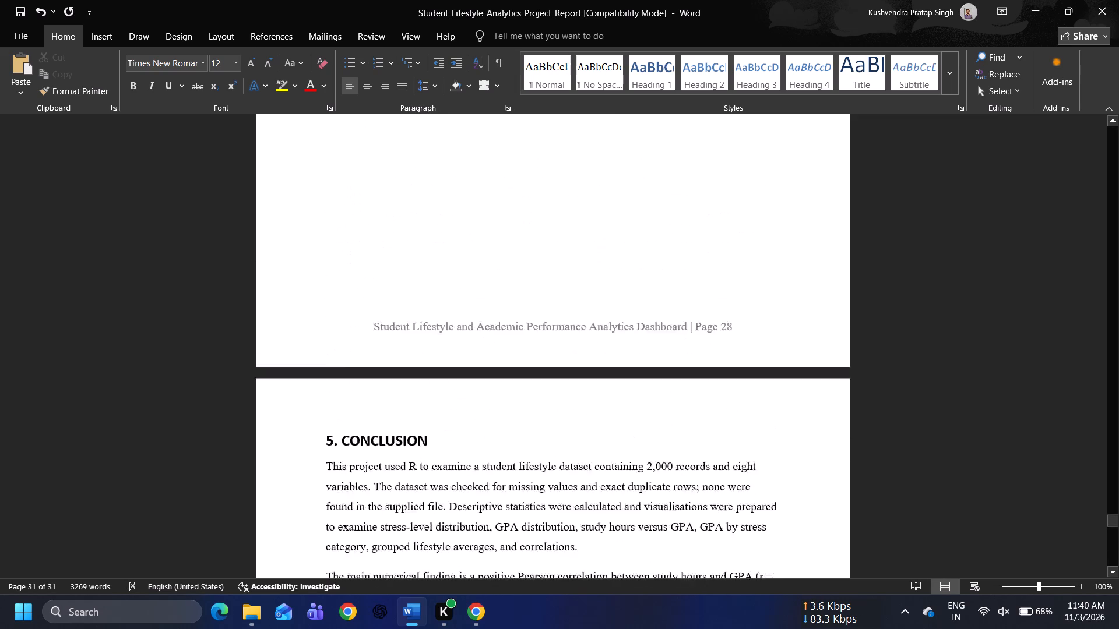
scroll(920, 440, "up", 15)
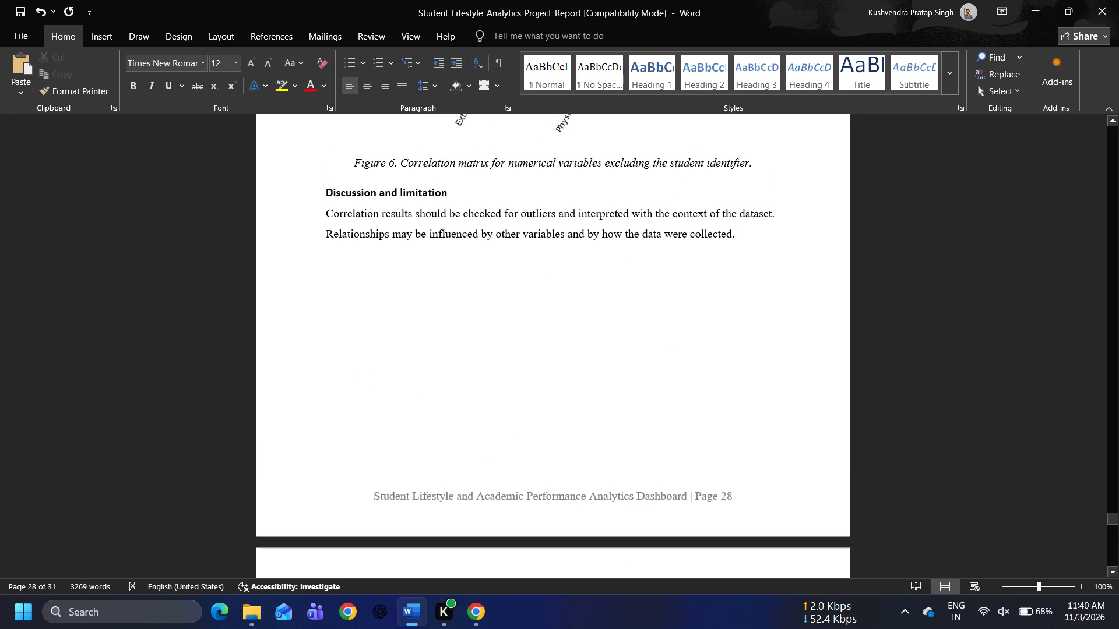
scroll(920, 440, "up", 20)
scroll(920, 440, "up", 1)
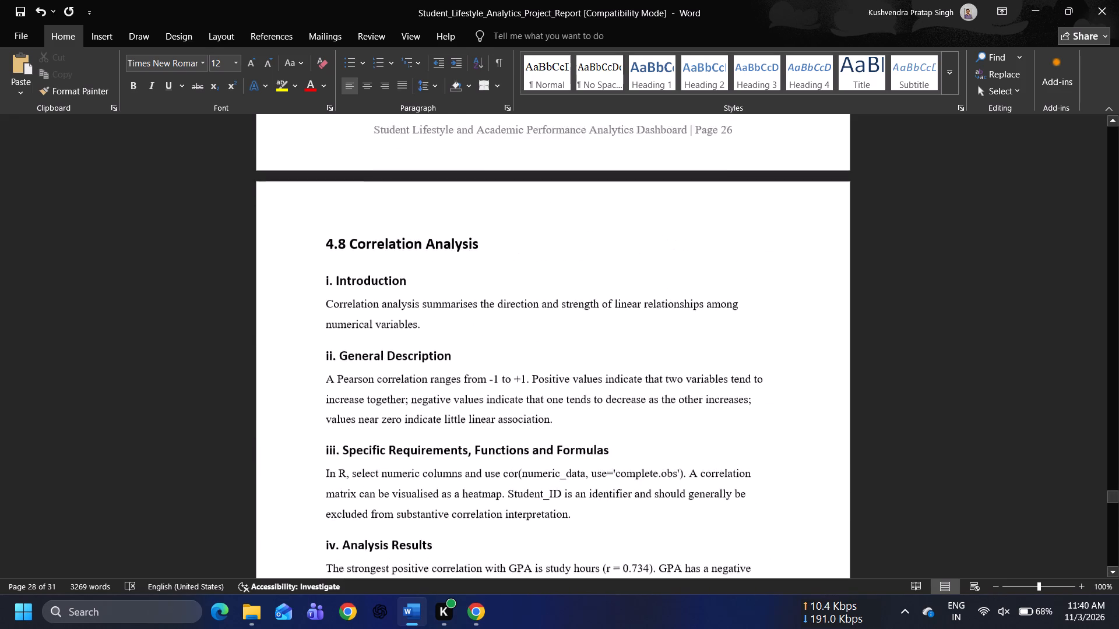
scroll(920, 440, "down", 16)
scroll(920, 440, "up", 2)
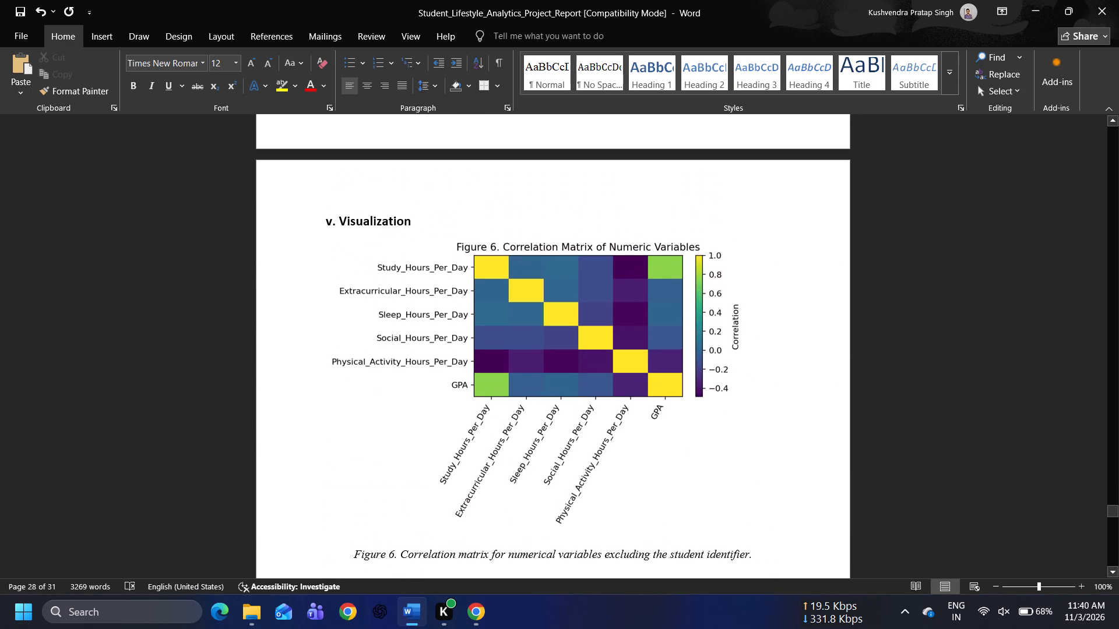
scroll(920, 440, "up", 3, "ctrl")
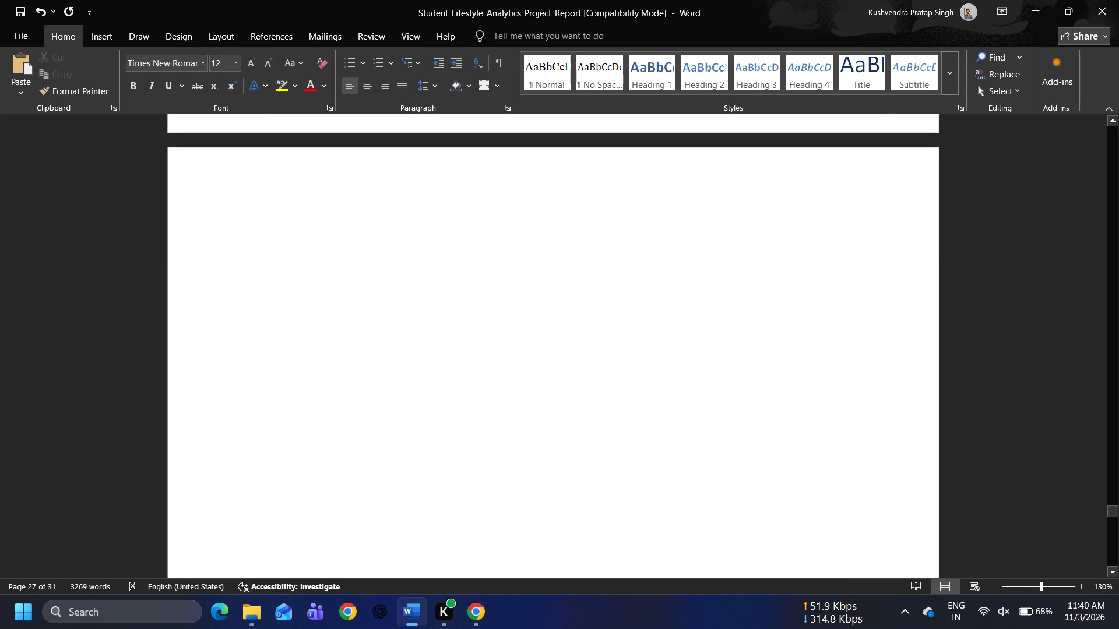
scroll(920, 440, "up", 4, "ctrl")
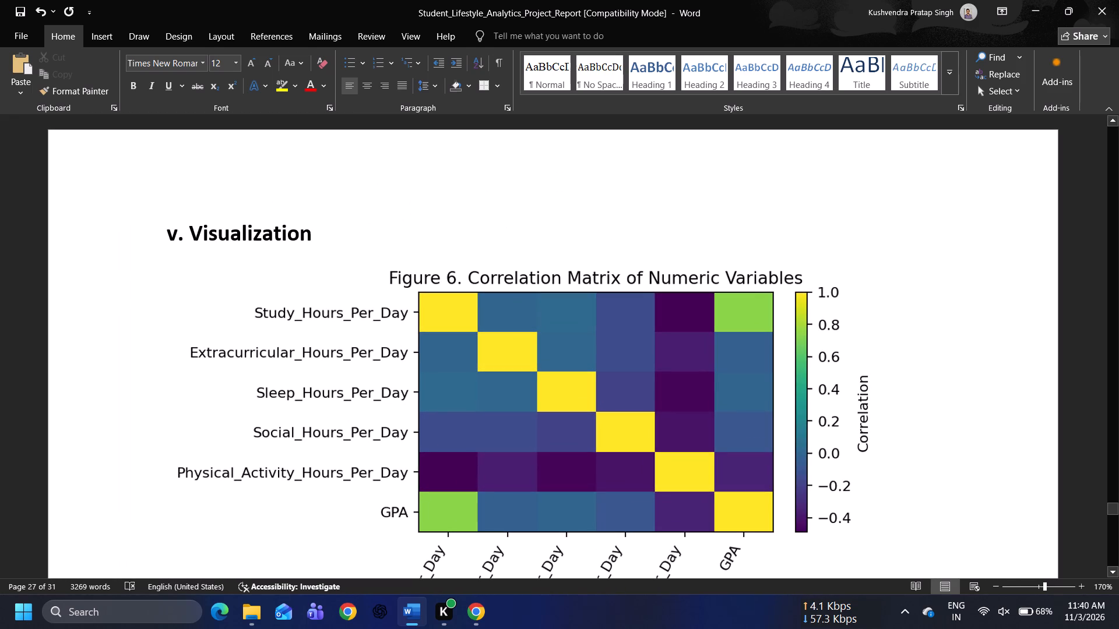
scroll(680, 486, "down", 1)
scroll(680, 486, "up", 4, "ctrl")
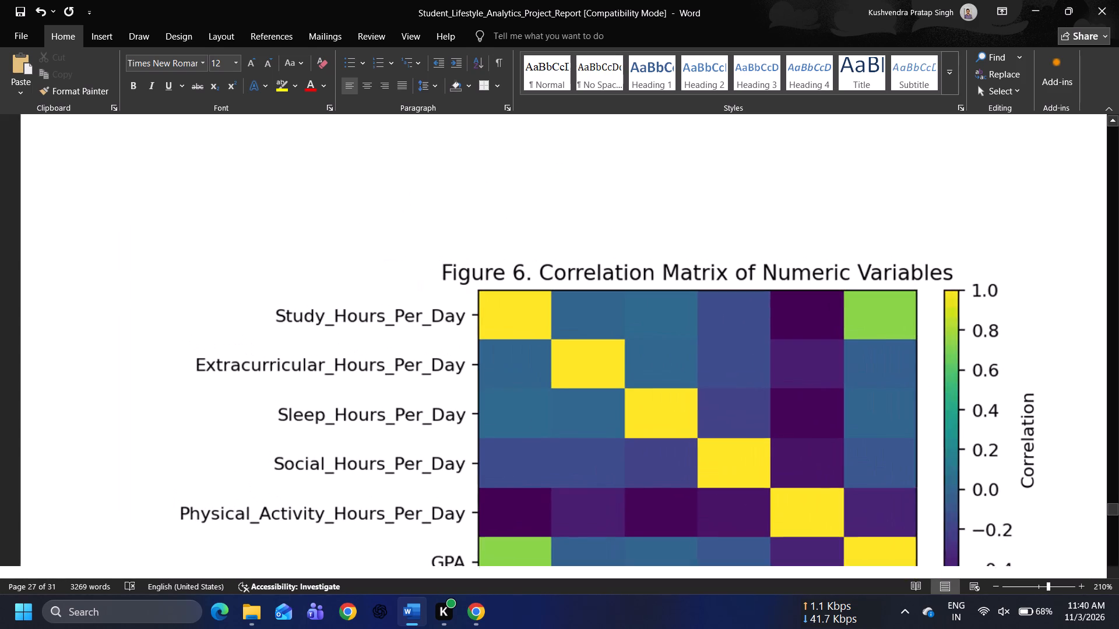
scroll(786, 432, "down", 4)
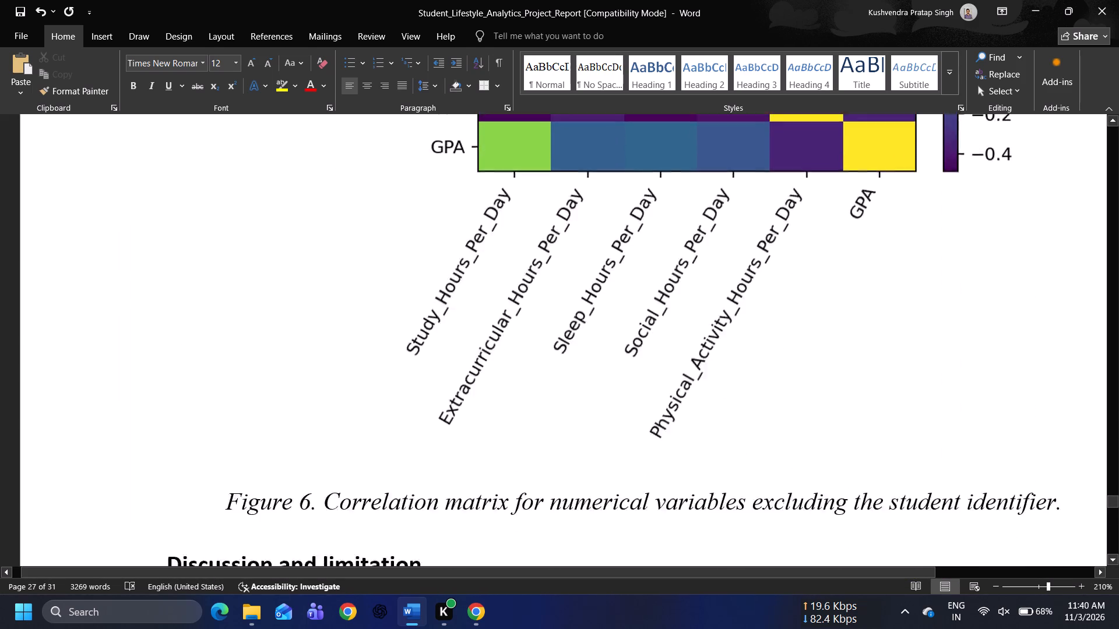
scroll(786, 432, "up", 4)
scroll(786, 432, "left", 1)
scroll(786, 432, "up", 5, "ctrl")
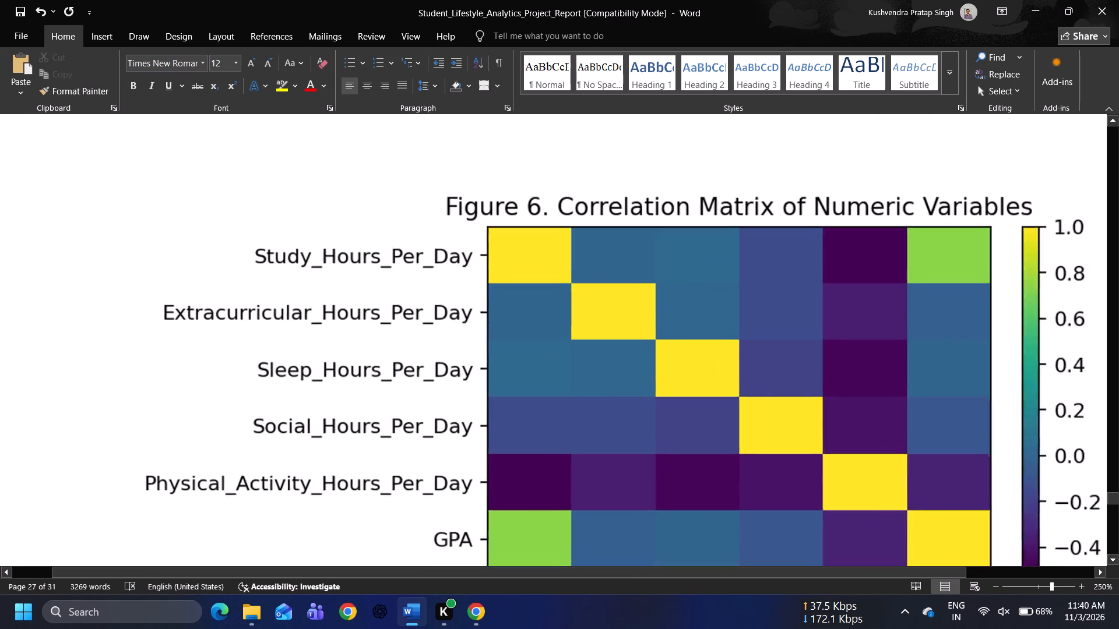
Examine the Figure 6 correlation matrix at higher zoom and return to a near-full-page view.
scroll(786, 432, "up", 4, "ctrl")
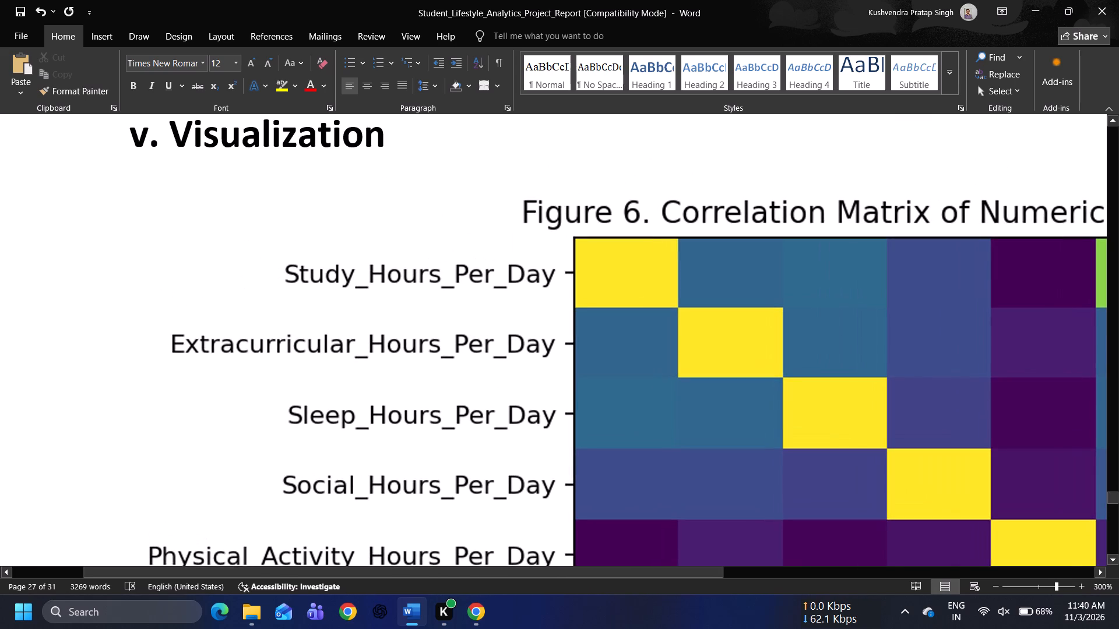
scroll(786, 432, "up", 9, "ctrl")
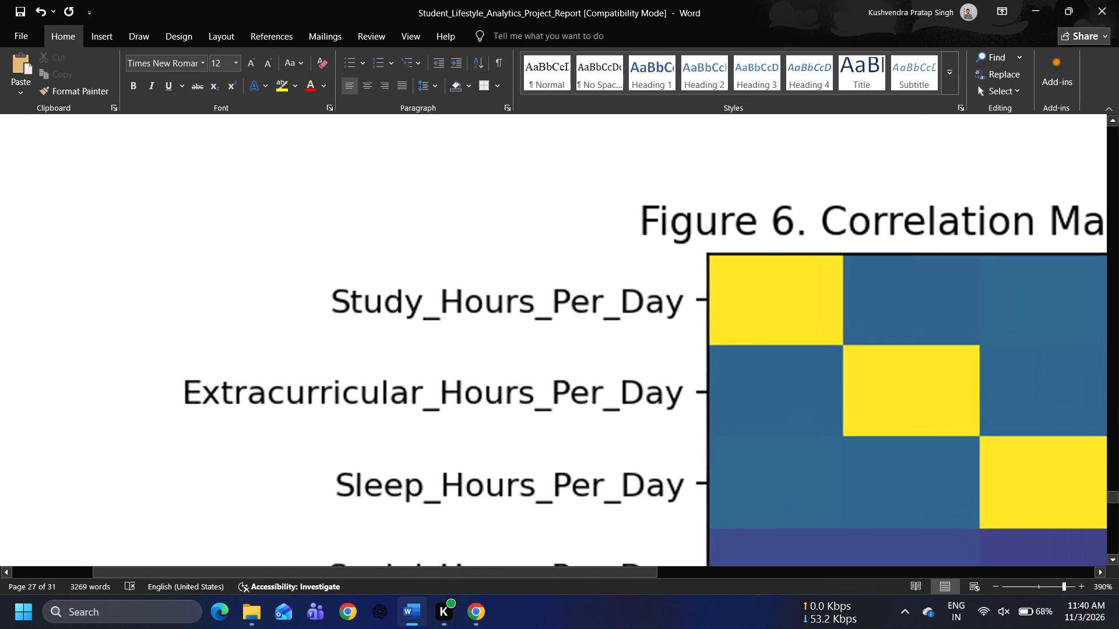
scroll(786, 432, "down", 9, "ctrl")
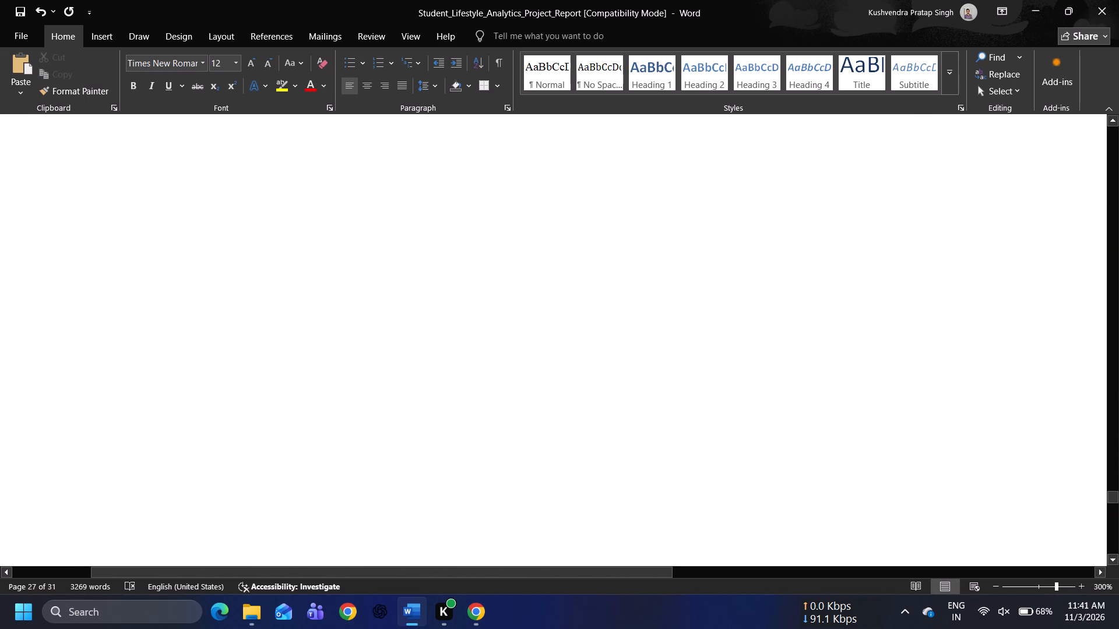
scroll(786, 432, "down", 6, "ctrl")
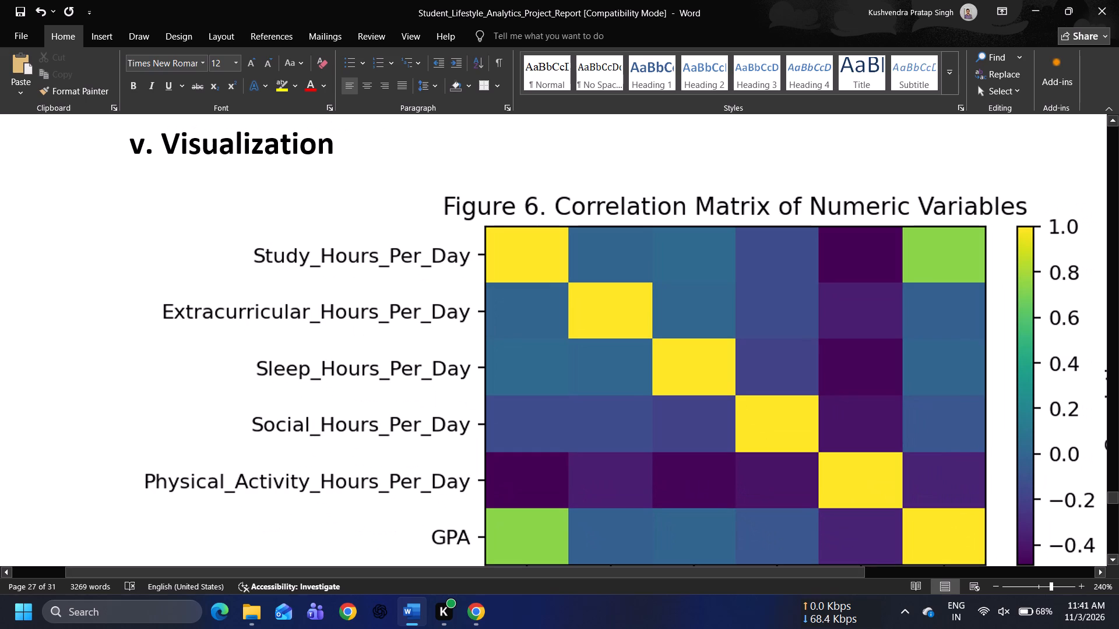
scroll(786, 432, "down", 6, "ctrl")
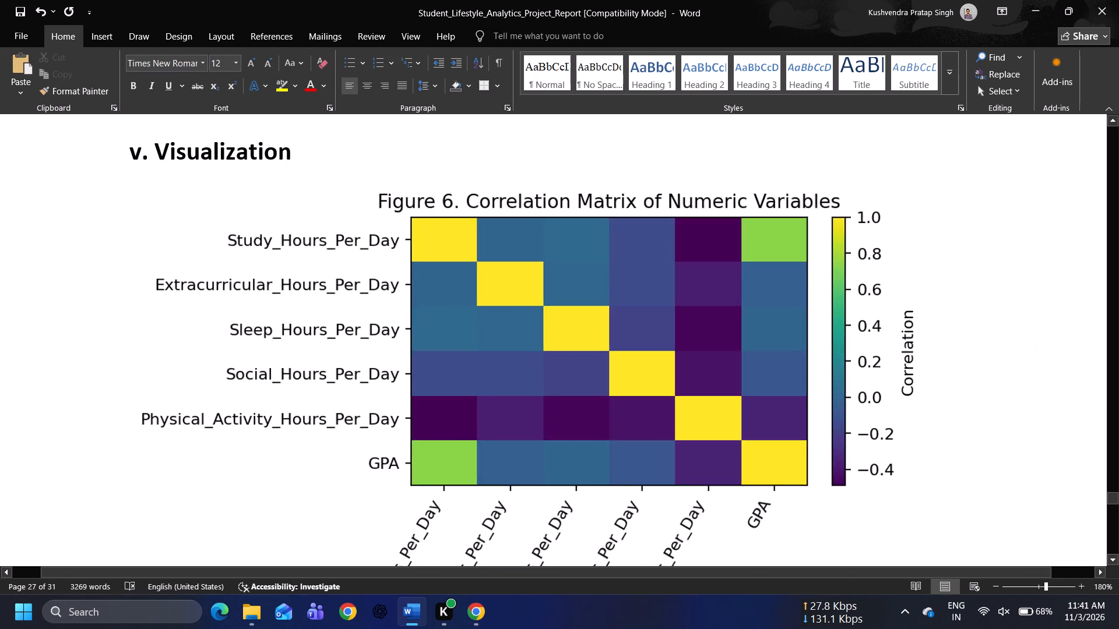
scroll(786, 432, "down", 6, "ctrl")
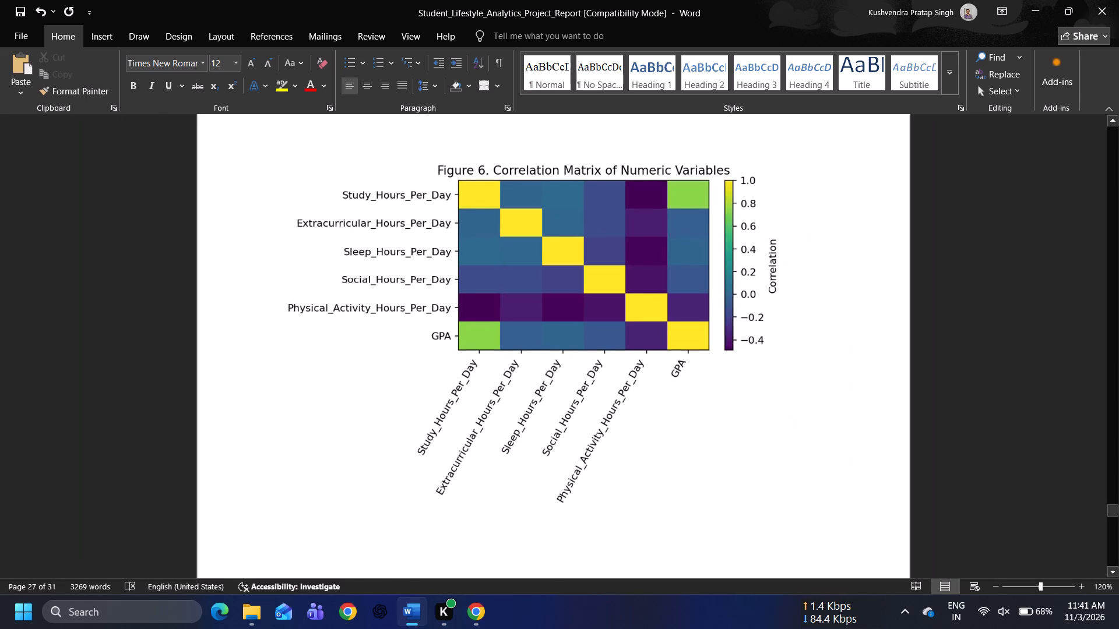
Remove the second virtual desktop and return to the report on Desktop 1.
key("super+Tab")
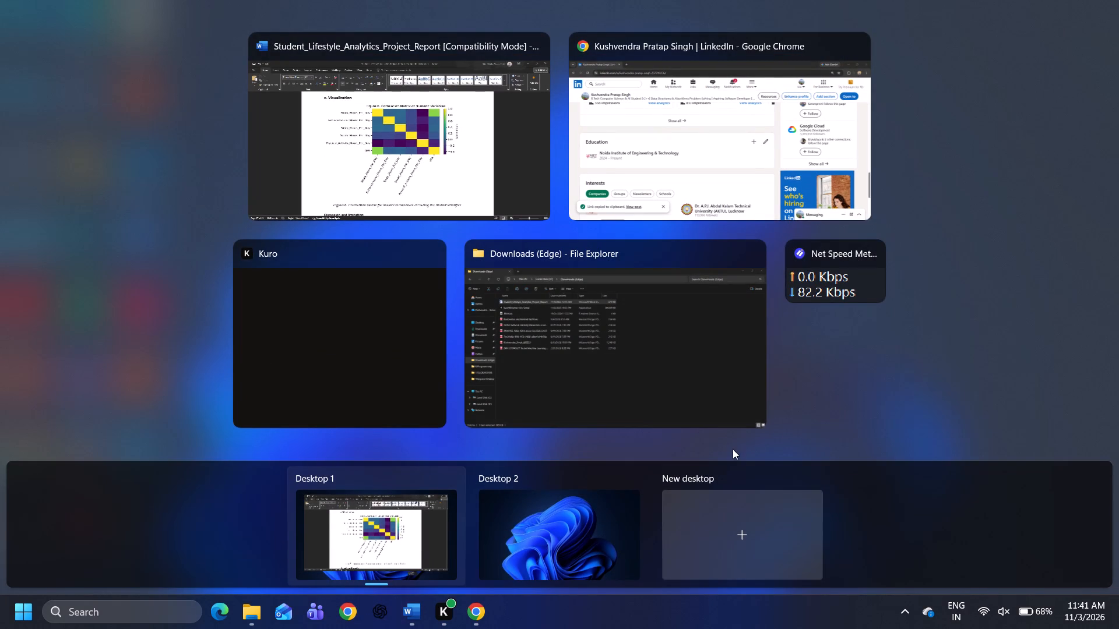
left_click(634, 476)
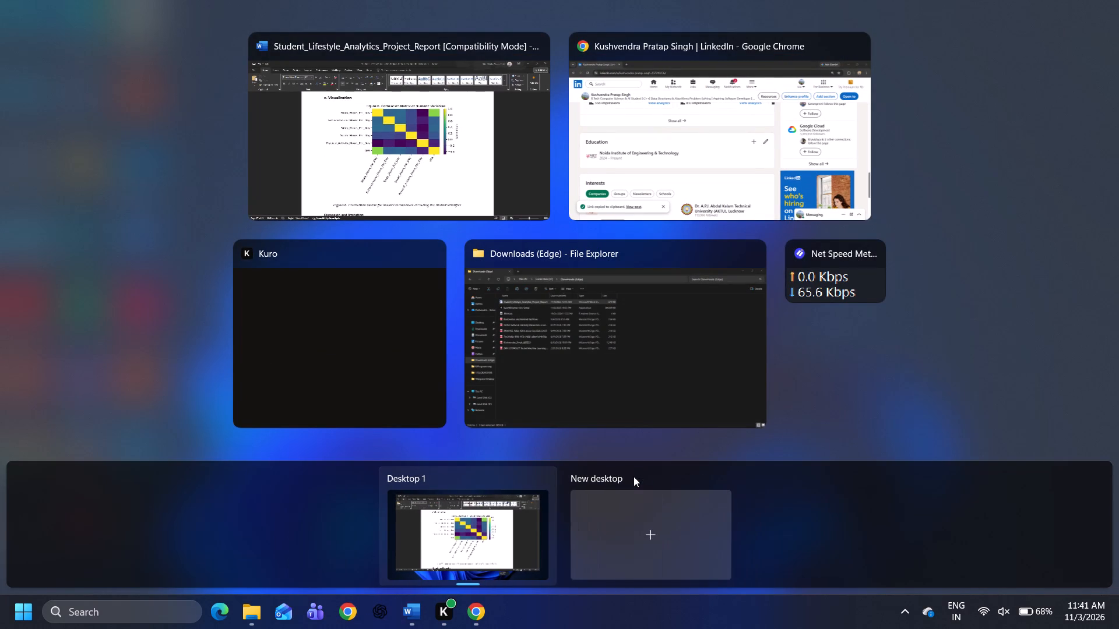
left_click(498, 542)
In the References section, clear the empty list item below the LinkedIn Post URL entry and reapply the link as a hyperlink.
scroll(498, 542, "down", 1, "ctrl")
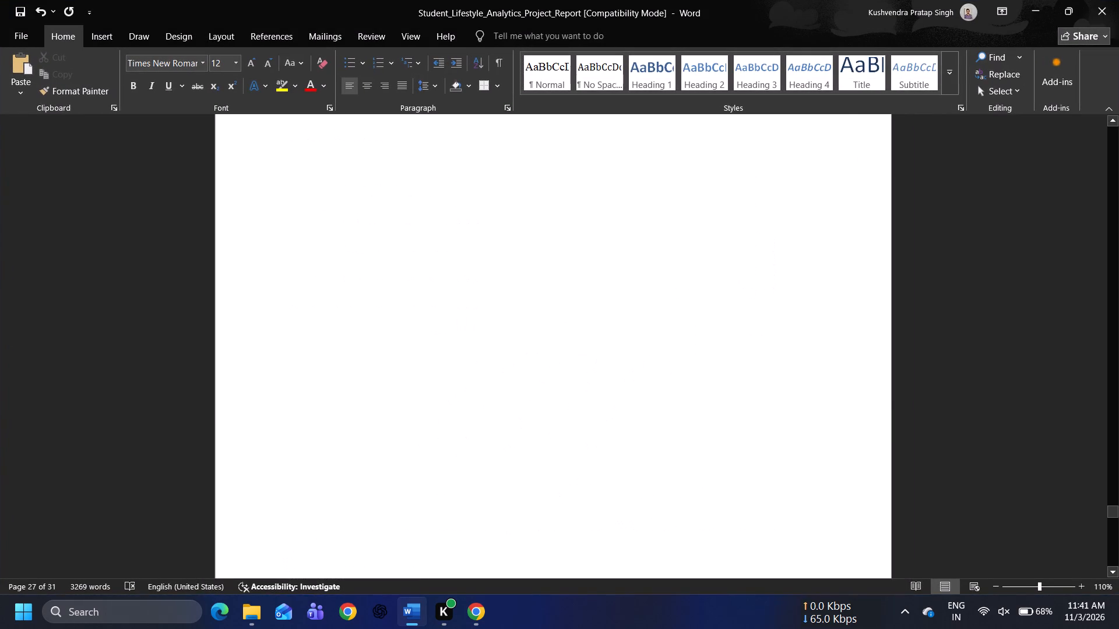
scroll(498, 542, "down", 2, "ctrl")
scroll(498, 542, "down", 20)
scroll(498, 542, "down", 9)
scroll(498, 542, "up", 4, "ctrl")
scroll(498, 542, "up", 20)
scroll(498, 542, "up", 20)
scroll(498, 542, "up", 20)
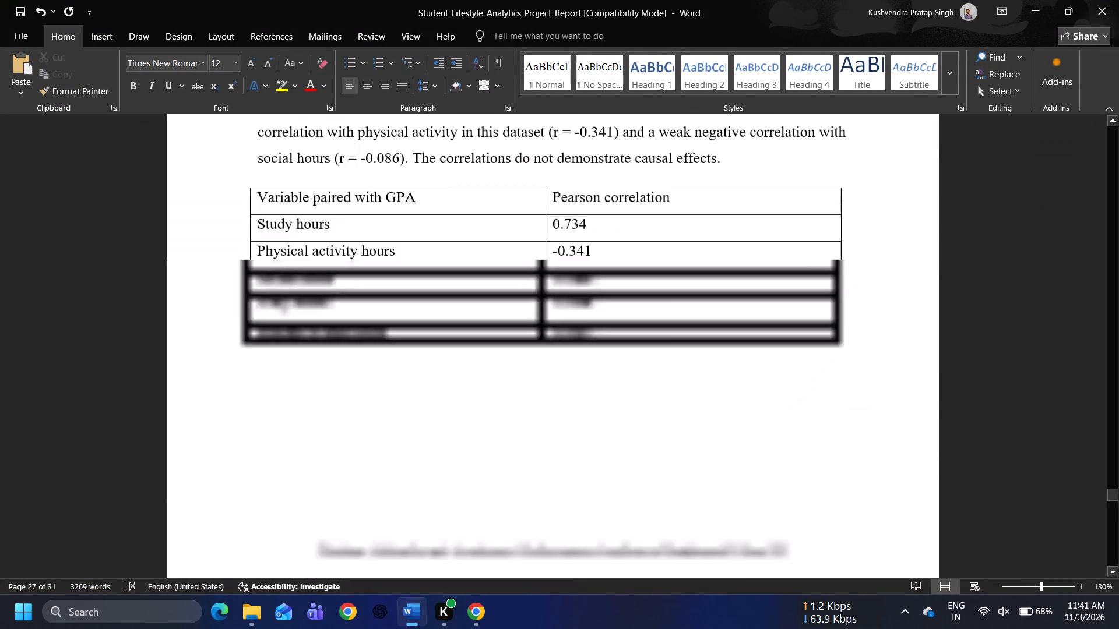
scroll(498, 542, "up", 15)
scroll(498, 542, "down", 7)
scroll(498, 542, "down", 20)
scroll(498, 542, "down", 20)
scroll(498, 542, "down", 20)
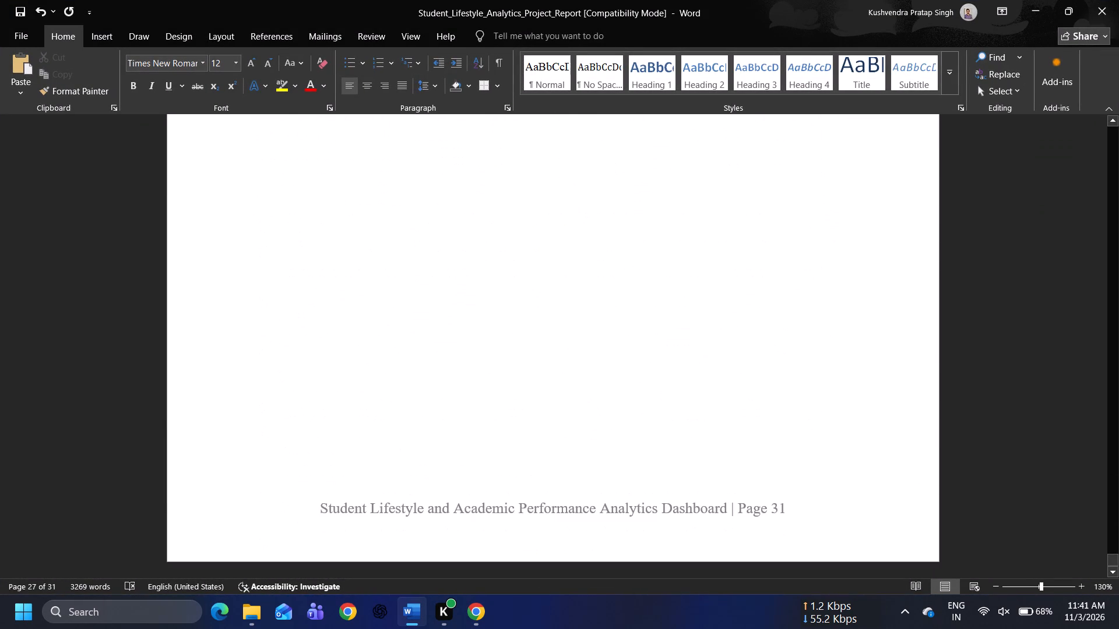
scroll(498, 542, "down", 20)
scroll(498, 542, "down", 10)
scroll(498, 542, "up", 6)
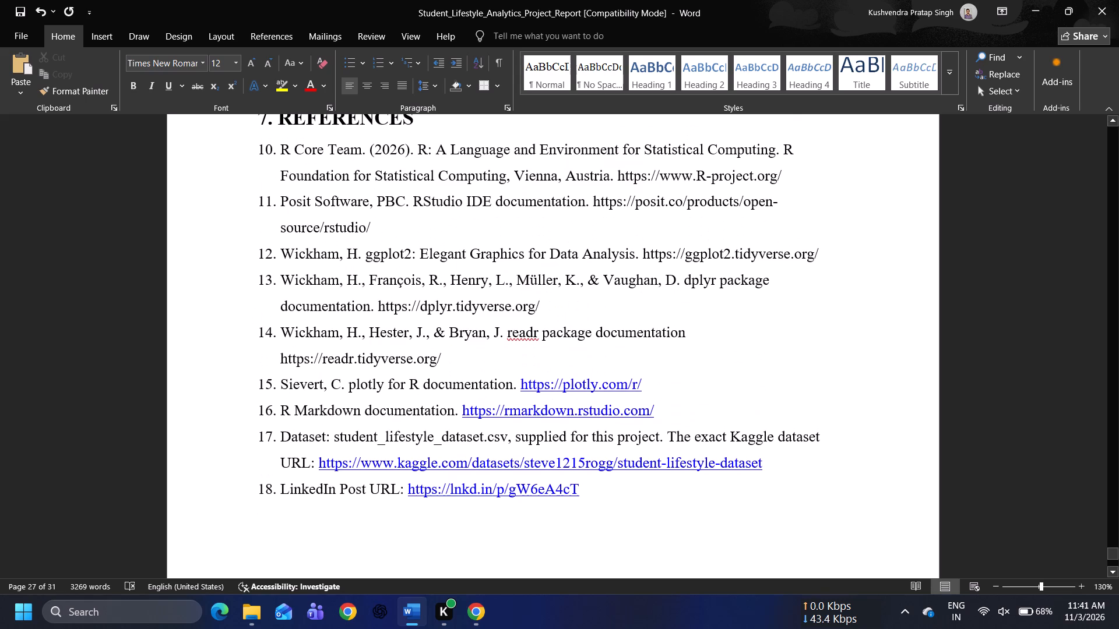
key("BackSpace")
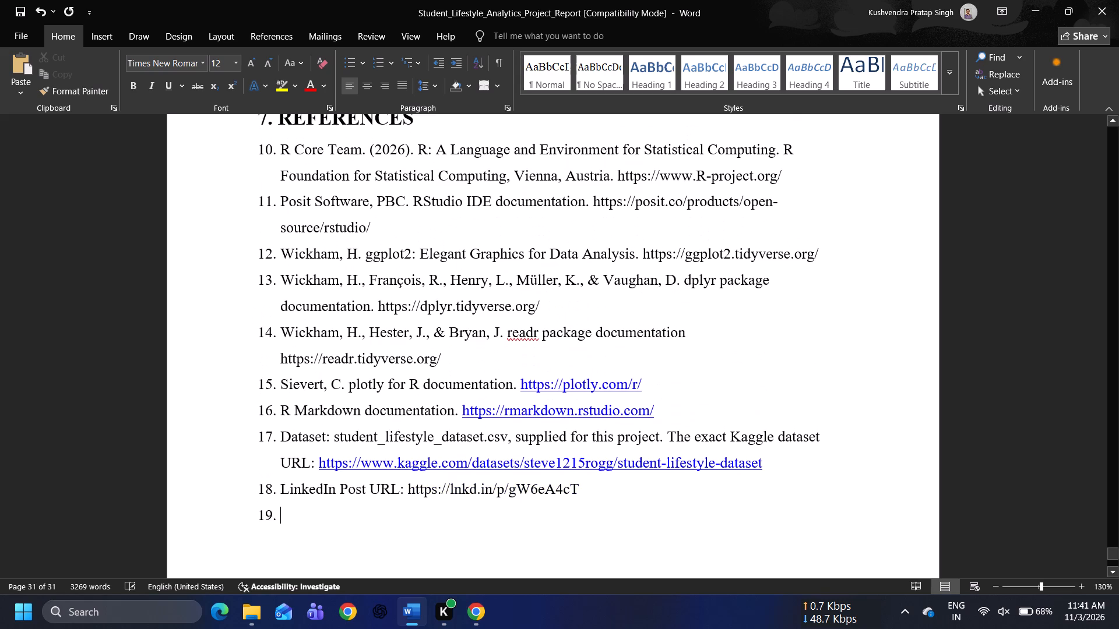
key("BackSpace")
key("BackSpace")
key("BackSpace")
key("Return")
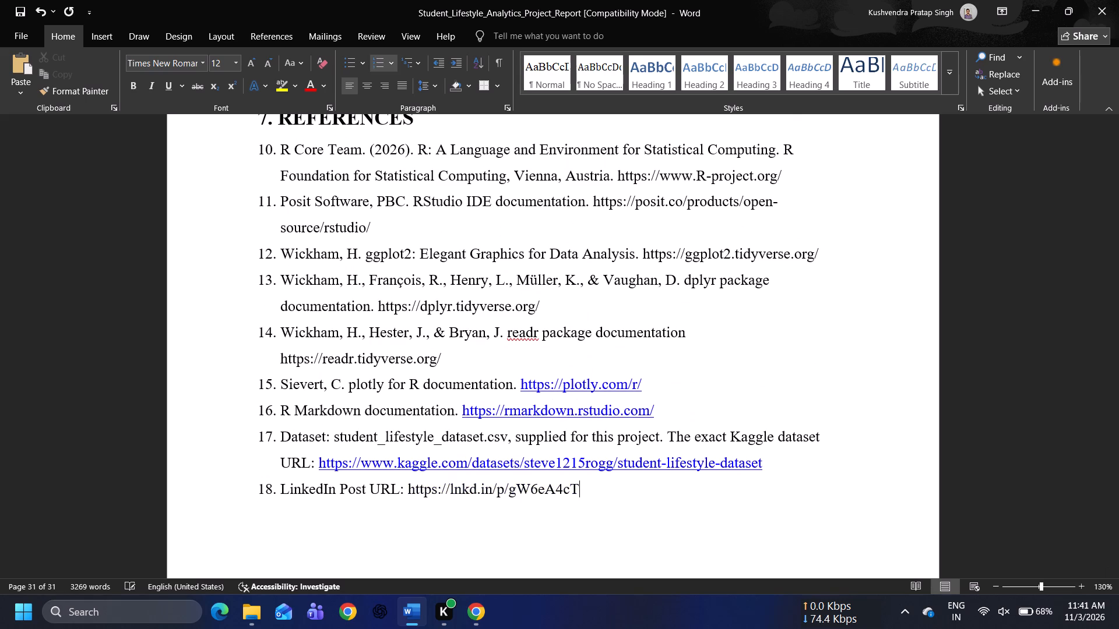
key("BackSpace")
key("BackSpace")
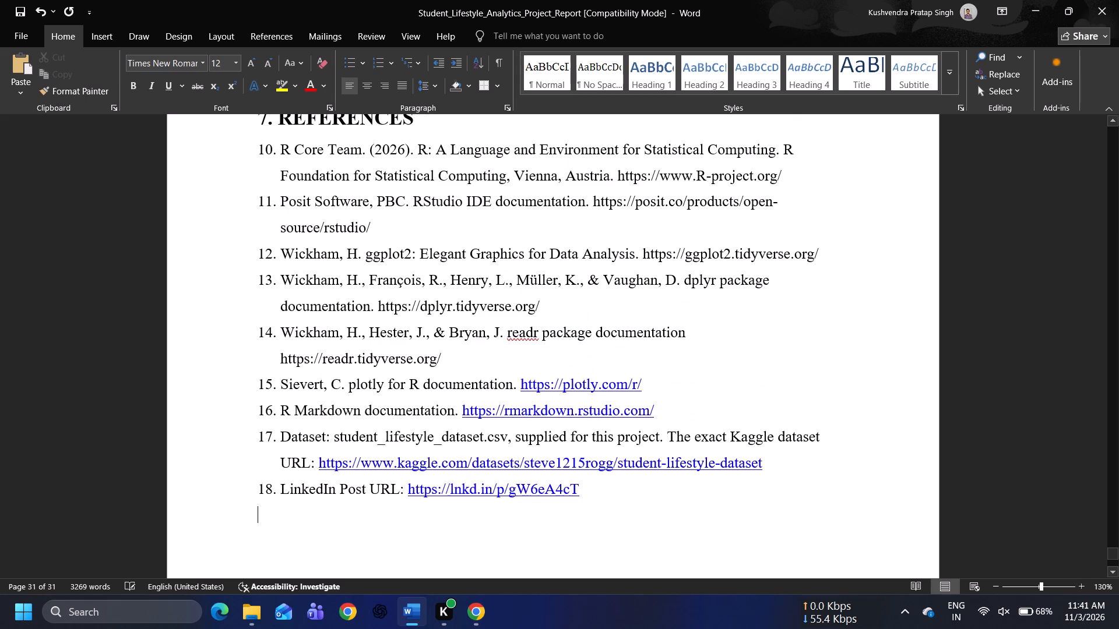
Skim the report back from the references to the title page.
scroll(824, 475, "up", 20)
scroll(824, 475, "up", 20)
scroll(824, 475, "up", 20)
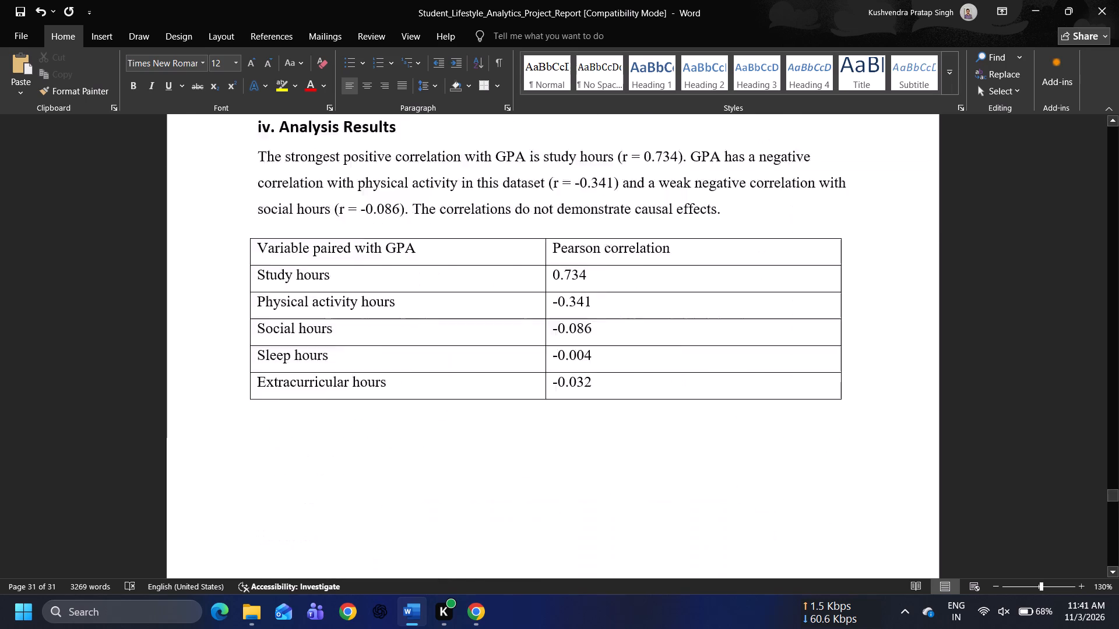
scroll(824, 475, "up", 20)
scroll(824, 475, "up", 20)
scroll(824, 475, "up", 20)
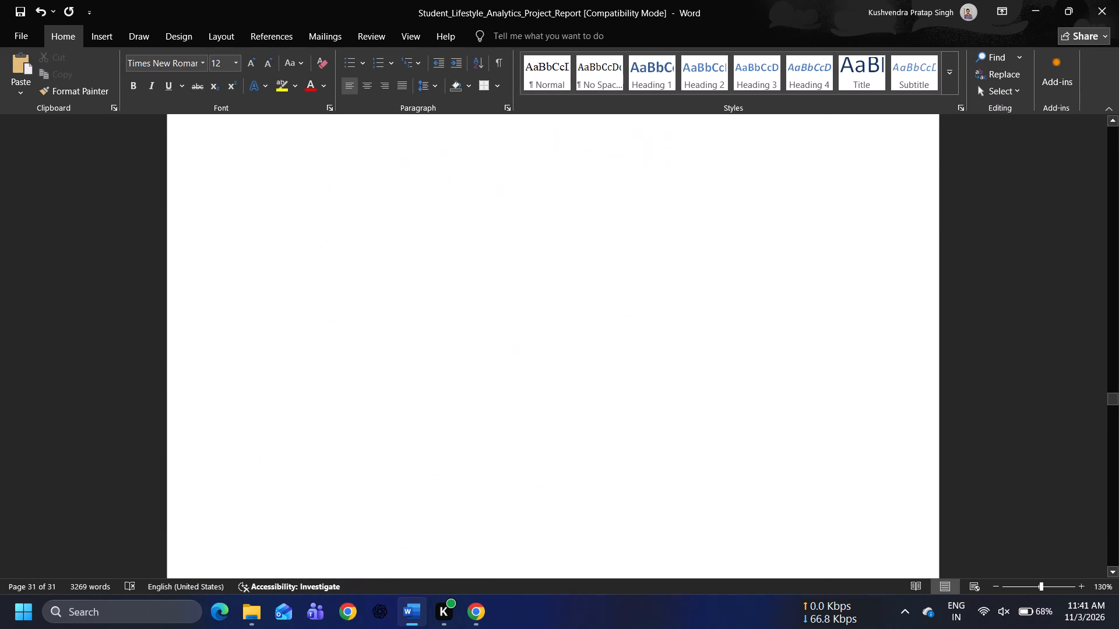
scroll(824, 475, "up", 20)
scroll(824, 475, "up", 20)
scroll(824, 475, "up", 20)
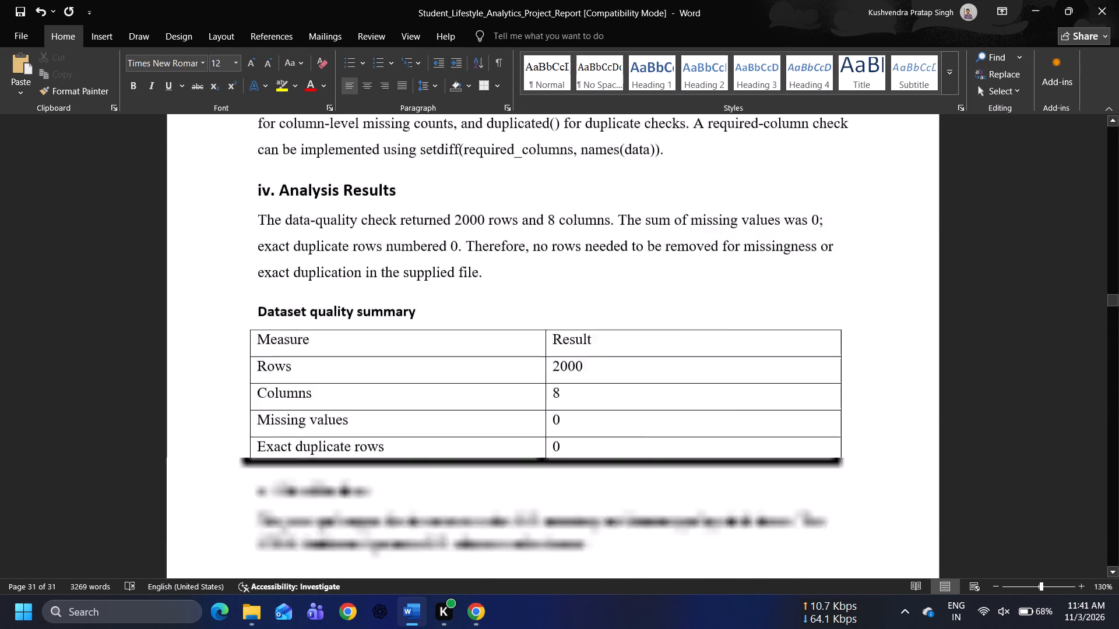
scroll(824, 475, "up", 20)
scroll(824, 475, "up", 20)
scroll(824, 475, "up", 20)
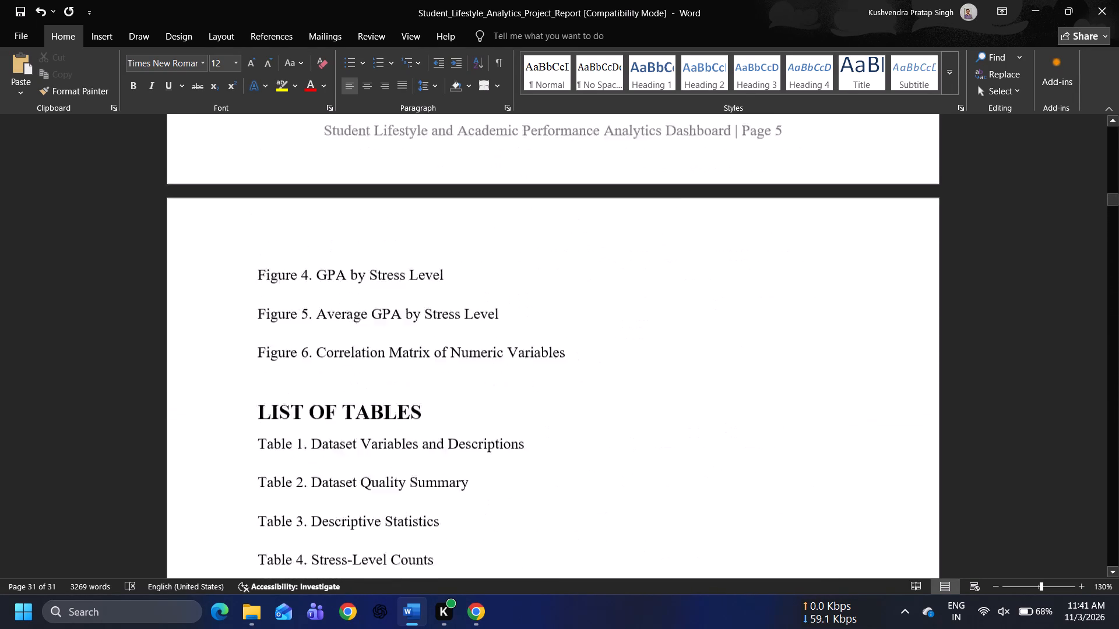
scroll(824, 475, "up", 20)
scroll(824, 475, "up", 20)
scroll(824, 475, "up", 20)
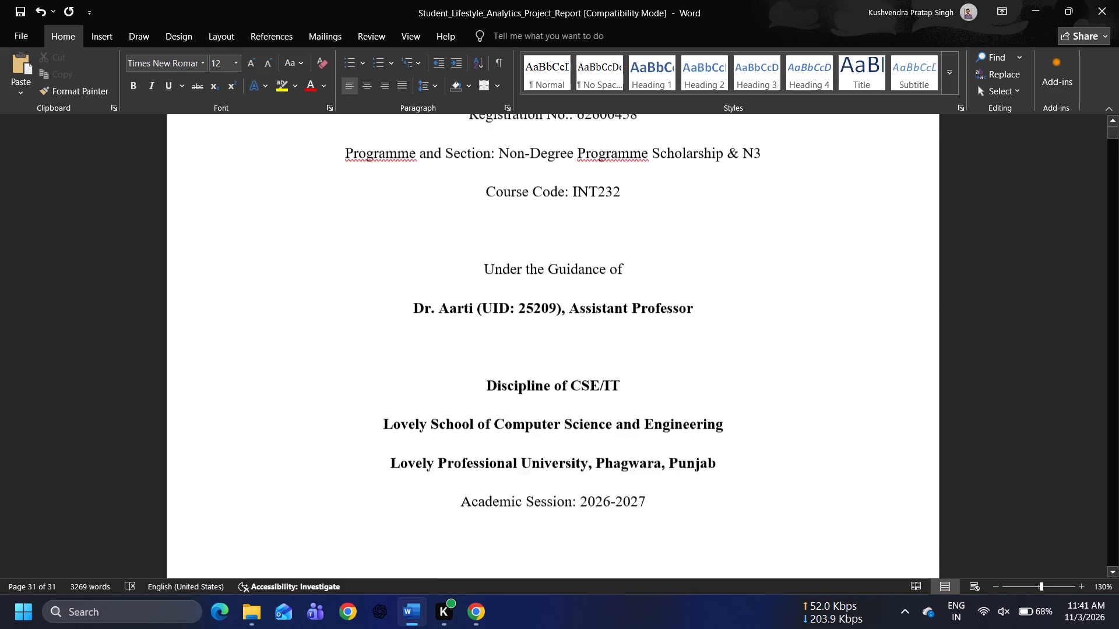
scroll(824, 475, "up", 20)
scroll(824, 475, "up", 14)
Close the File Explorer window and minimize the report to switch to LinkedIn in Chrome.
left_click(263, 609)
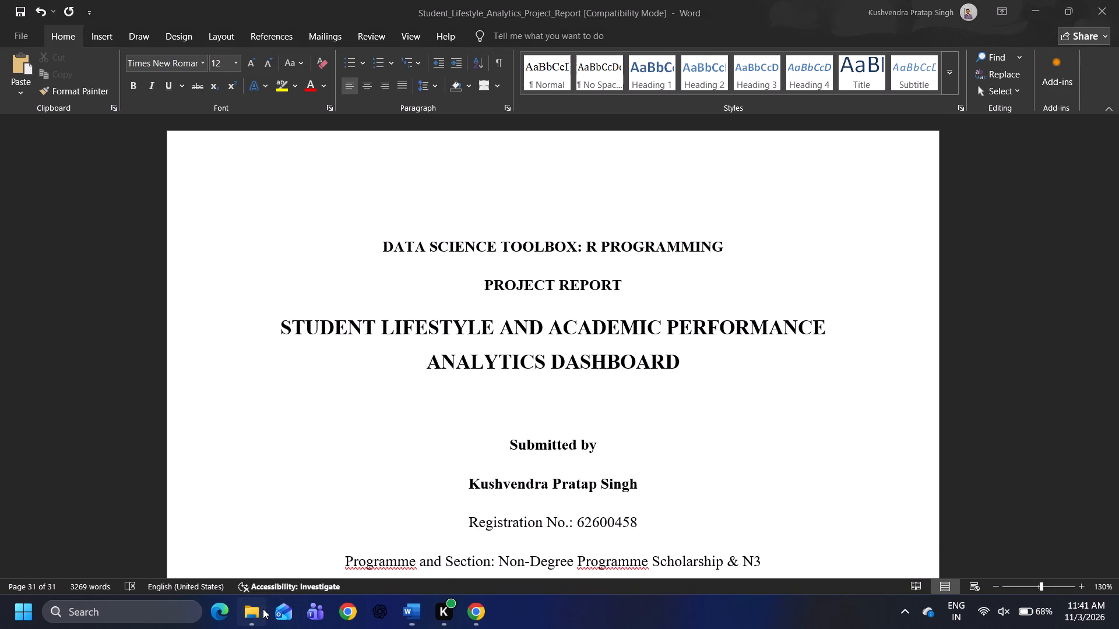
left_click(1118, 0)
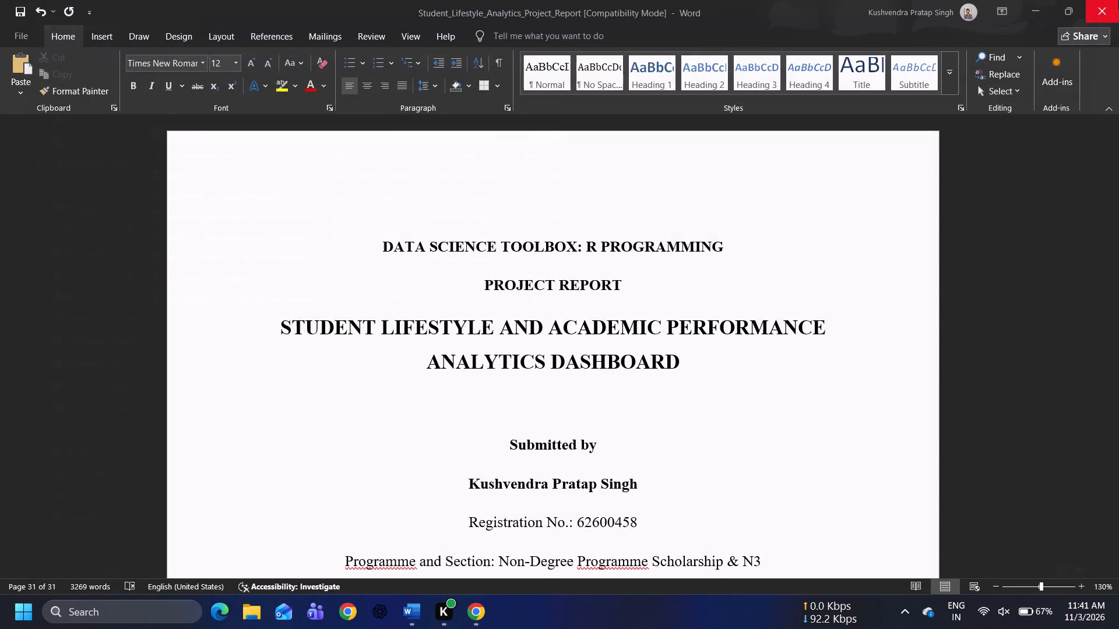
left_click(1029, 0)
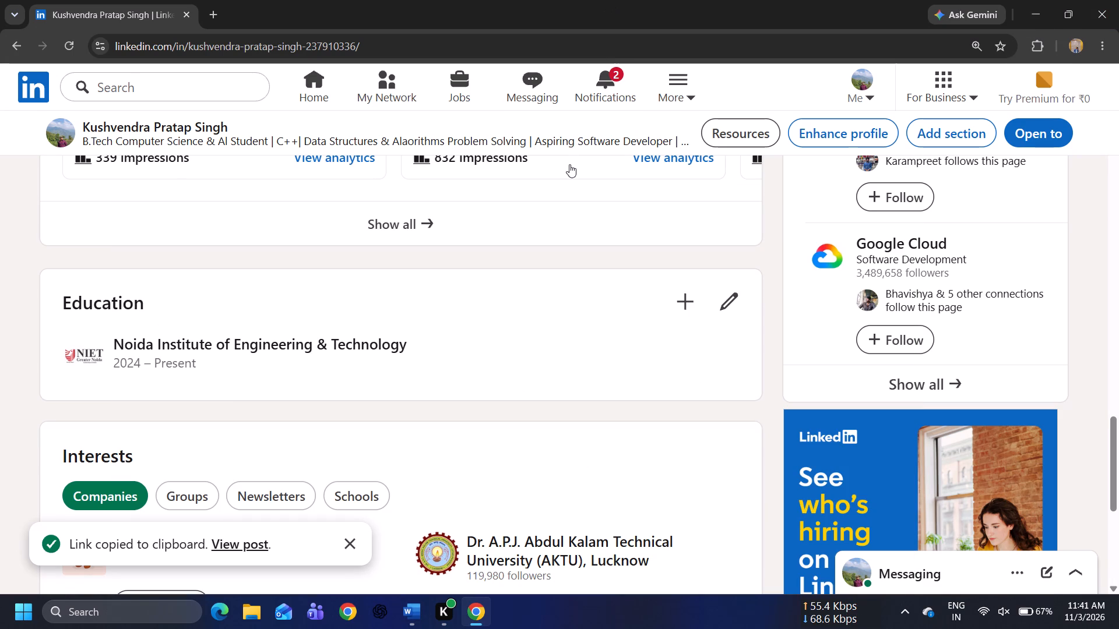
View the LinkedIn notifications and dismiss the link-copied notice.
left_click(620, 91)
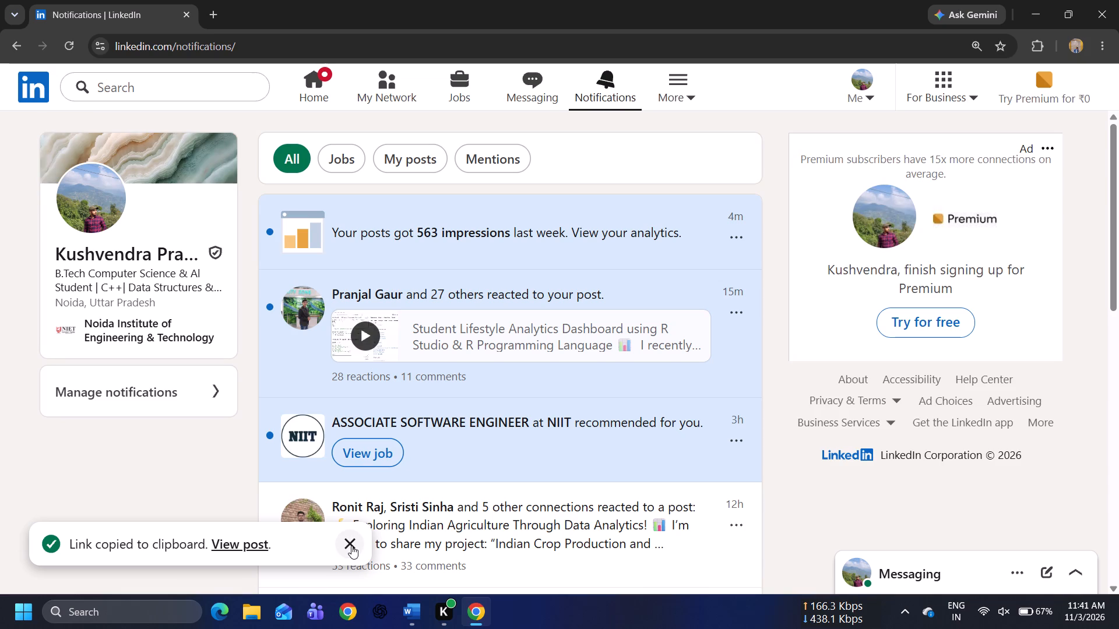
left_click(351, 546)
Go through the LinkedIn home feed to the account's own profile page and reload it.
left_click(300, 91)
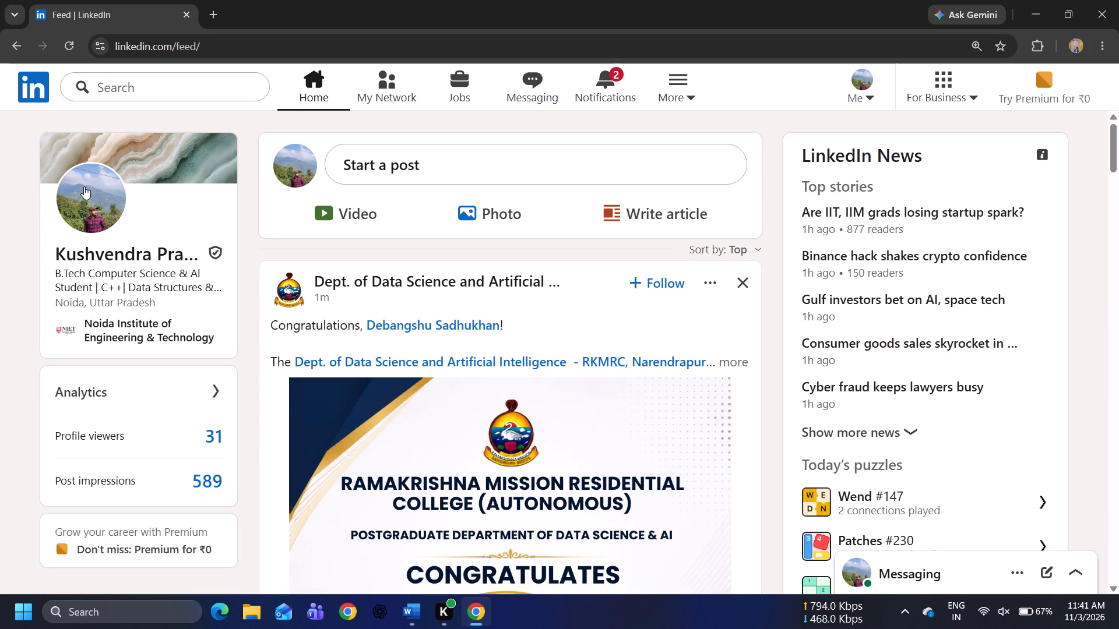
left_click(93, 186)
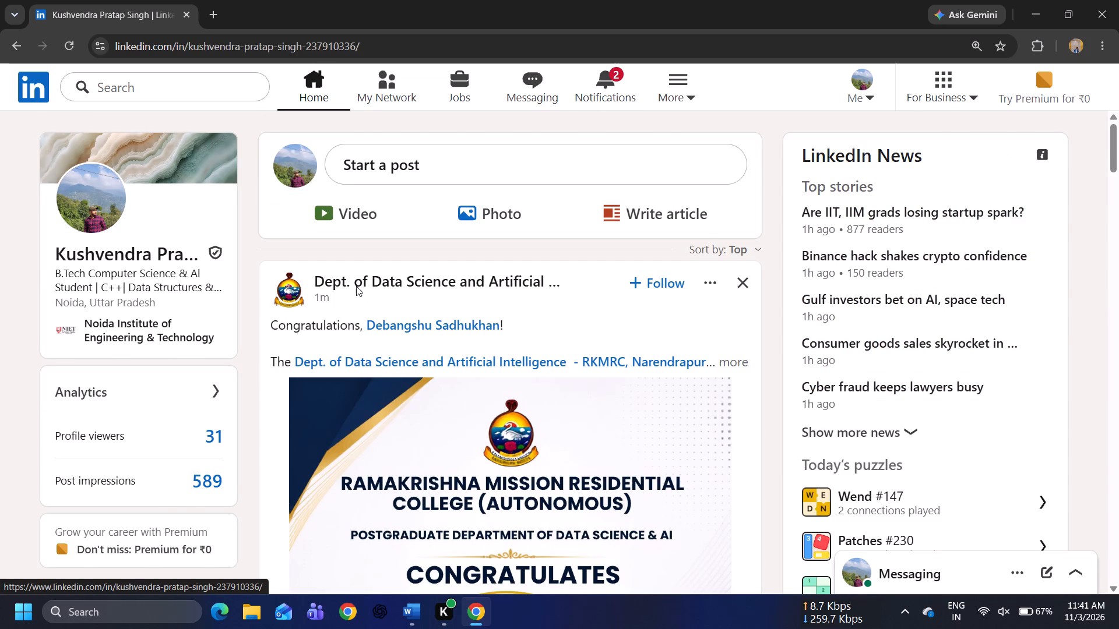
scroll(356, 286, "down", 2)
scroll(356, 286, "up", 14)
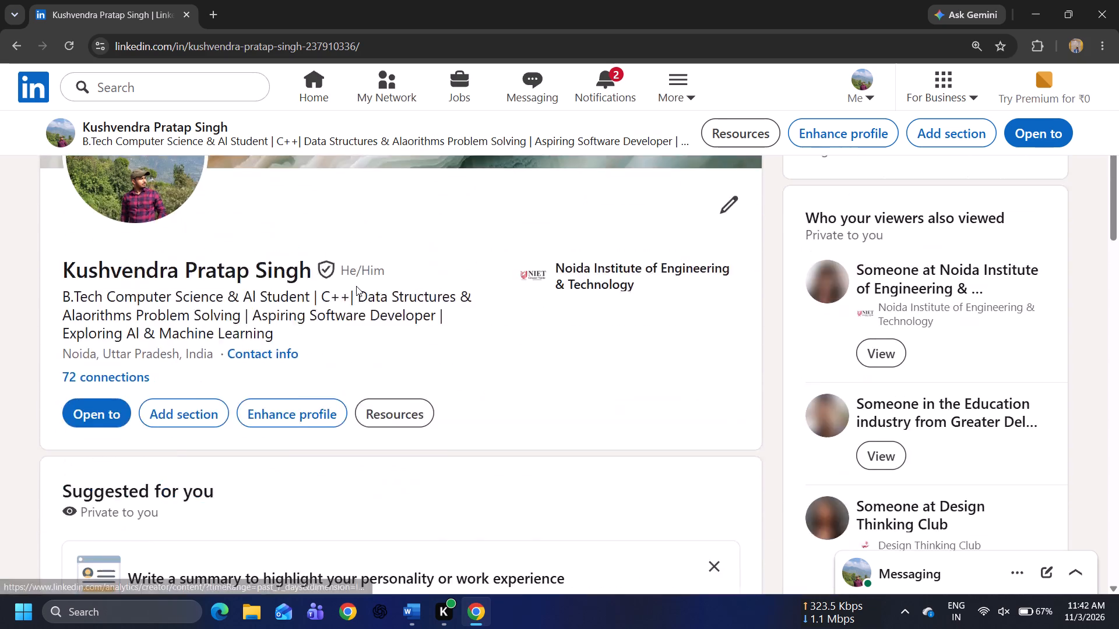
scroll(356, 286, "up", 18)
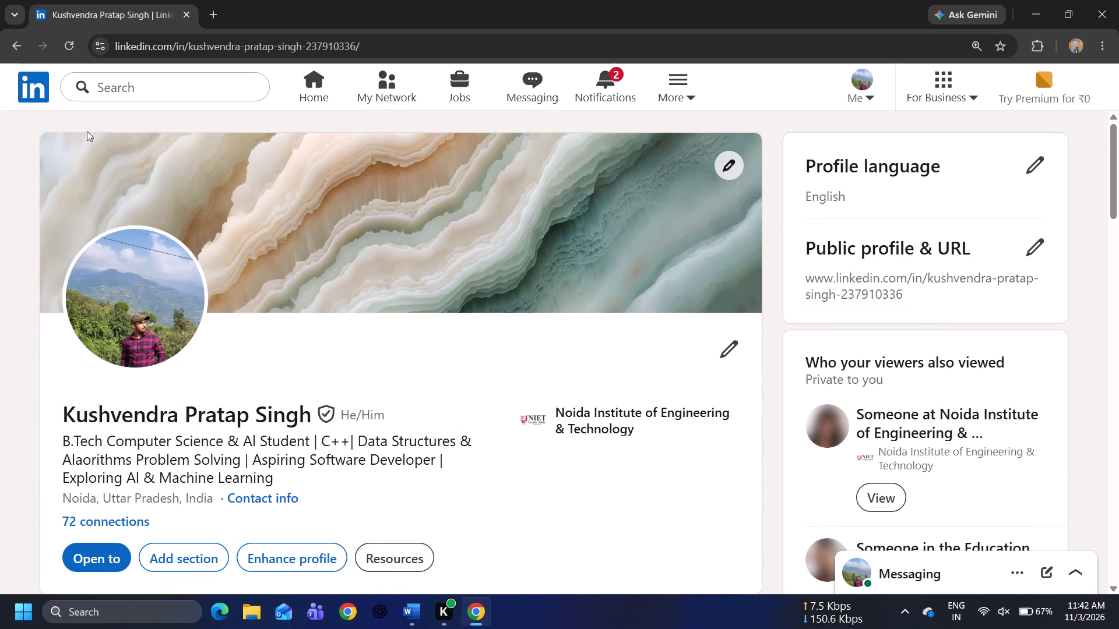
left_click(74, 49)
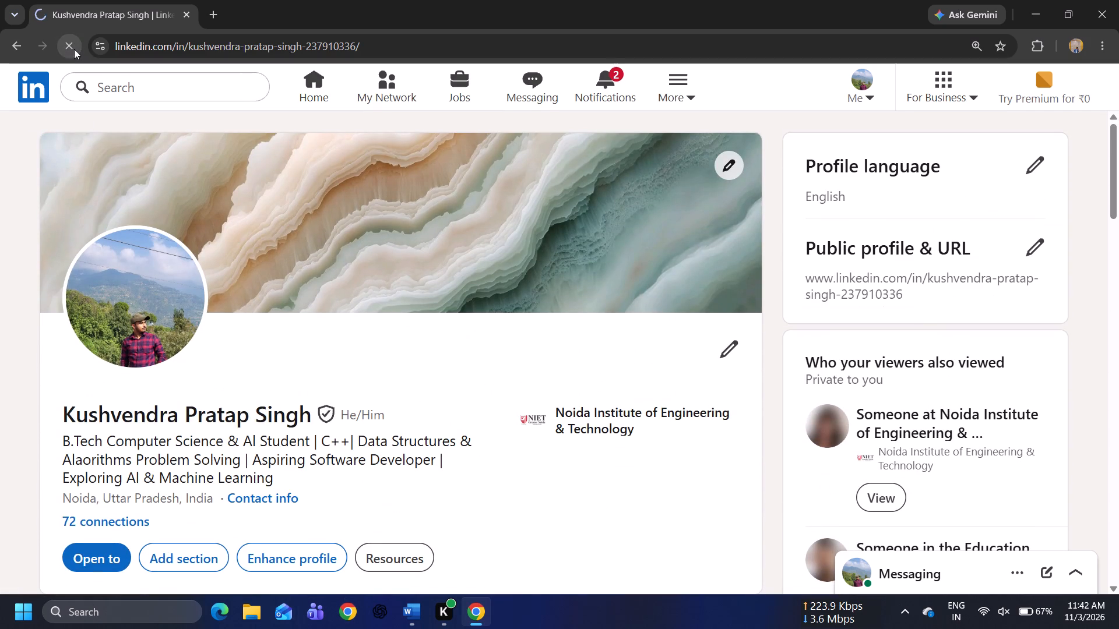
Dismiss the "Write a summary to highlight your personality or work experience" suggestion on the profile.
scroll(333, 300, "down", 1)
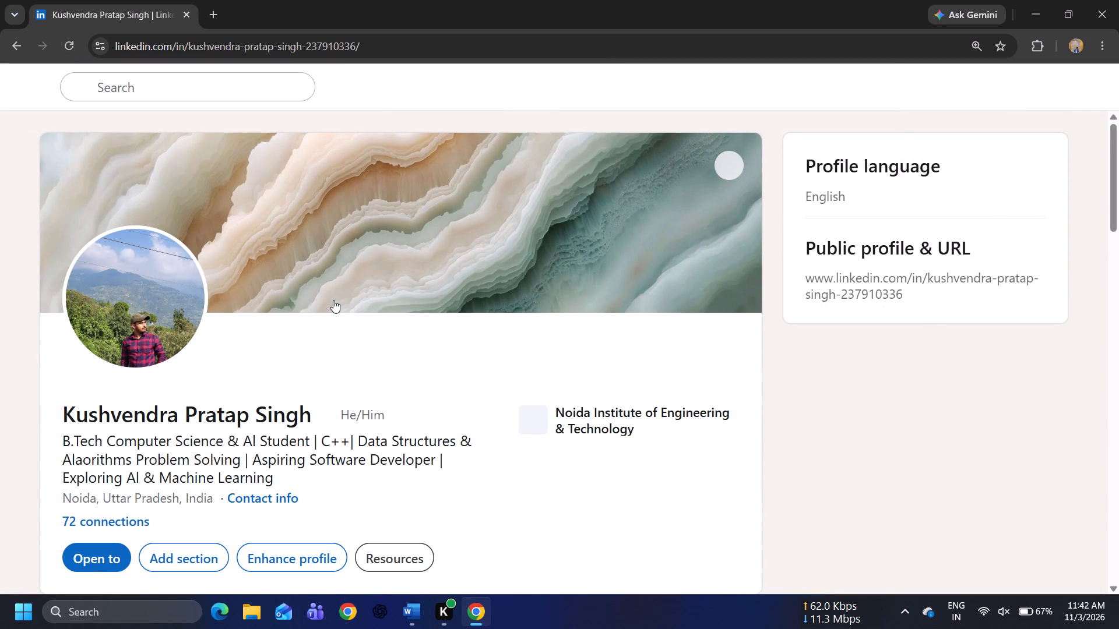
scroll(333, 300, "down", 1)
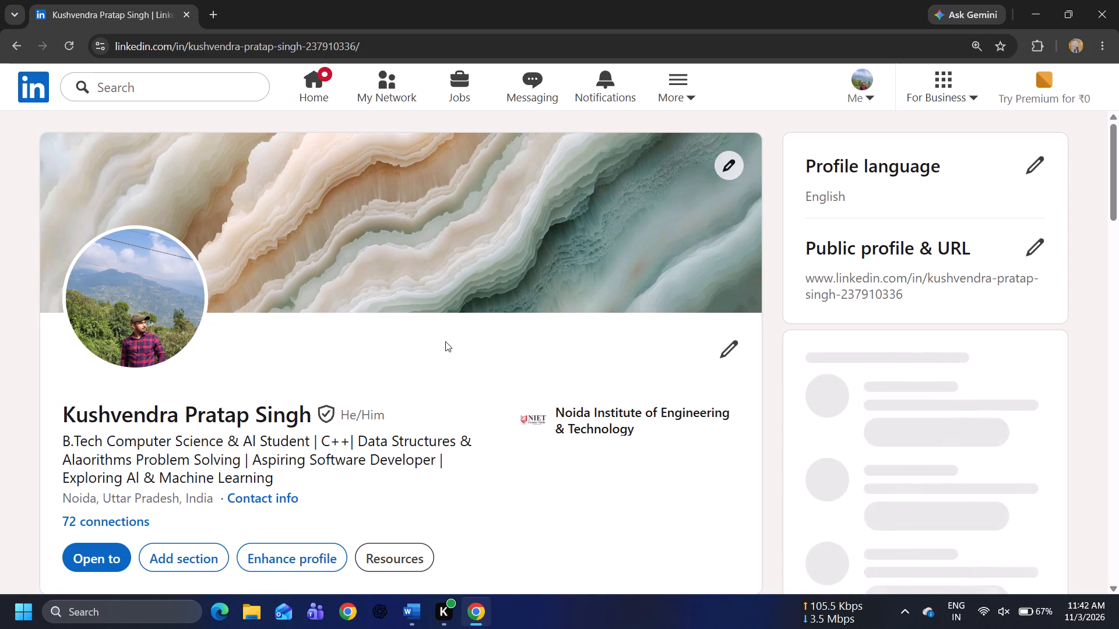
scroll(445, 341, "down", 2)
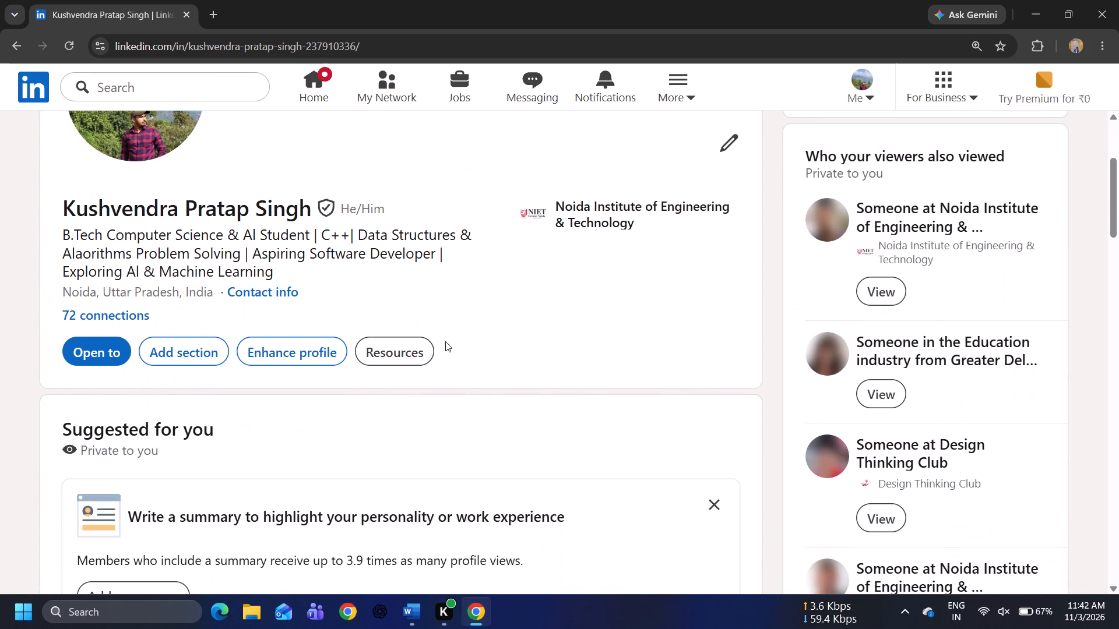
scroll(445, 341, "down", 4)
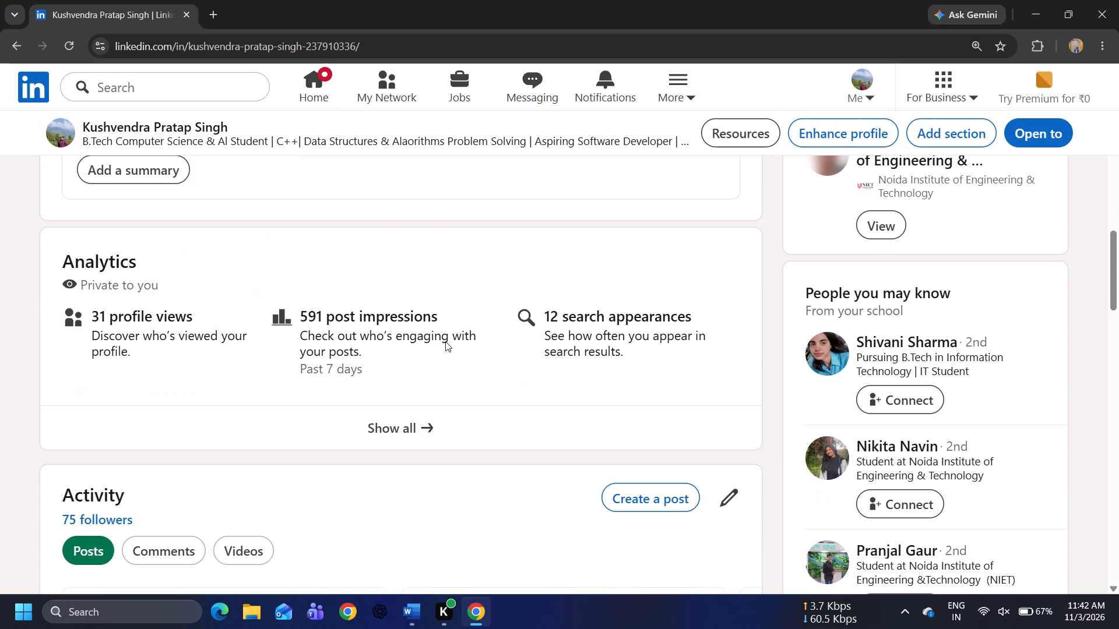
scroll(445, 341, "down", 1)
scroll(445, 341, "up", 6)
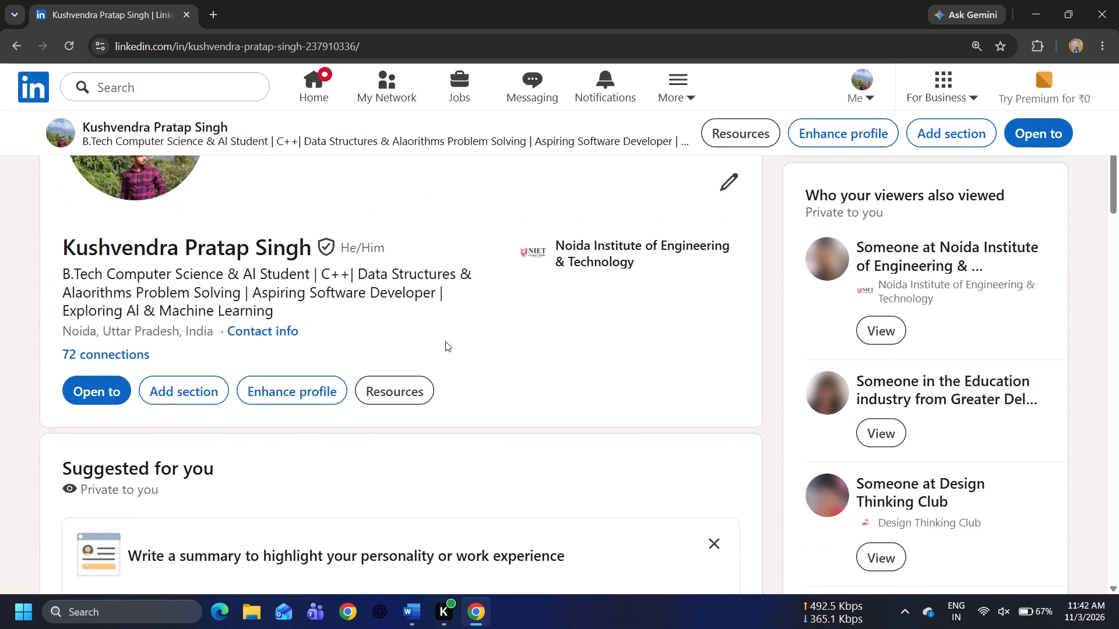
scroll(445, 341, "down", 3)
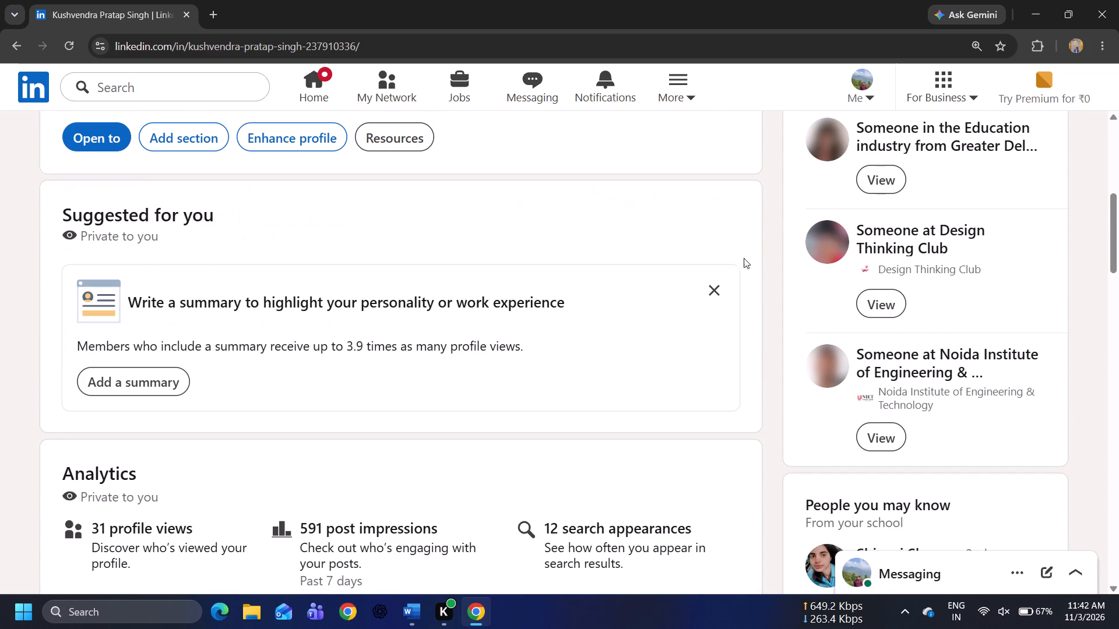
left_click(719, 292)
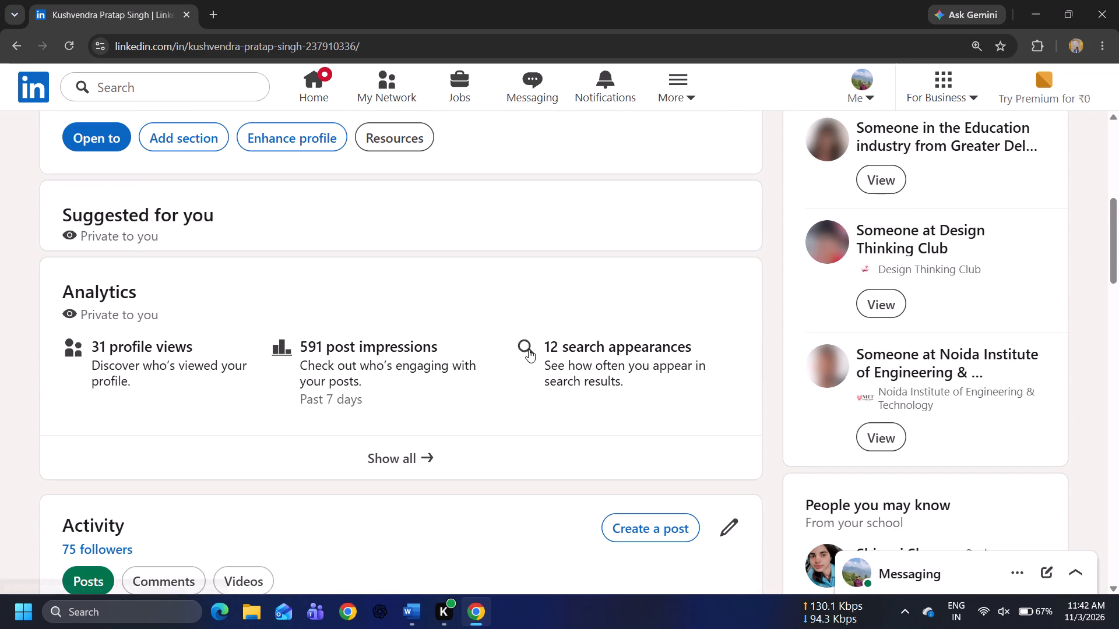
Look over the posts in the profile's Activity section and return to the top of the profile.
scroll(529, 349, "down", 4)
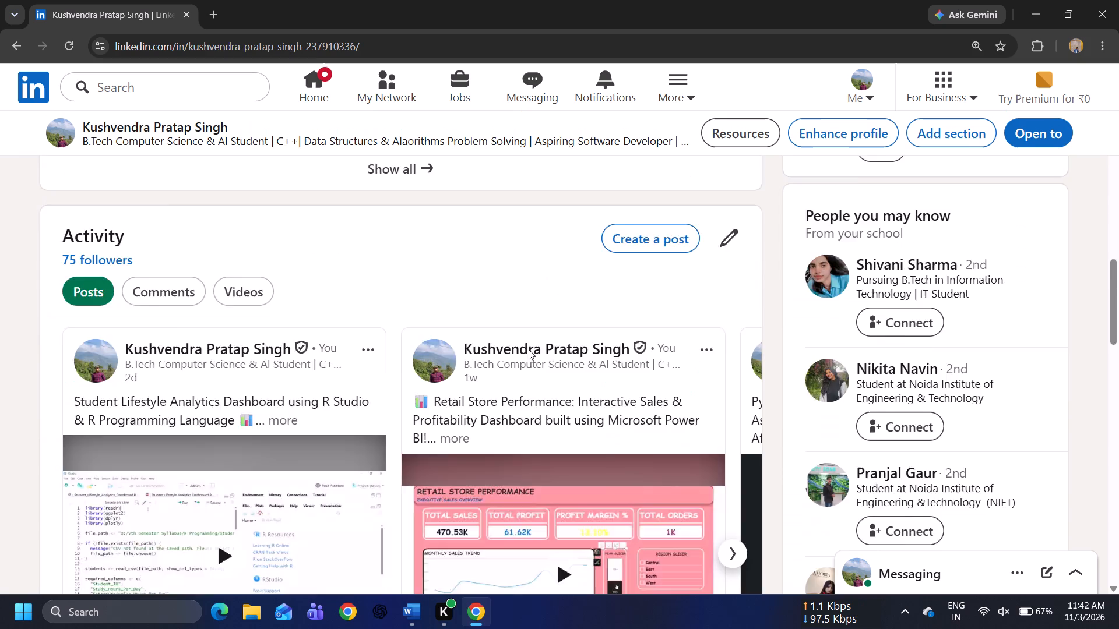
scroll(529, 349, "down", 2)
scroll(529, 349, "up", 10)
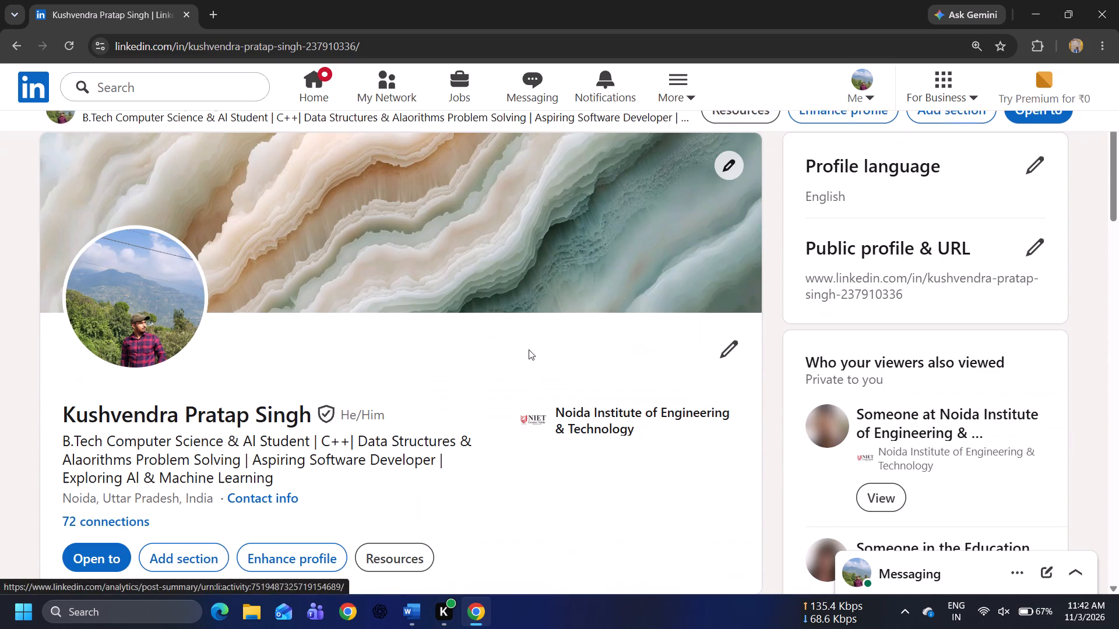
scroll(529, 349, "up", 14)
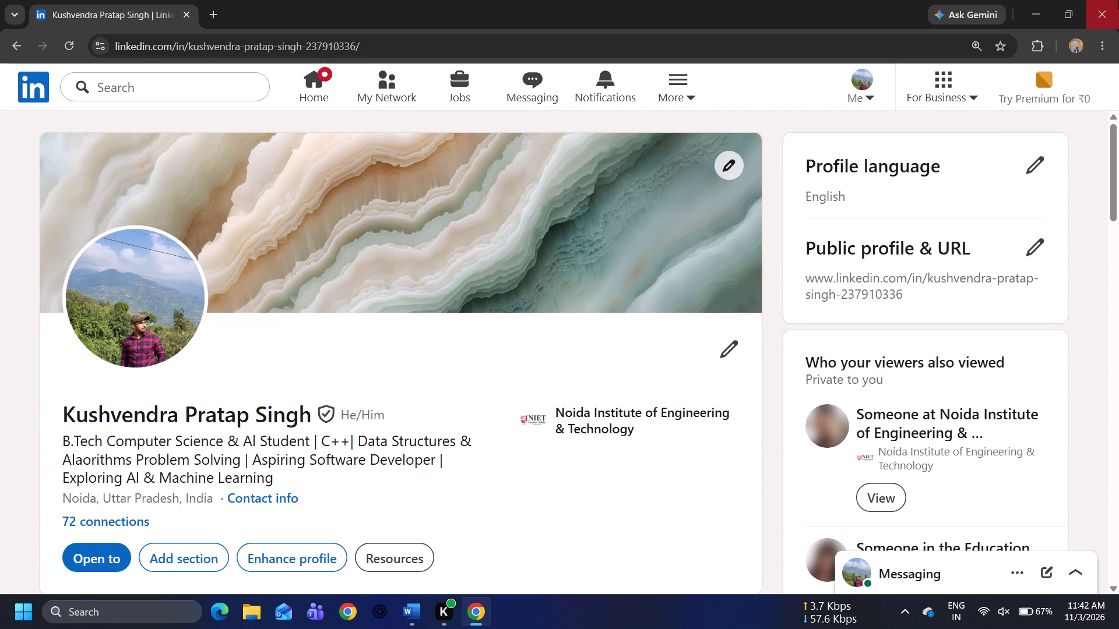
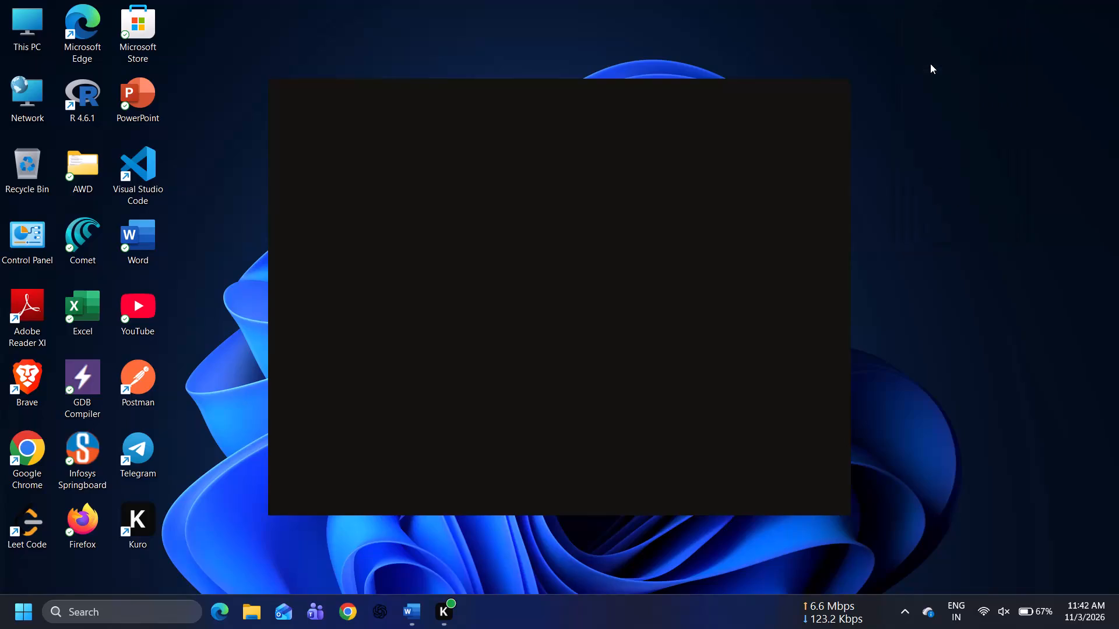
Switch back to the project report in Word and look over its title page.
left_click(406, 619)
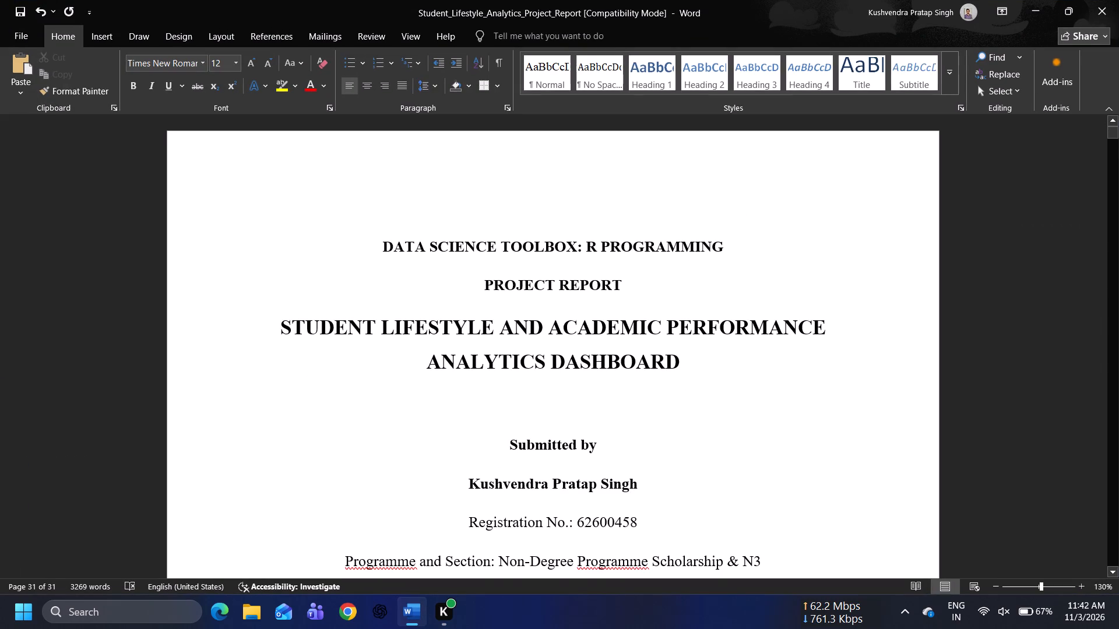
scroll(1026, 363, "down", 17)
scroll(1026, 363, "up", 20)
scroll(1026, 363, "up", 8)
scroll(1026, 363, "up", 13)
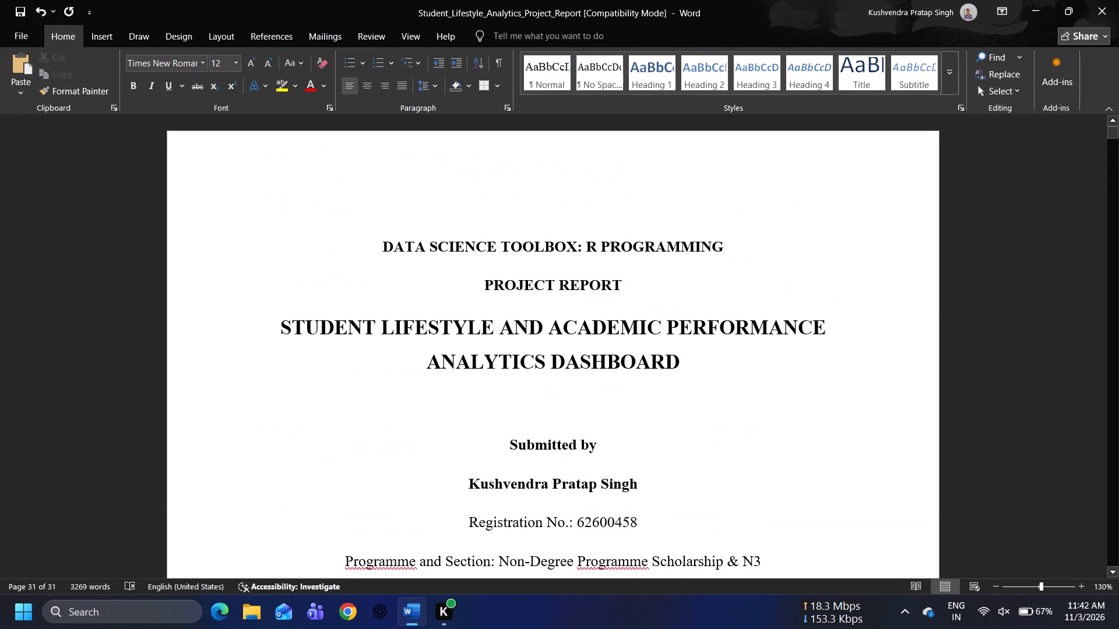
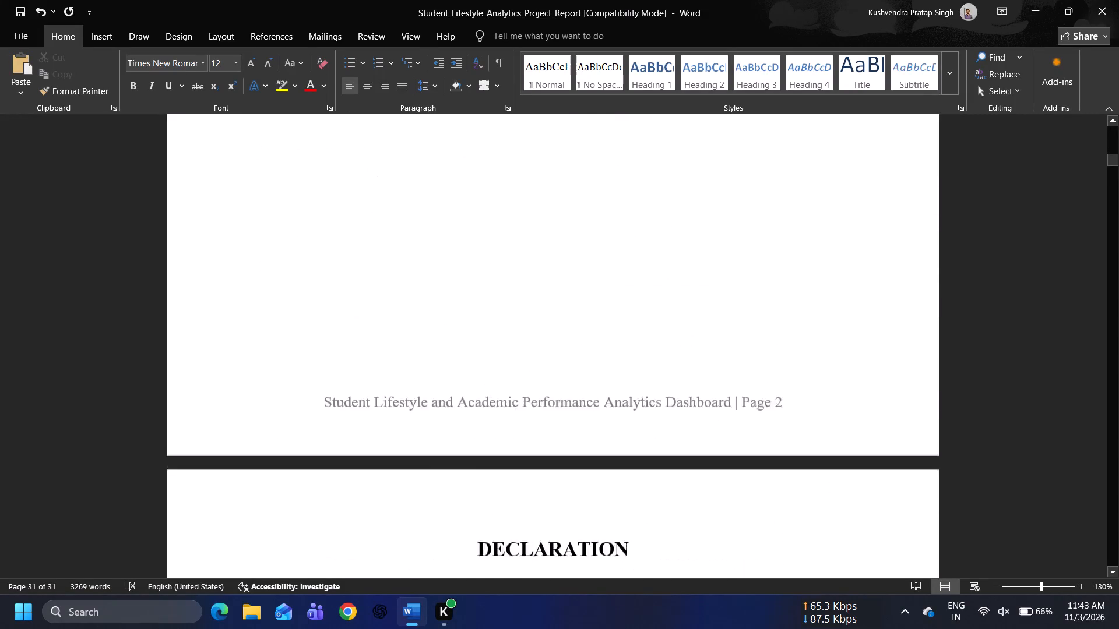
Review the report's front matter, table of contents, list of figures and introduction up to the tools and technologies table.
scroll(1006, 216, "down", 13)
scroll(1006, 216, "down", 9)
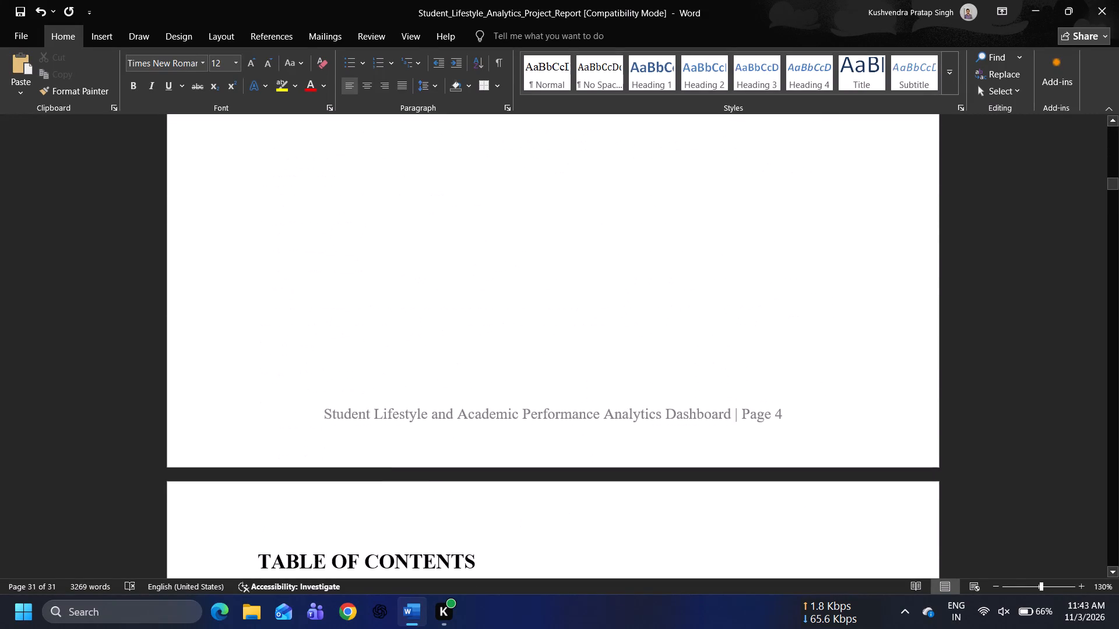
scroll(1006, 216, "down", 16)
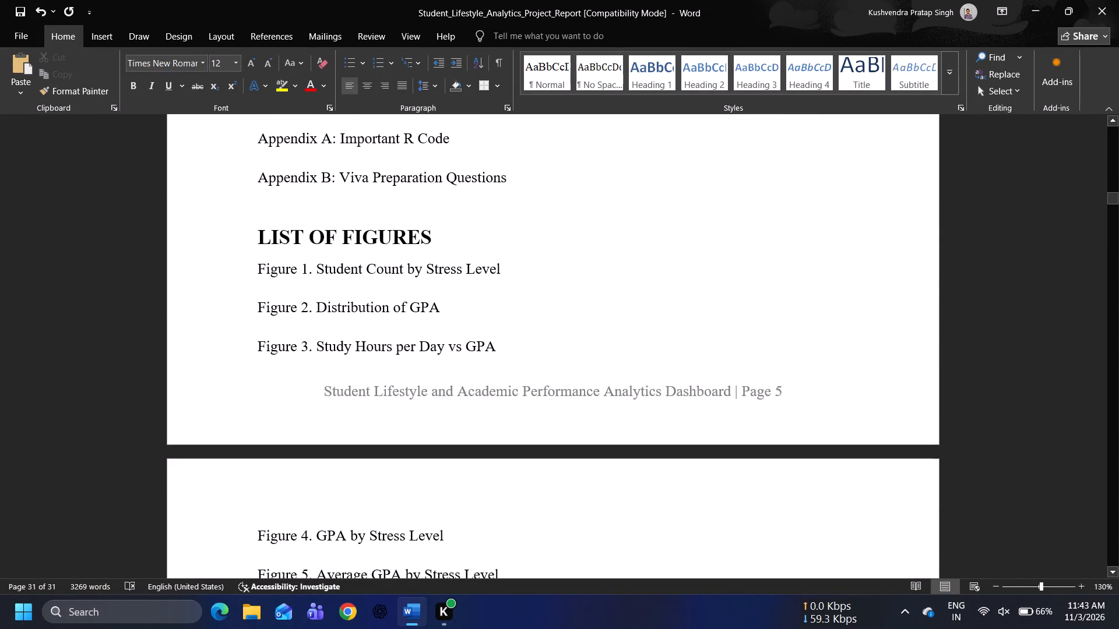
scroll(1006, 216, "down", 14)
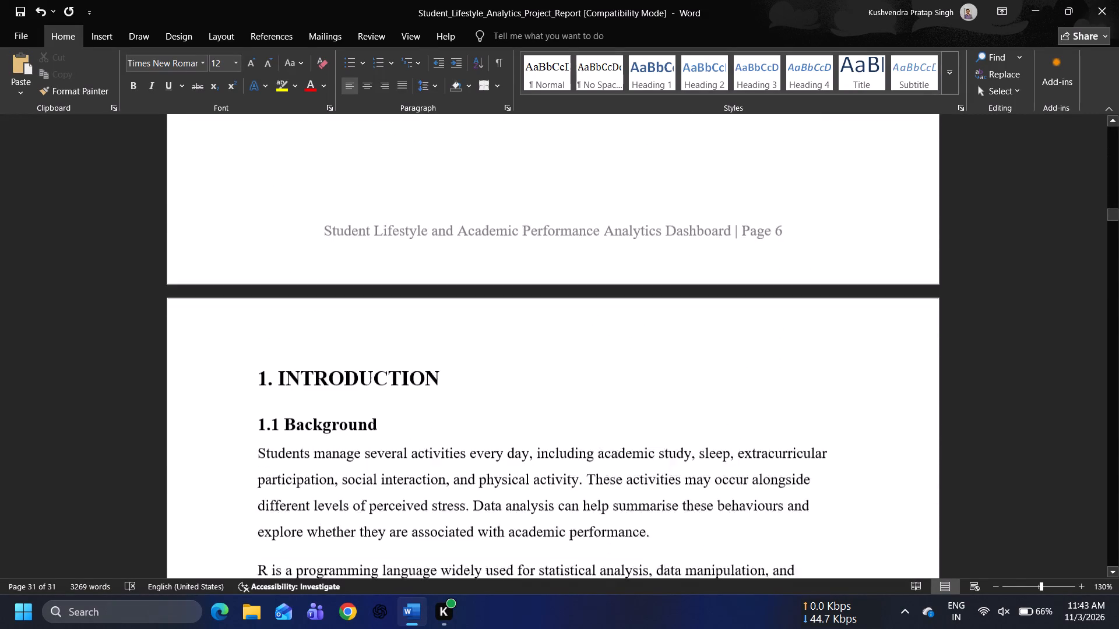
scroll(1006, 216, "down", 17)
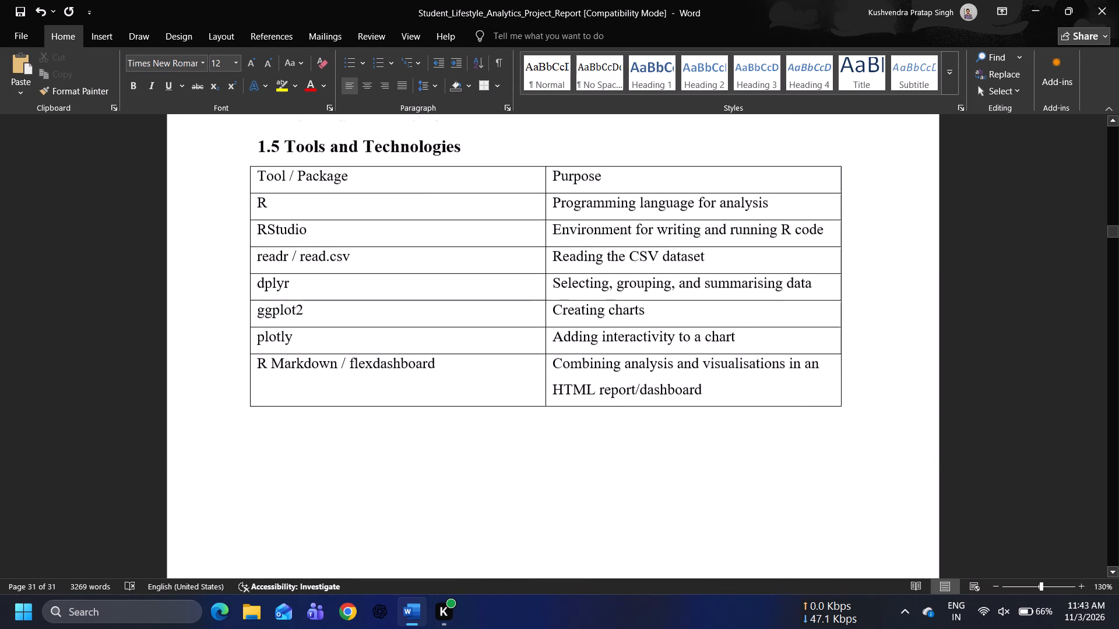
Review the Source of Dataset chapter, including the variable table, dataset suitability and data limitations.
scroll(1006, 216, "down", 13)
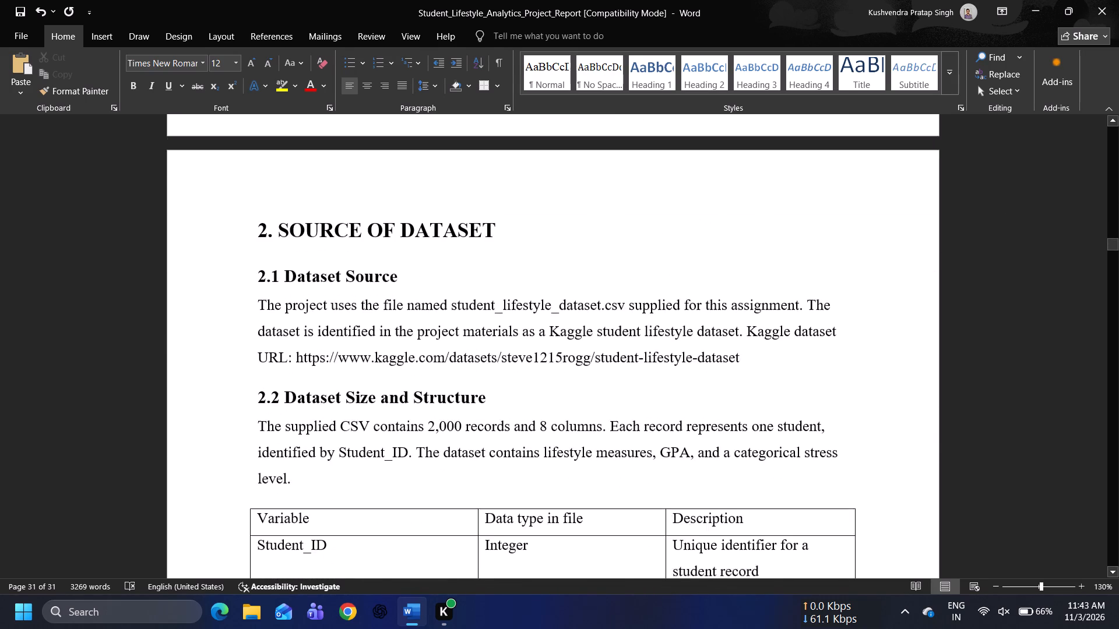
scroll(1006, 216, "down", 7)
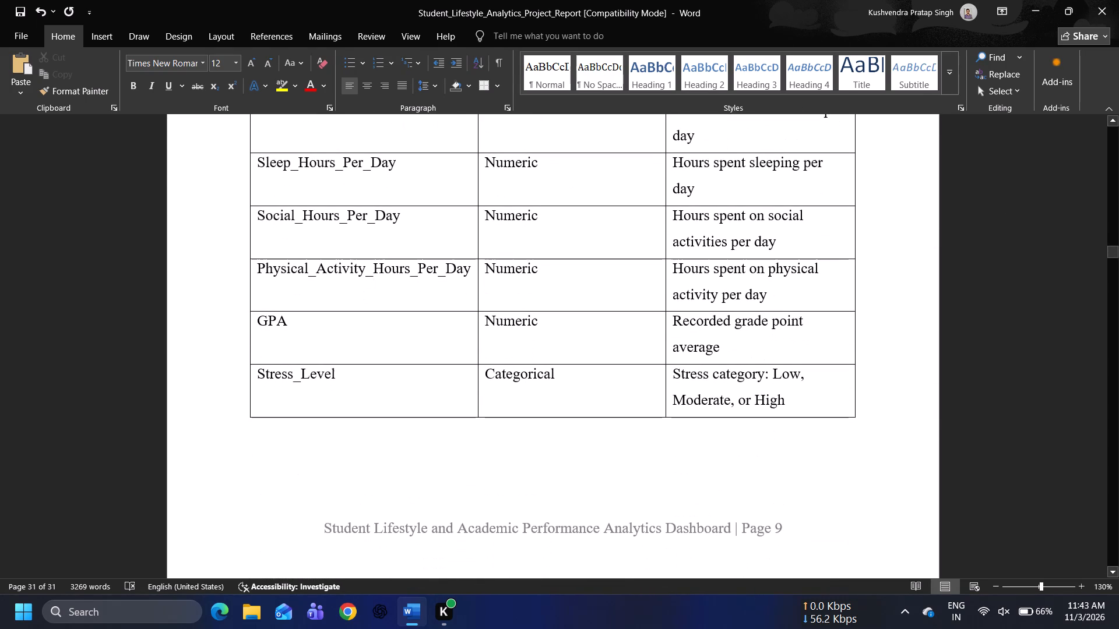
scroll(1006, 216, "down", 7)
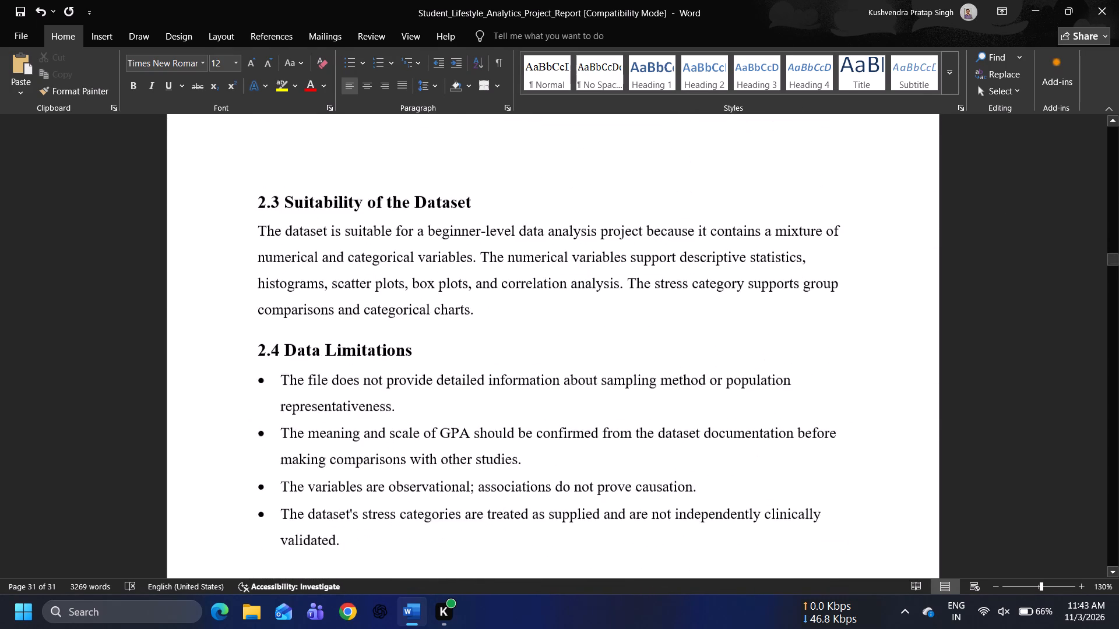
scroll(1006, 216, "down", 10)
scroll(1006, 216, "up", 16)
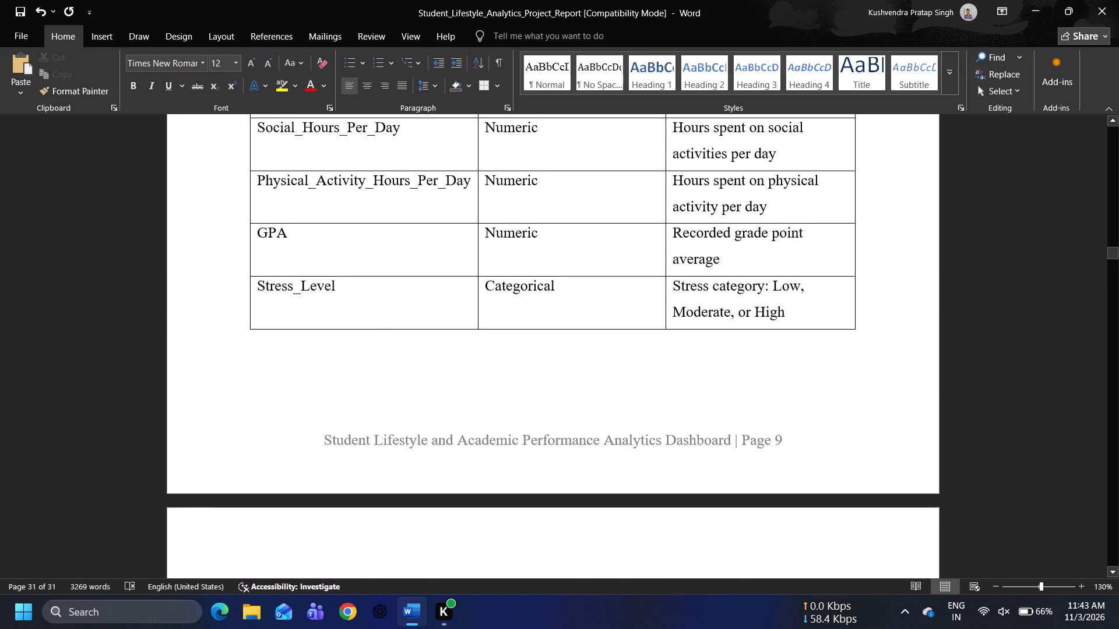
scroll(1006, 216, "down", 11)
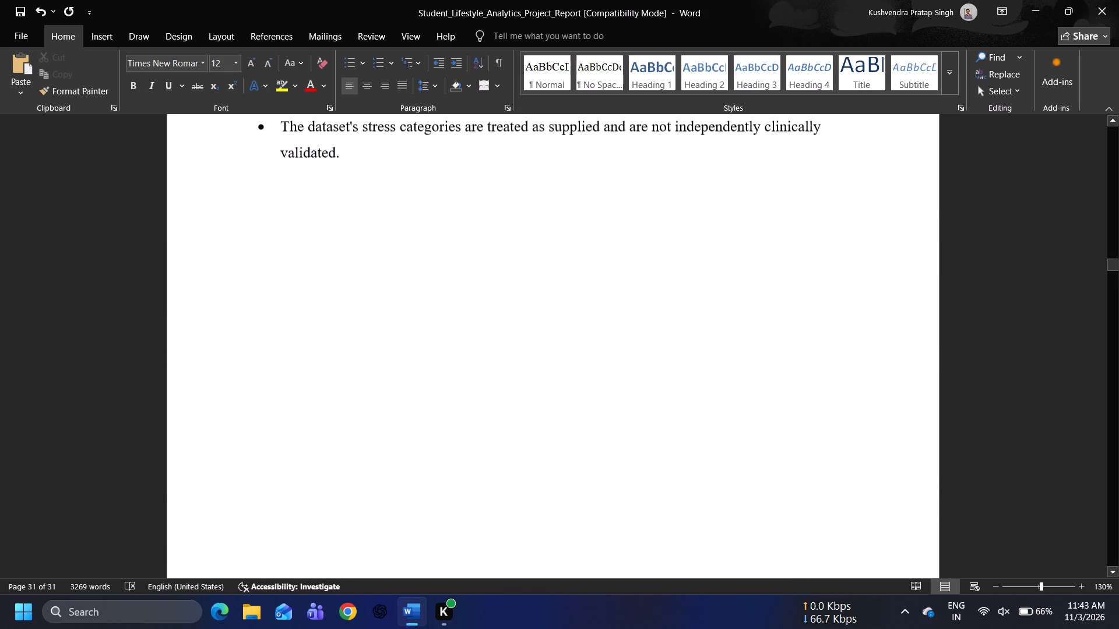
Review the analysis pages through the KPI table and the Figure 1 stress level chart, checking their formatting.
scroll(1006, 216, "down", 18)
scroll(1006, 216, "up", 1)
scroll(1006, 216, "down", 9)
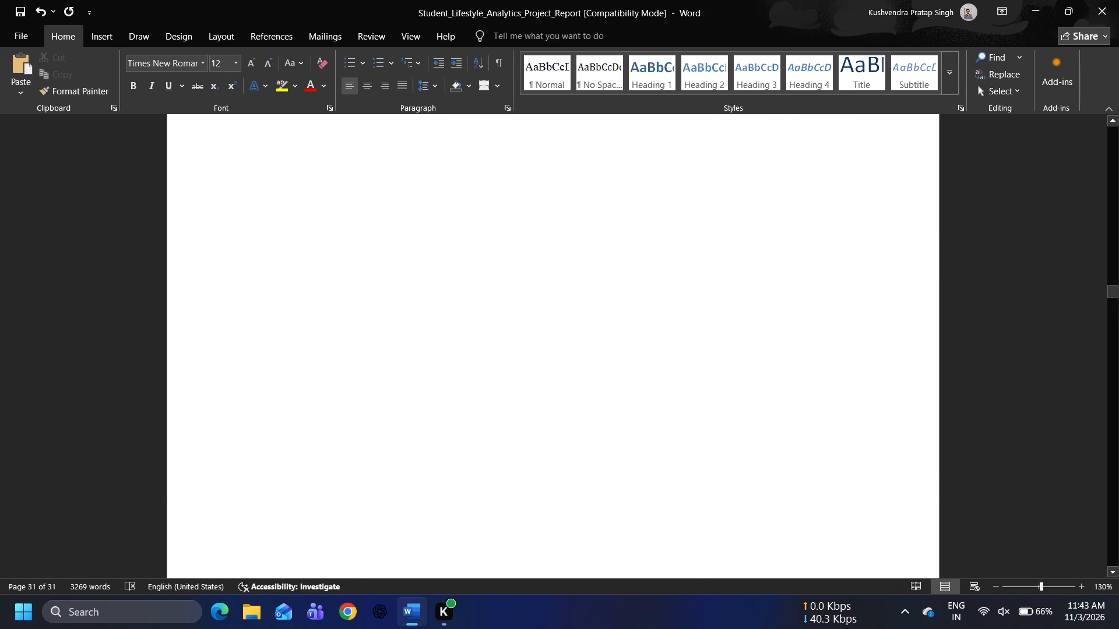
scroll(1006, 216, "down", 13)
scroll(1006, 216, "down", 20)
scroll(1006, 216, "down", 3)
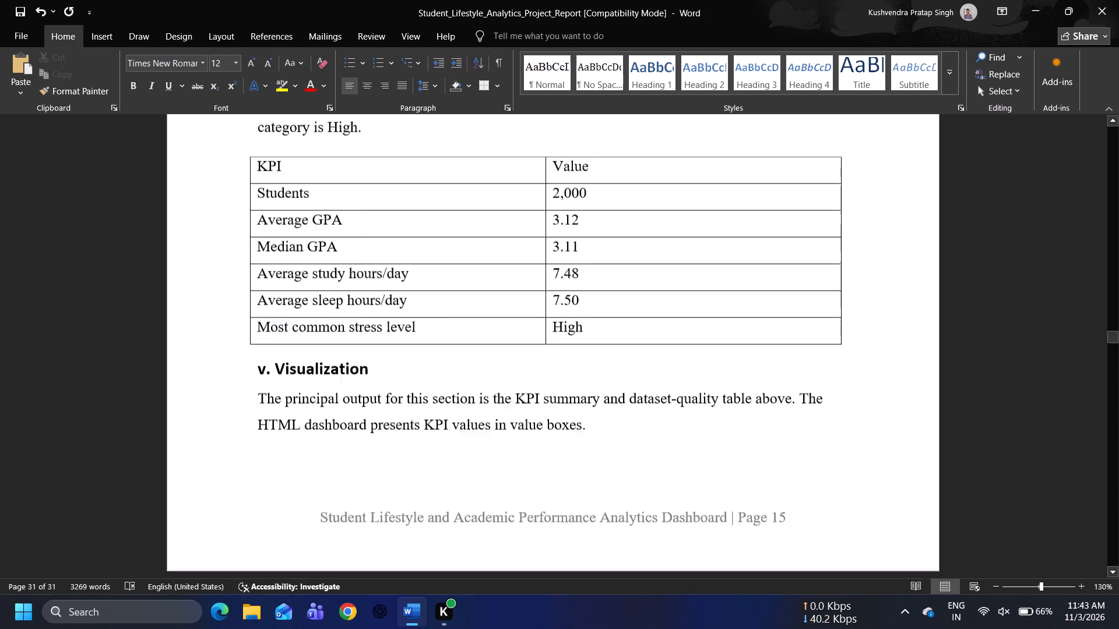
scroll(1006, 216, "down", 20)
scroll(1006, 216, "down", 20)
scroll(1006, 216, "down", 2)
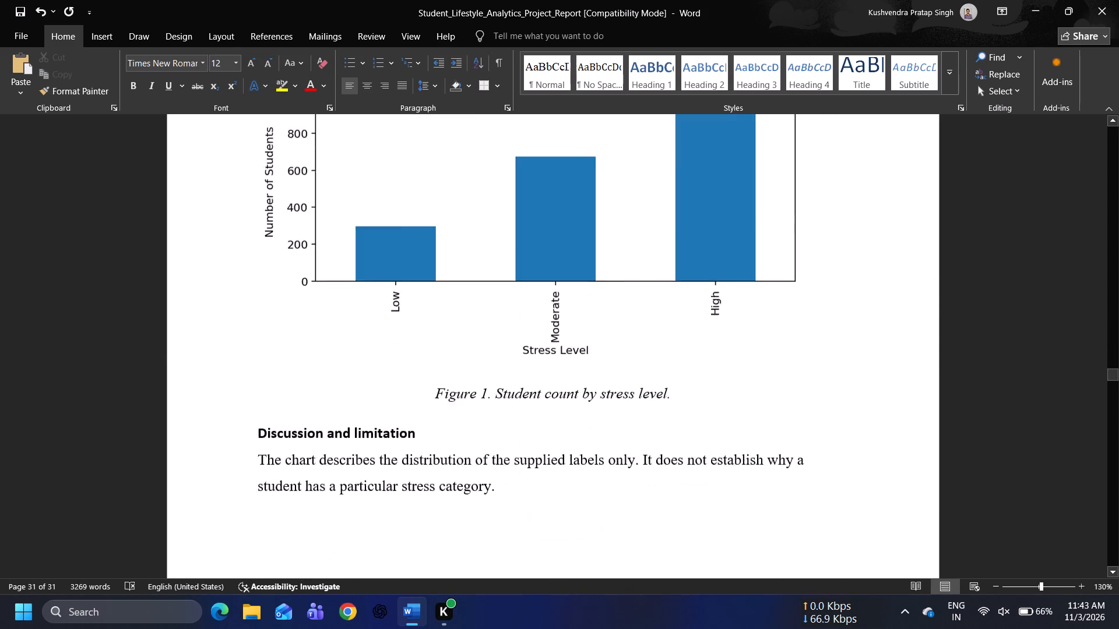
scroll(1006, 216, "down", 9)
scroll(1006, 216, "up", 14)
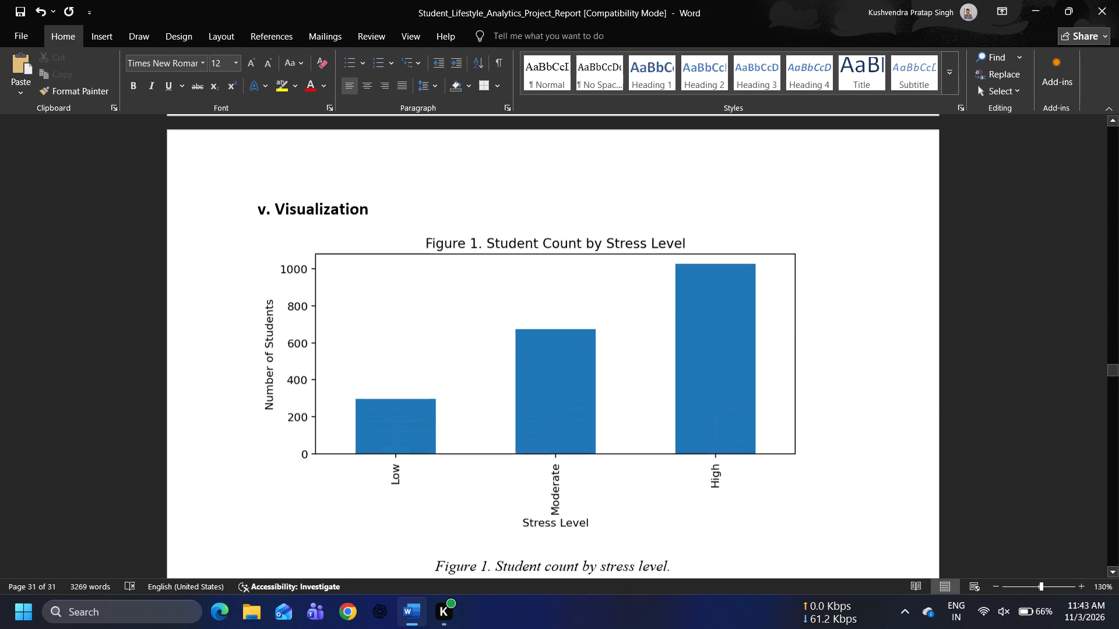
Change the font of the "Discussion and limitation" heading below Figure 1 to Times New Roman.
scroll(1006, 216, "down", 3)
left_click(341, 353)
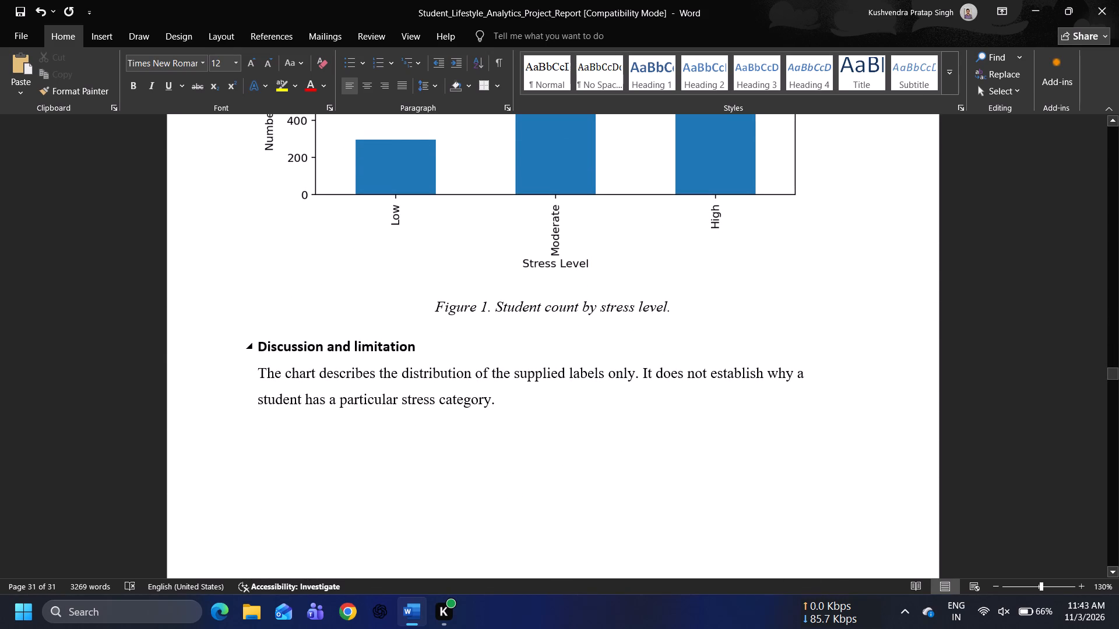
triple_click(341, 353)
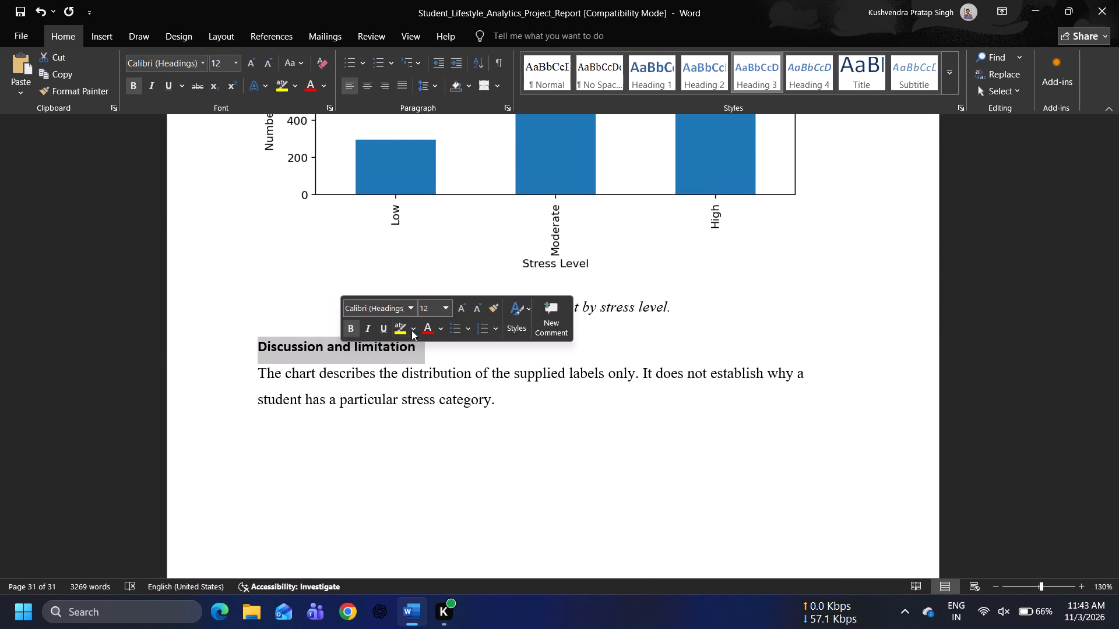
left_click(410, 304)
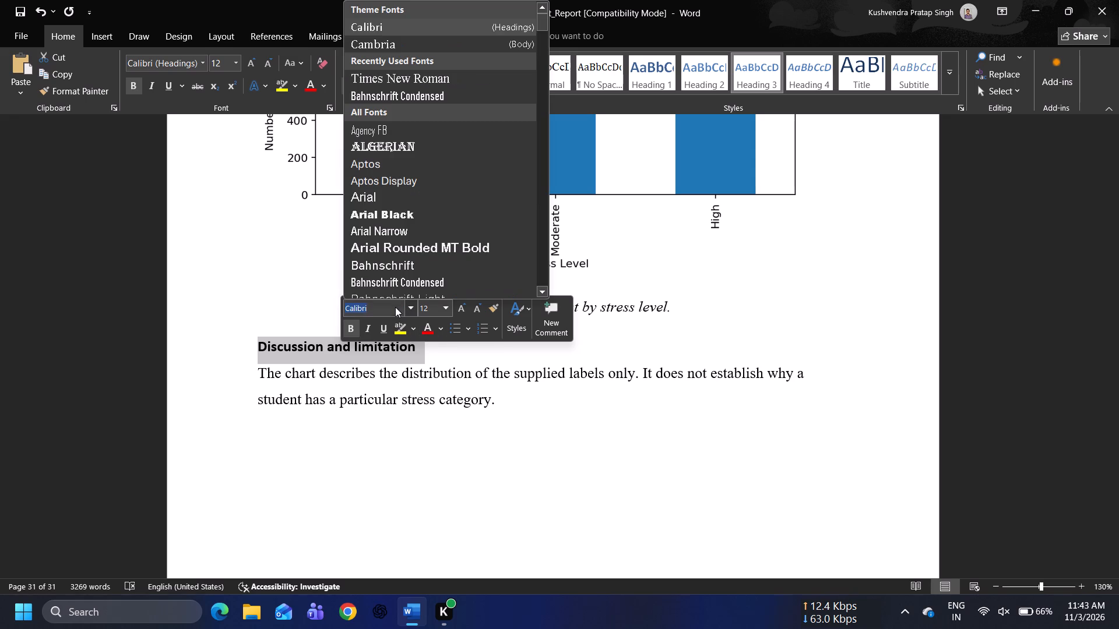
left_click(447, 77)
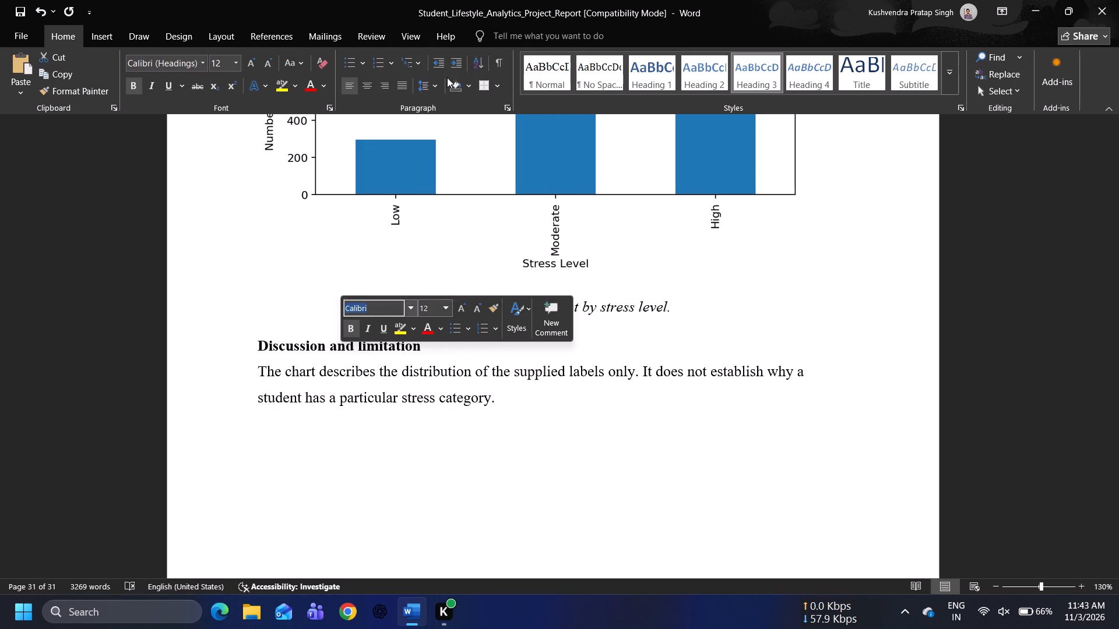
left_click(474, 340)
Return to the title page and make the registration number value bold.
scroll(474, 340, "up", 20)
scroll(474, 340, "up", 3)
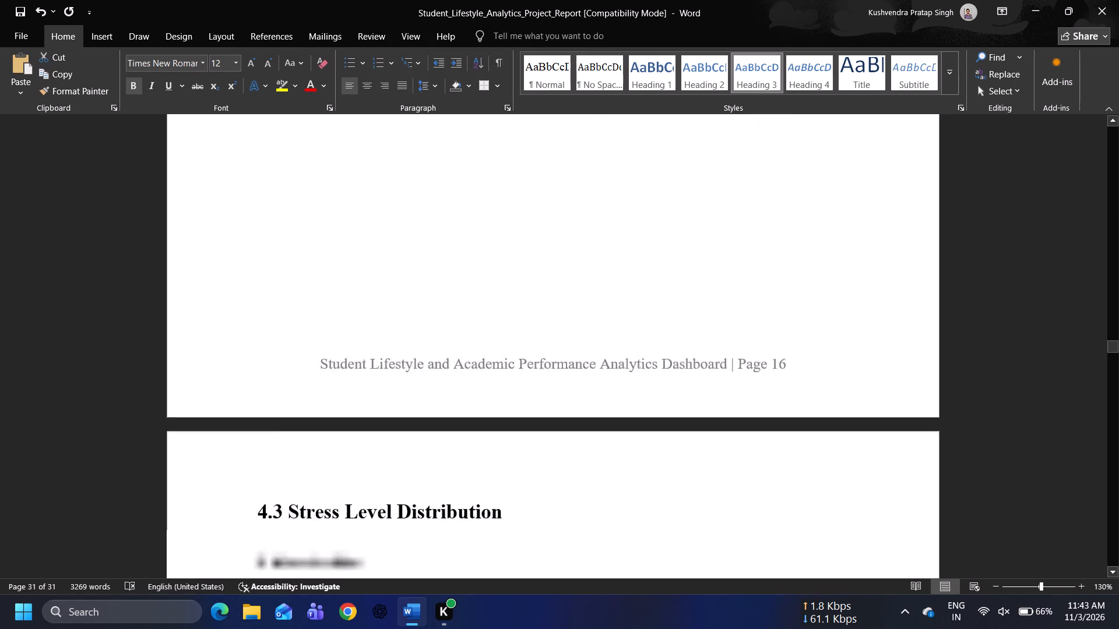
scroll(474, 340, "up", 20)
scroll(474, 340, "up", 20)
scroll(474, 340, "up", 20)
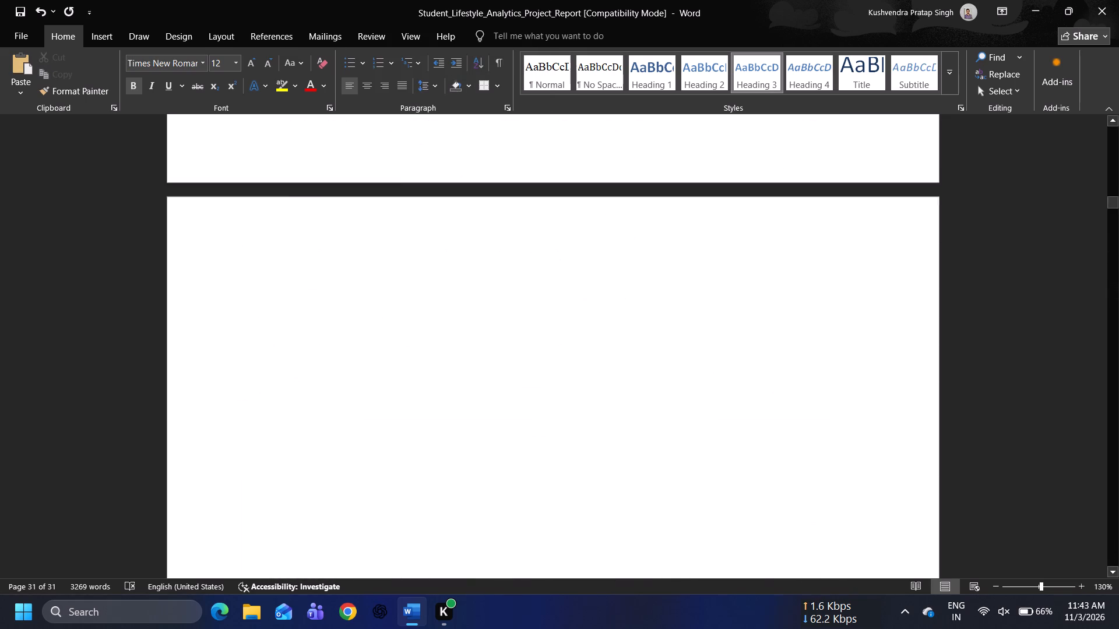
scroll(474, 340, "up", 20)
scroll(474, 340, "up", 20)
scroll(474, 340, "up", 20)
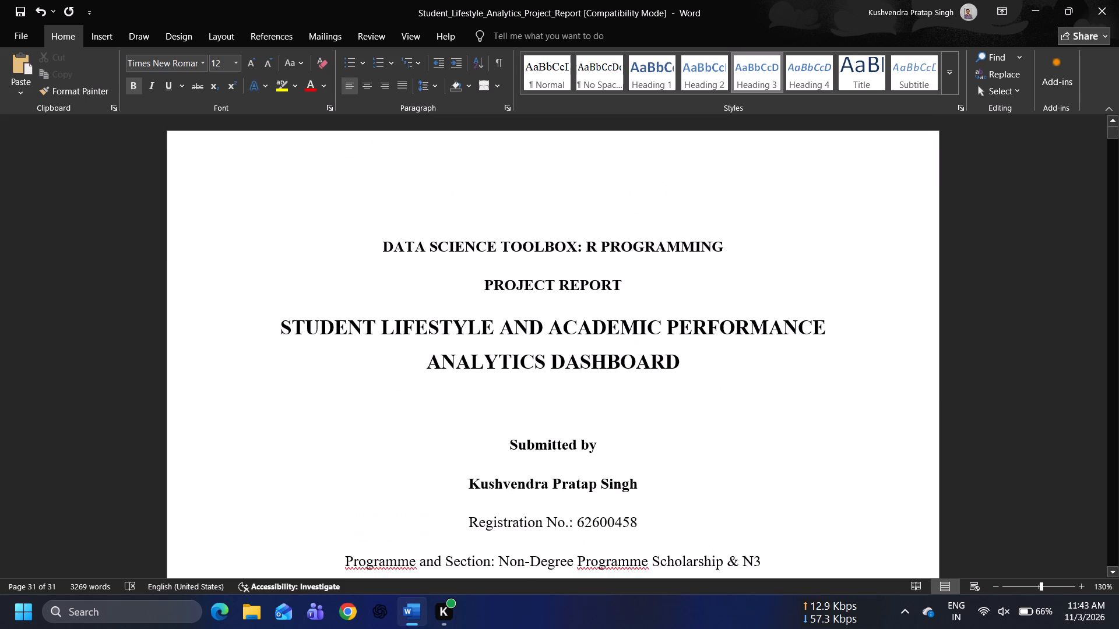
scroll(571, 305, "down", 2)
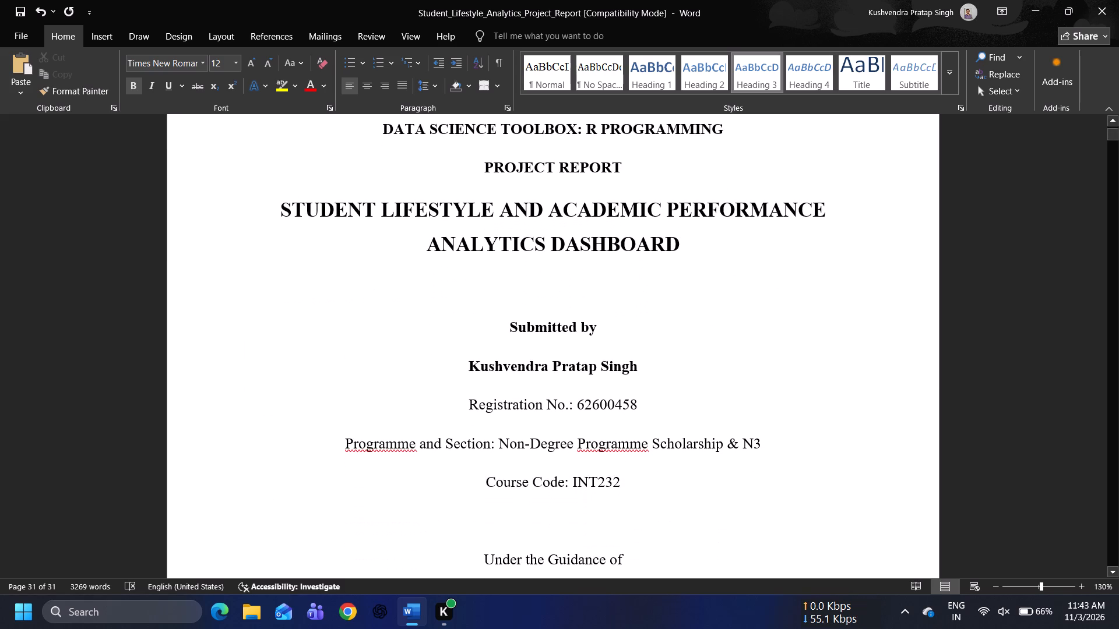
scroll(571, 305, "down", 1)
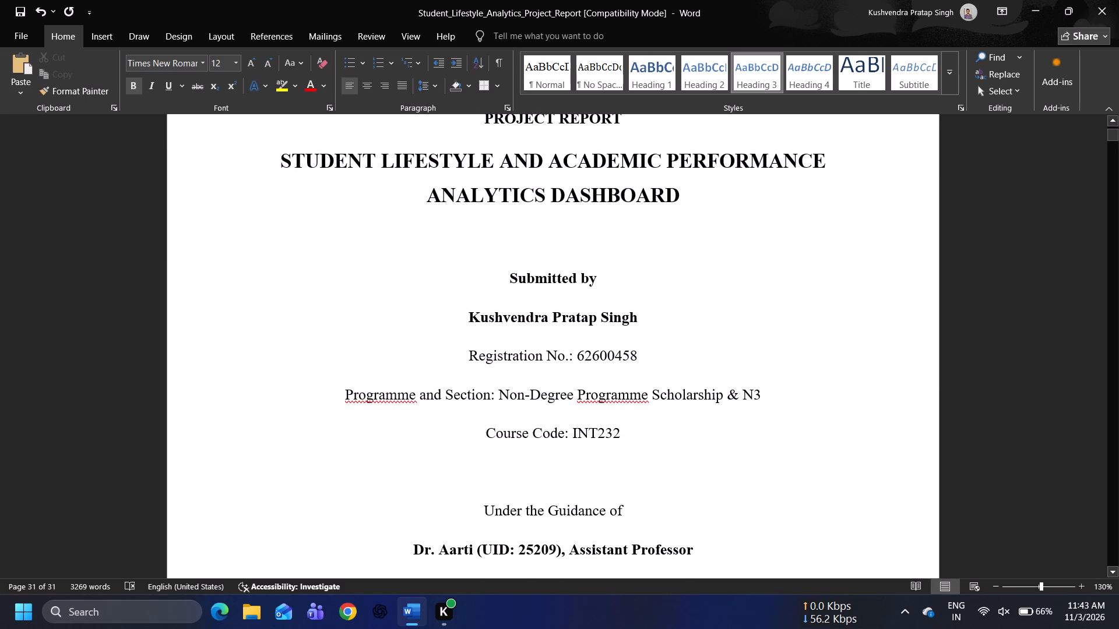
left_click_drag(579, 358, 636, 359)
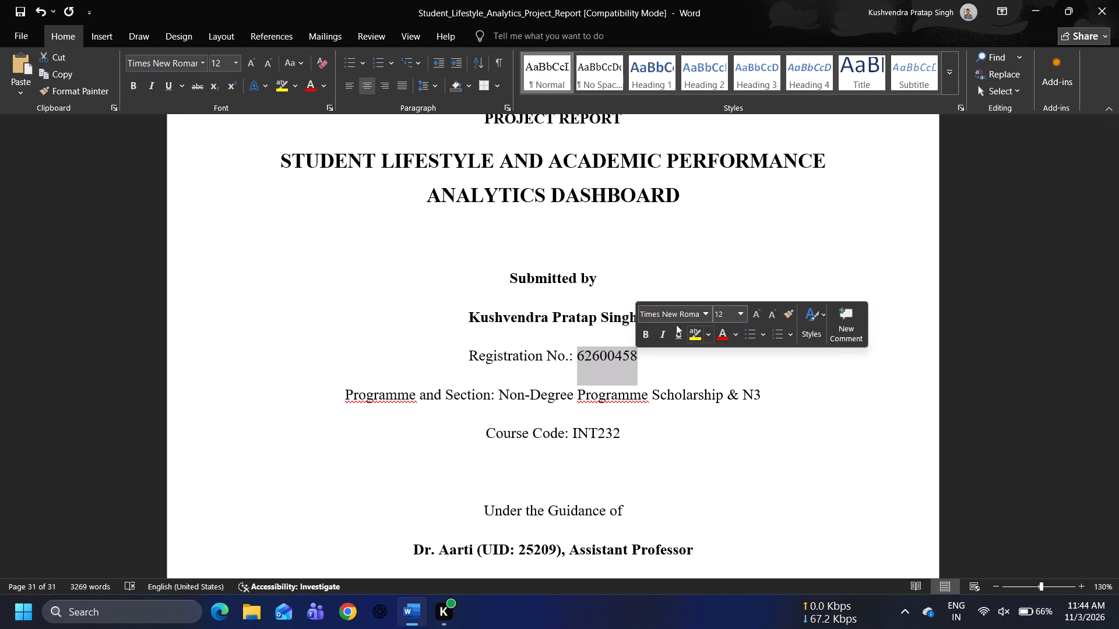
left_click(643, 335)
left_click(645, 354)
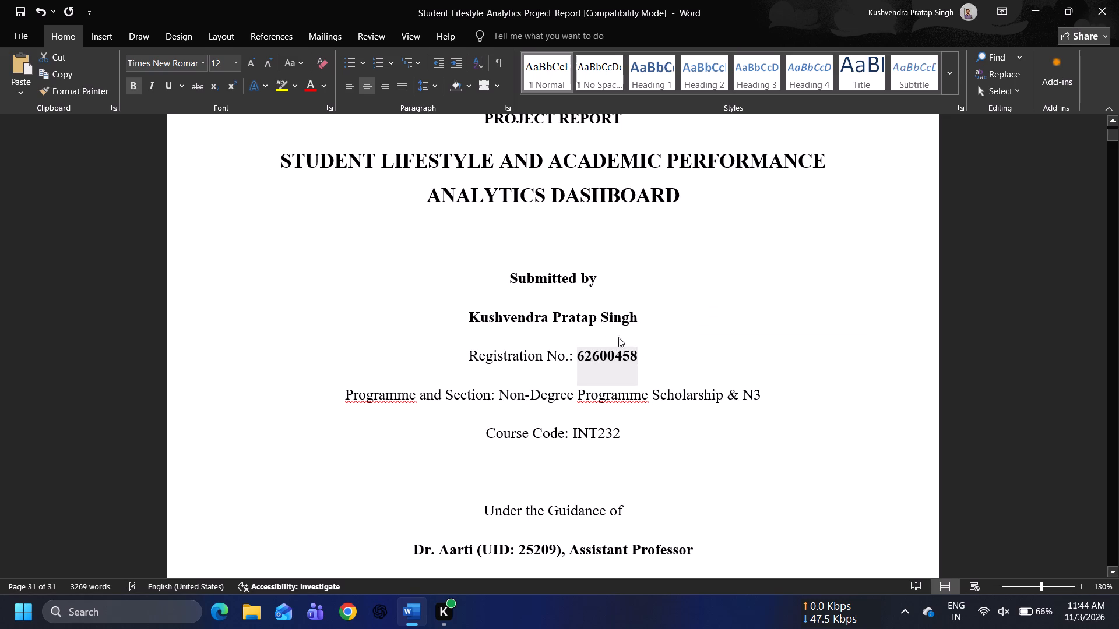
Remove the bold formatting from the "Submitted by" line on the title page.
triple_click(529, 278)
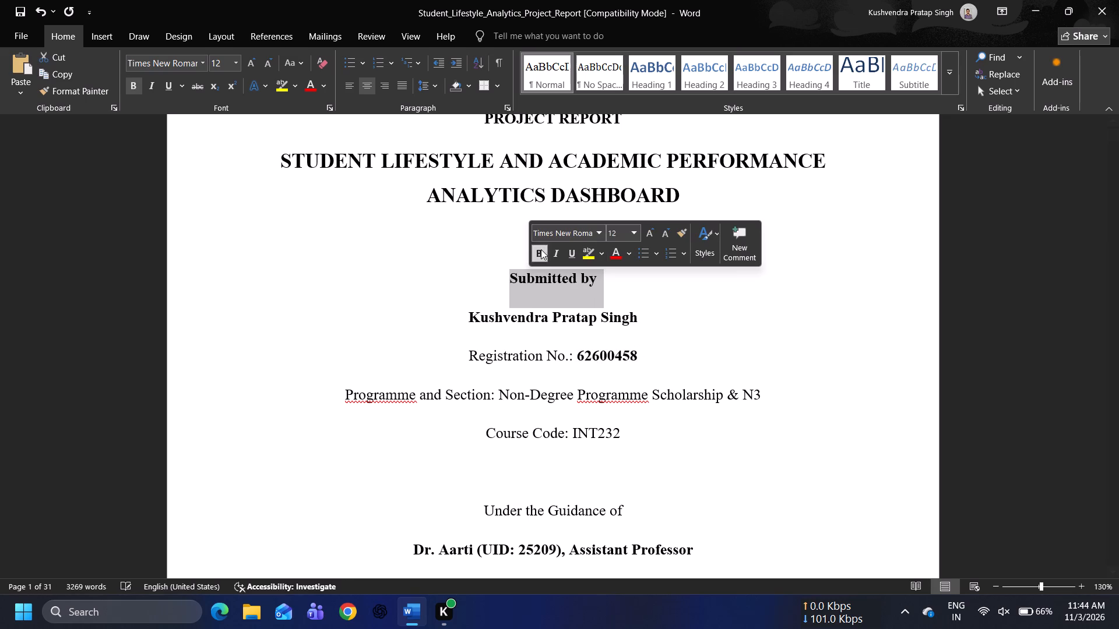
left_click(541, 249)
left_click(515, 260)
Make the programme and section value "Non-Degree Programme Scholarship & N3" bold on the title page.
scroll(515, 260, "up", 1)
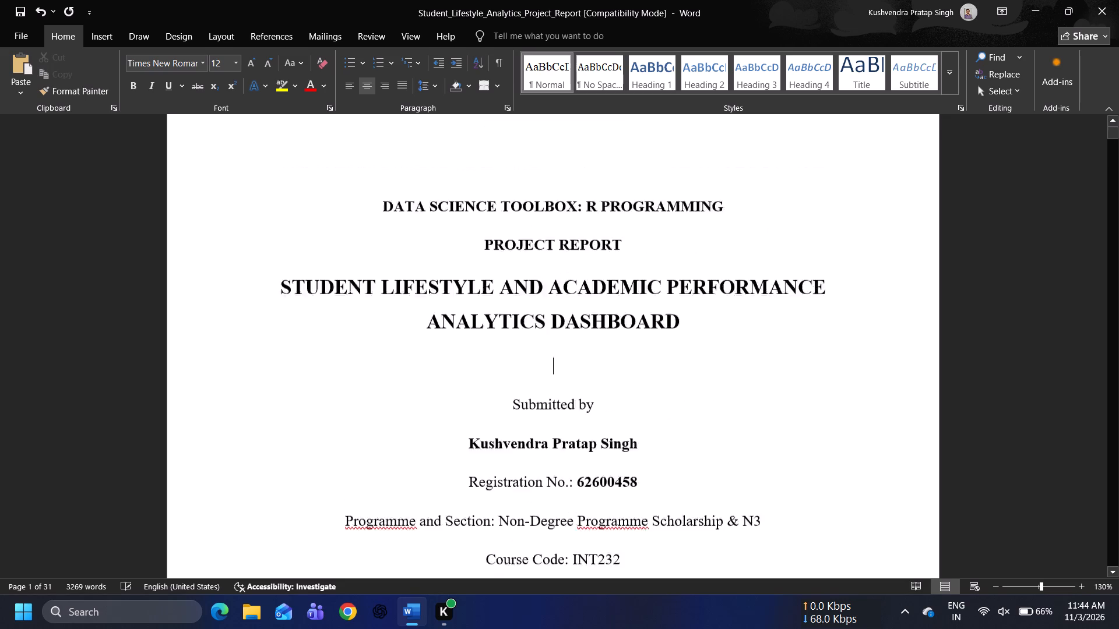
scroll(515, 260, "up", 2)
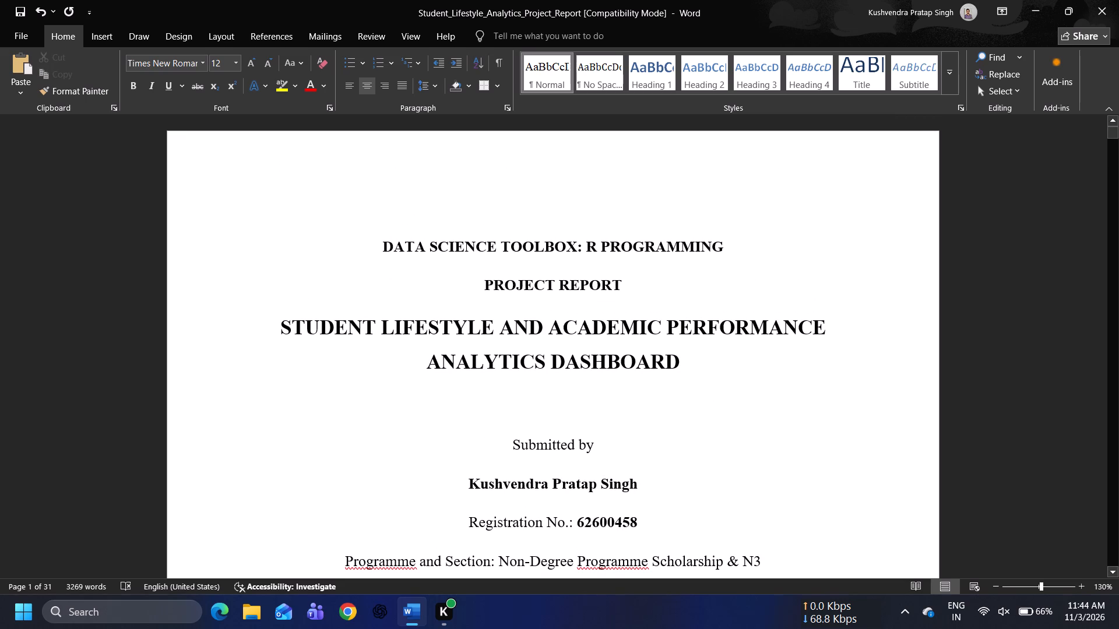
scroll(515, 260, "down", 4)
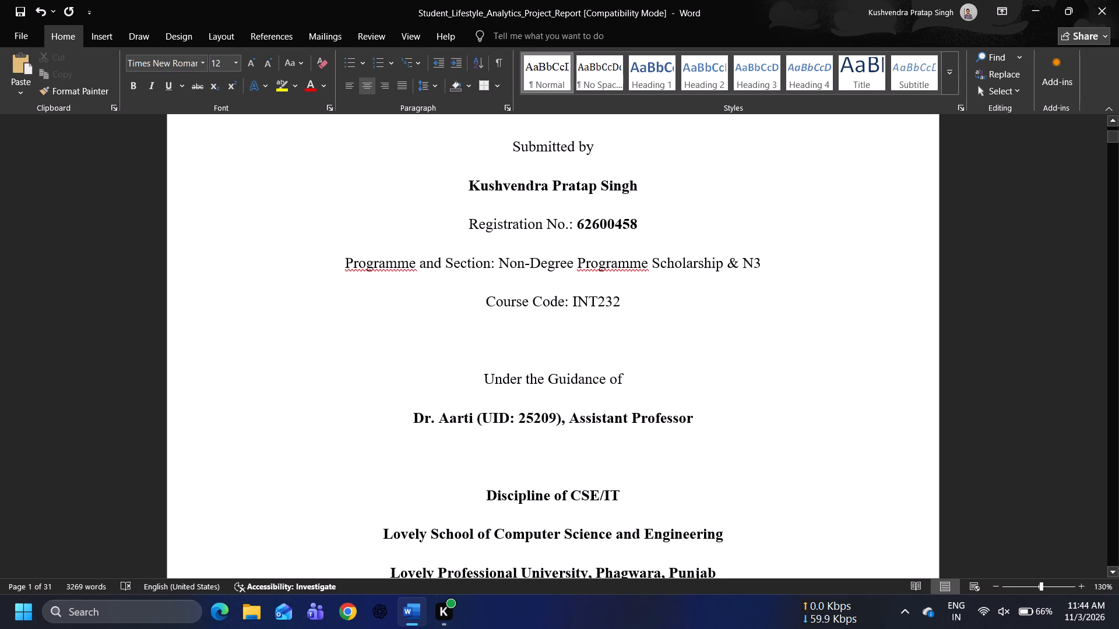
left_click_drag(498, 263, 745, 281)
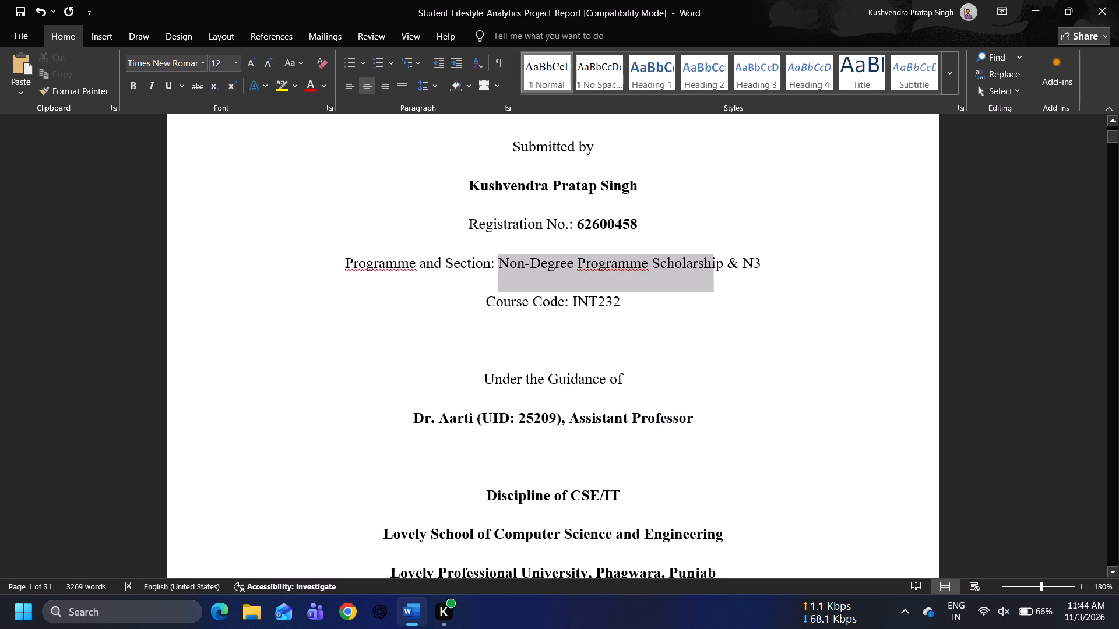
left_click_drag(745, 281, 755, 273)
left_click(762, 255)
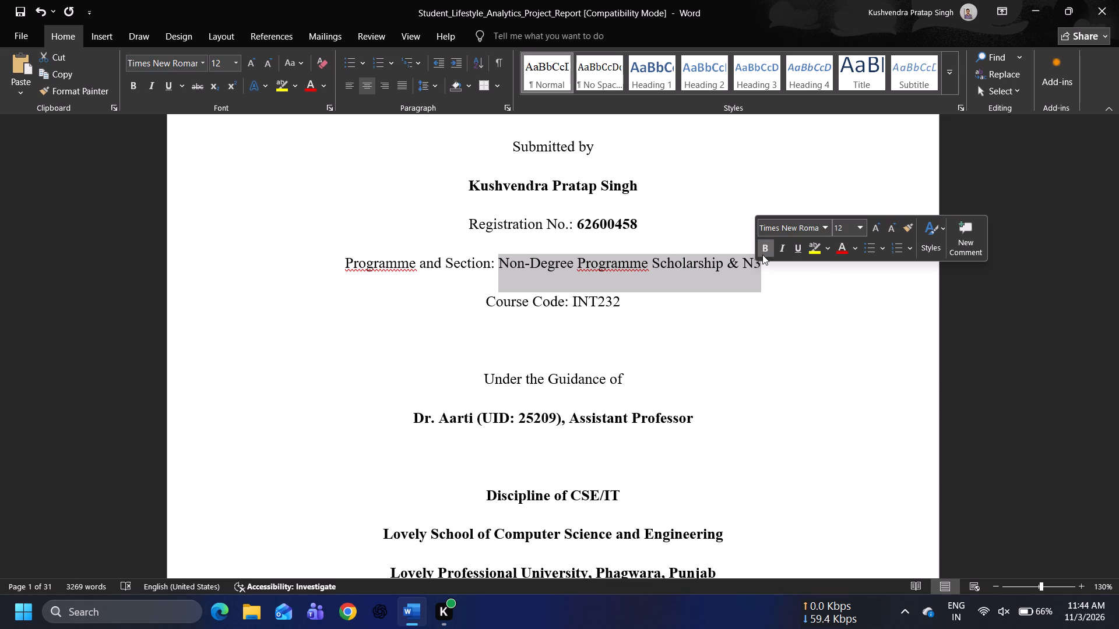
left_click(754, 280)
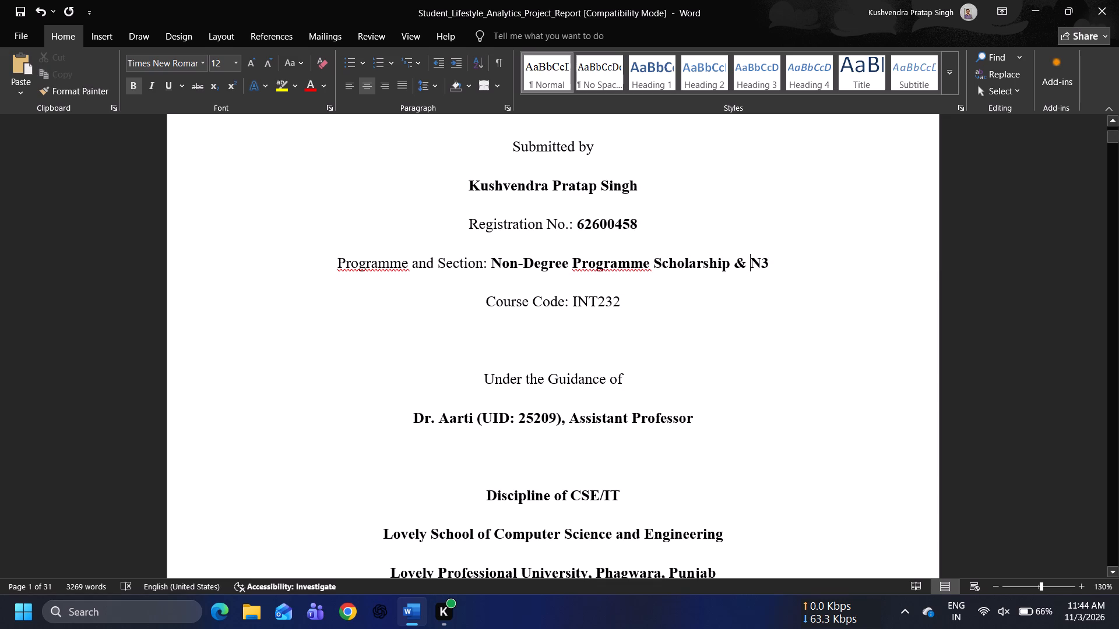
Make the course code value INT232 bold on the title page.
left_click_drag(572, 303, 619, 309)
left_click(624, 287)
left_click(629, 316)
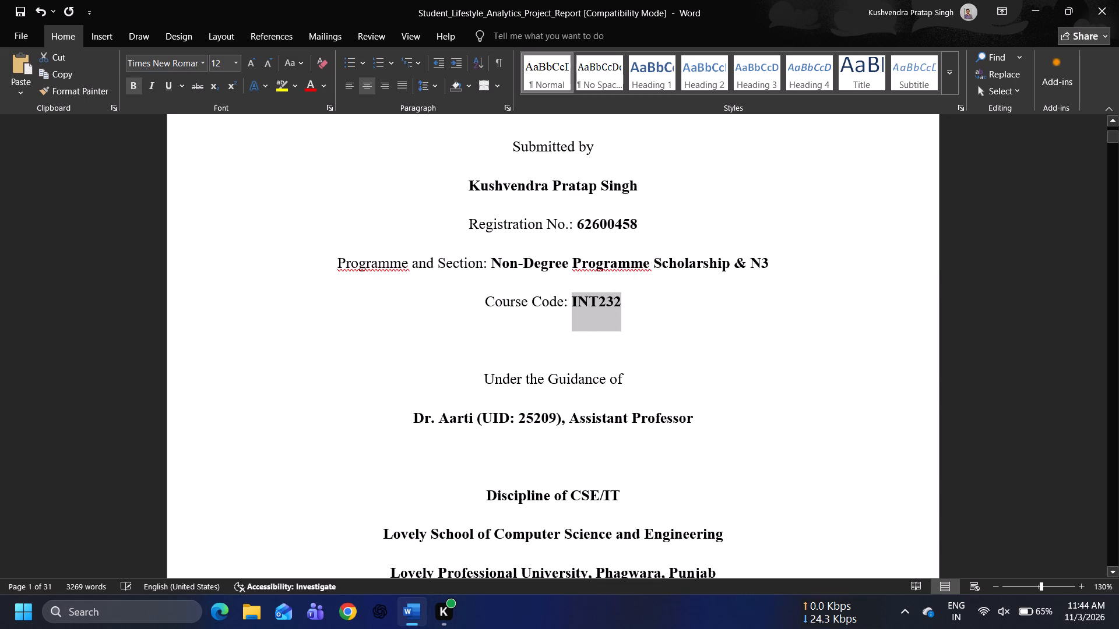
Make the academic session value 2026-2027 bold on the title page.
scroll(629, 316, "down", 3)
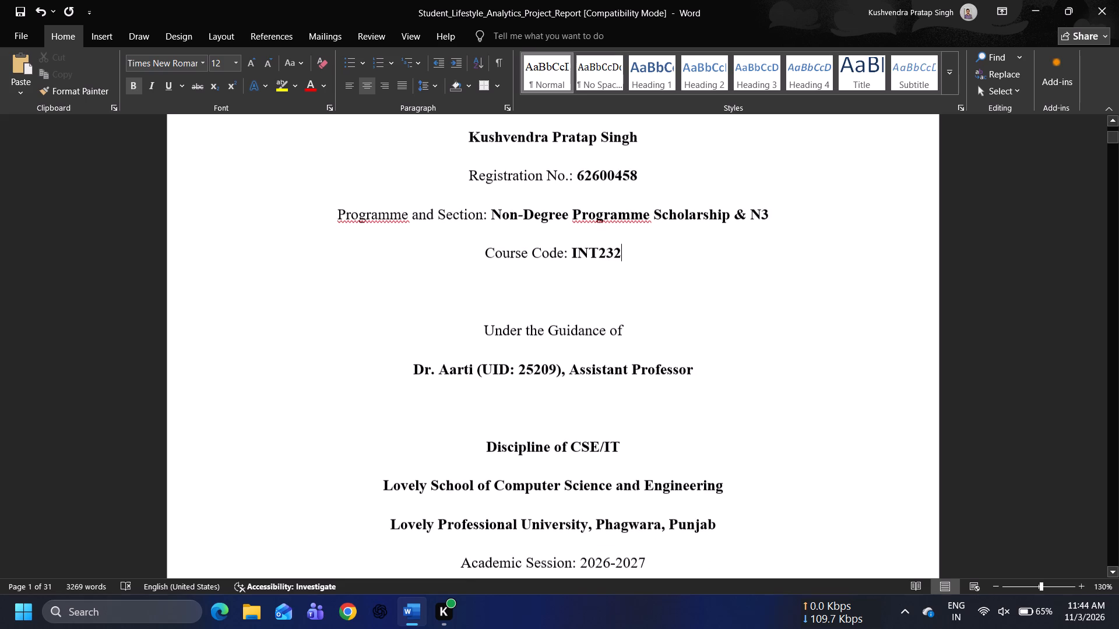
scroll(600, 321, "down", 1)
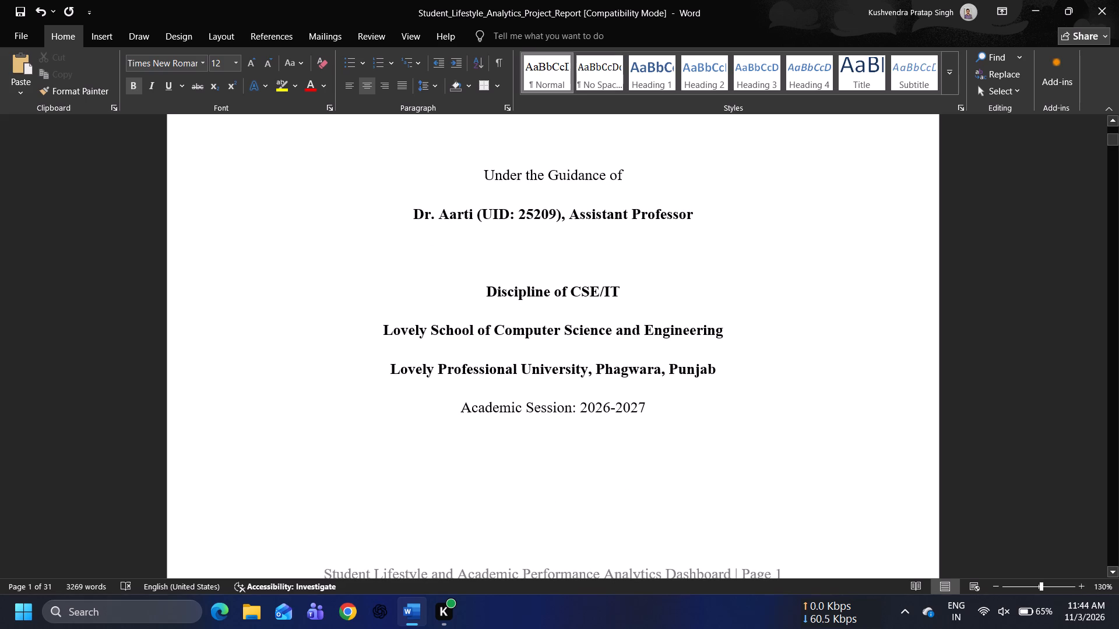
scroll(478, 287, "down", 1)
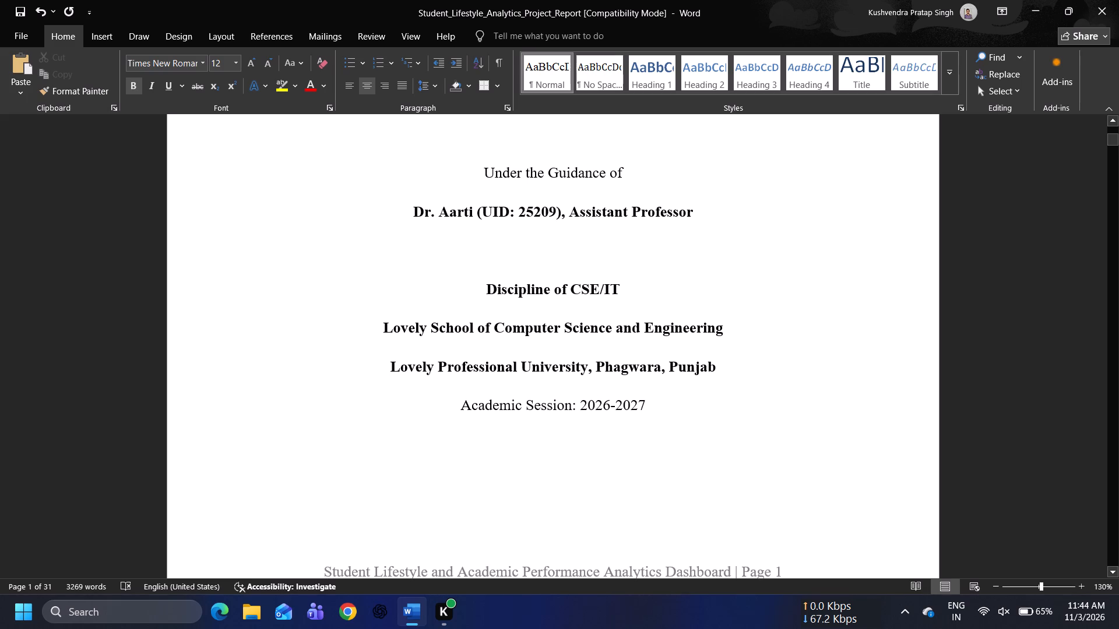
scroll(478, 287, "down", 1)
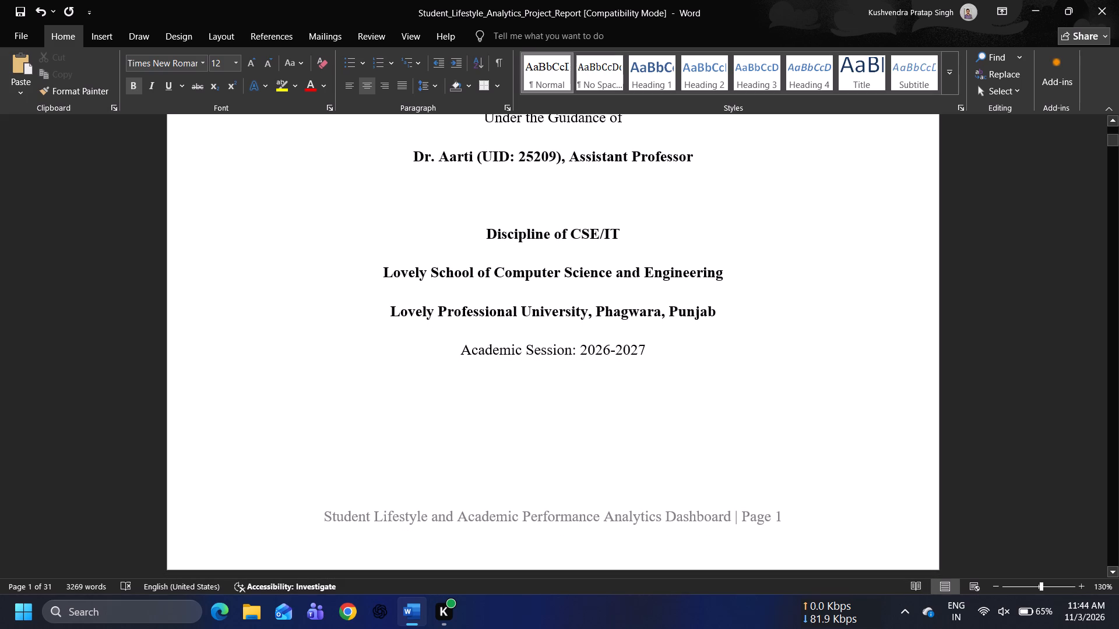
scroll(478, 287, "down", 1)
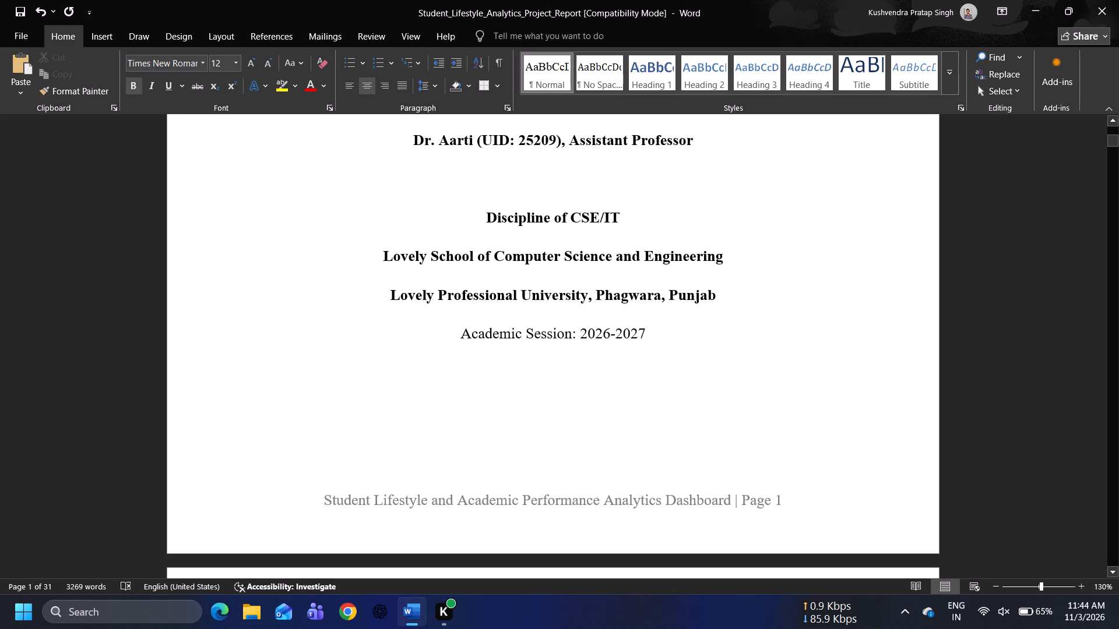
left_click_drag(583, 338, 639, 341)
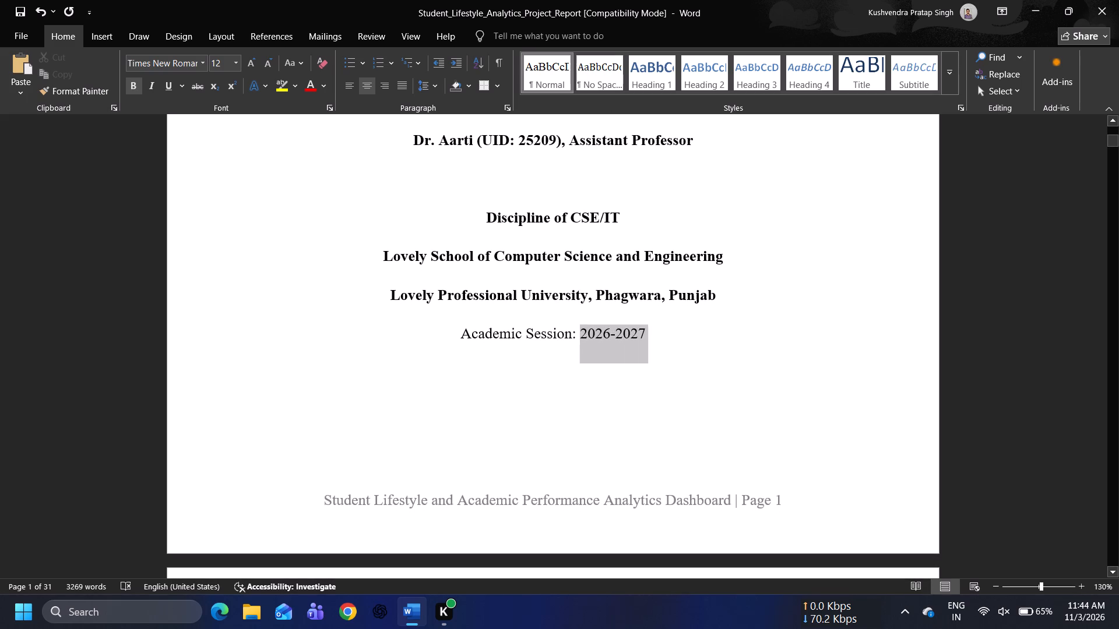
left_click_drag(639, 341, 646, 341)
left_click(653, 317)
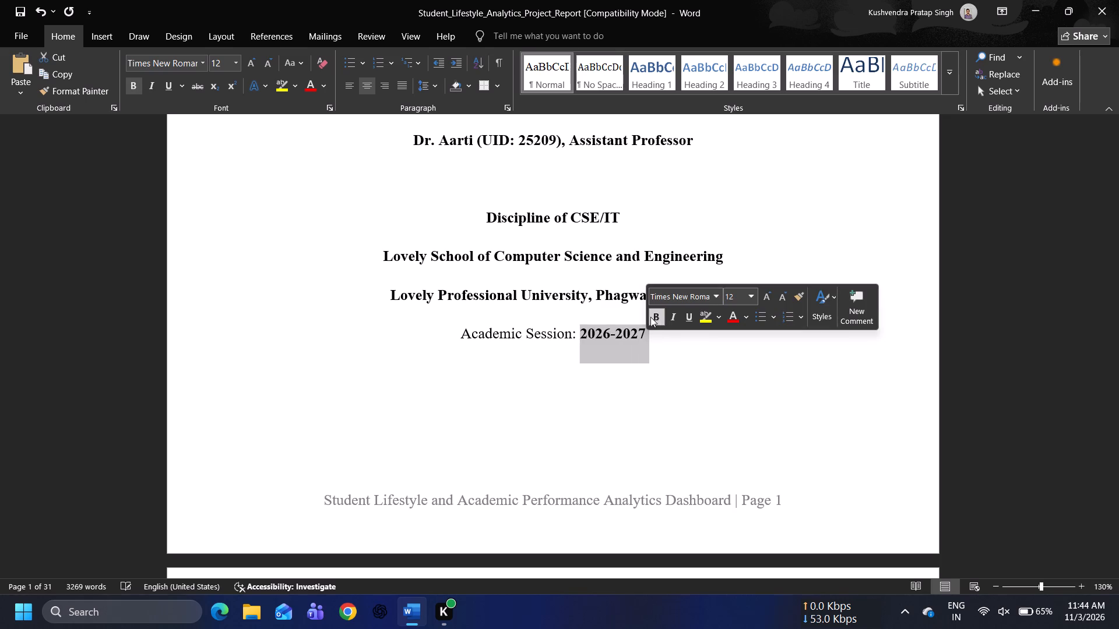
left_click(566, 370)
Switch to File Explorer and open the report_format-1 document from the Telegram Desktop folder.
scroll(566, 370, "up", 14)
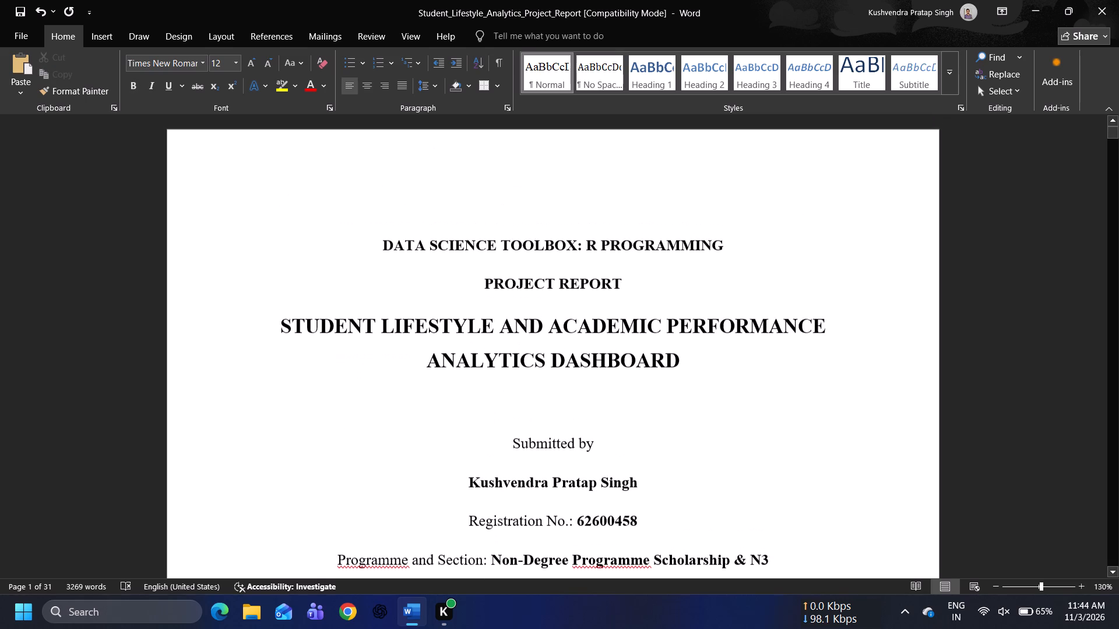
scroll(566, 370, "up", 20)
scroll(566, 370, "up", 11)
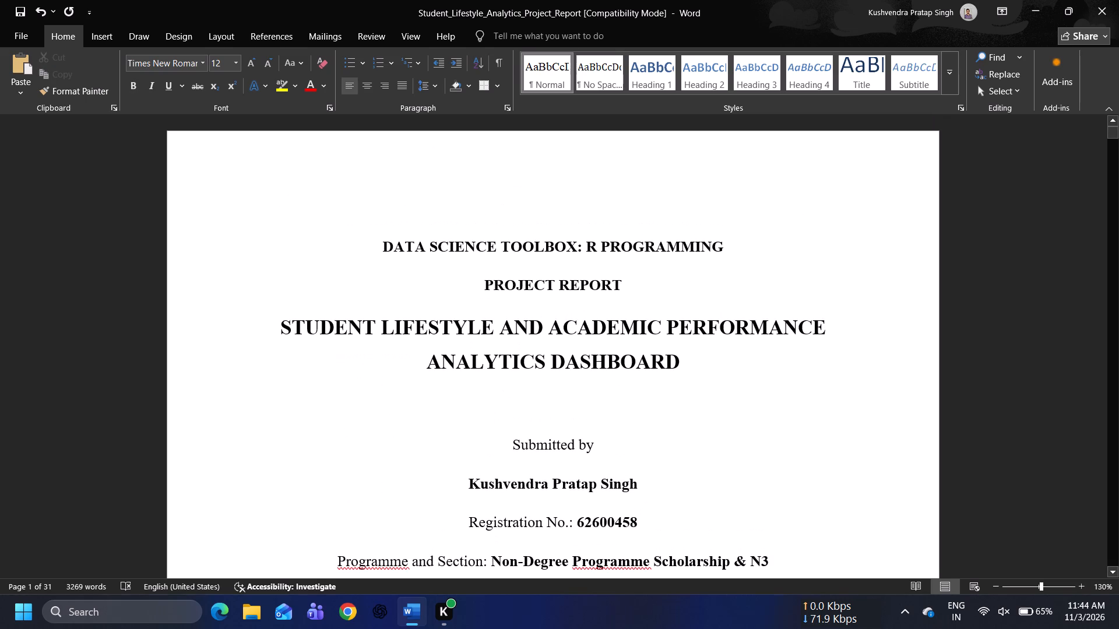
left_click(263, 624)
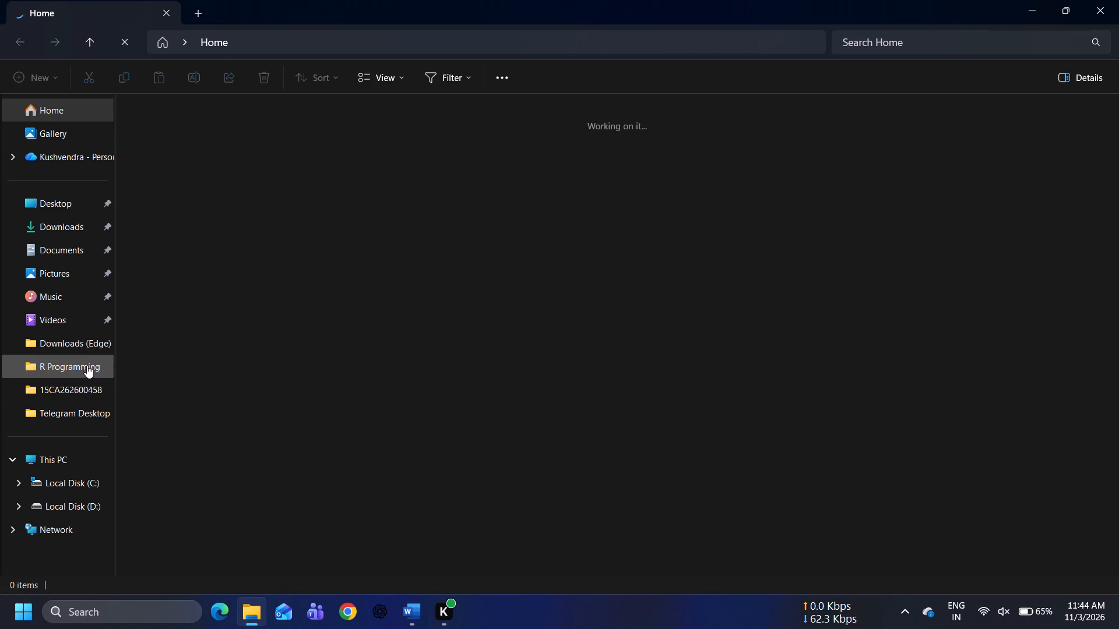
left_click(87, 400)
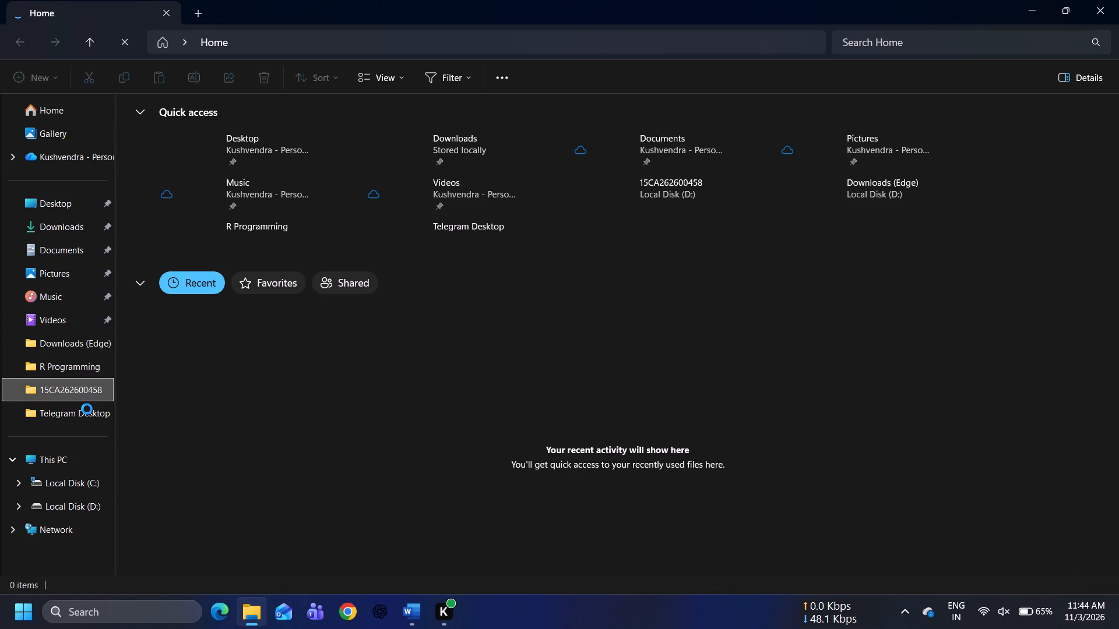
left_click(87, 409)
left_click(89, 416)
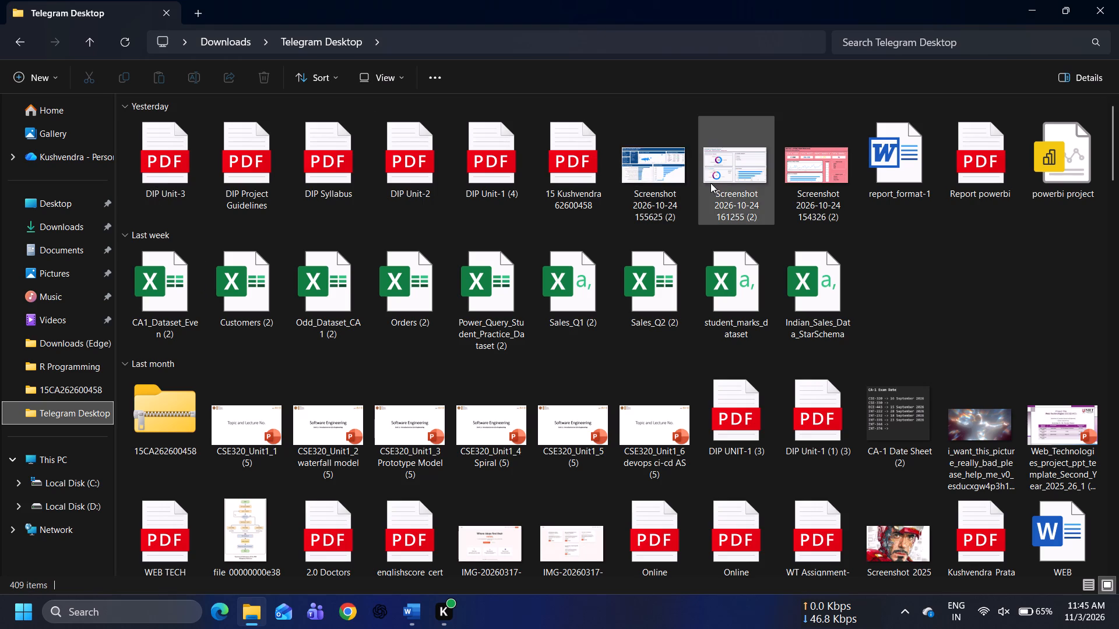
double_click(896, 181)
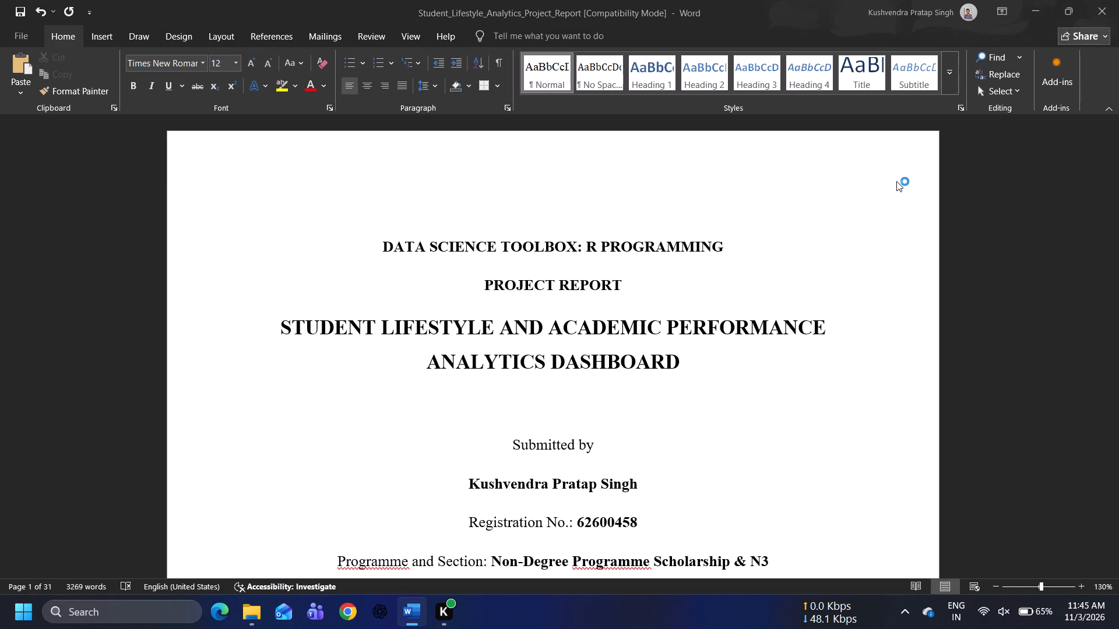
Examine the required report contents, the Other Conventions formatting rules and the cover page layout in report_format-1.
scroll(643, 293, "up", 6)
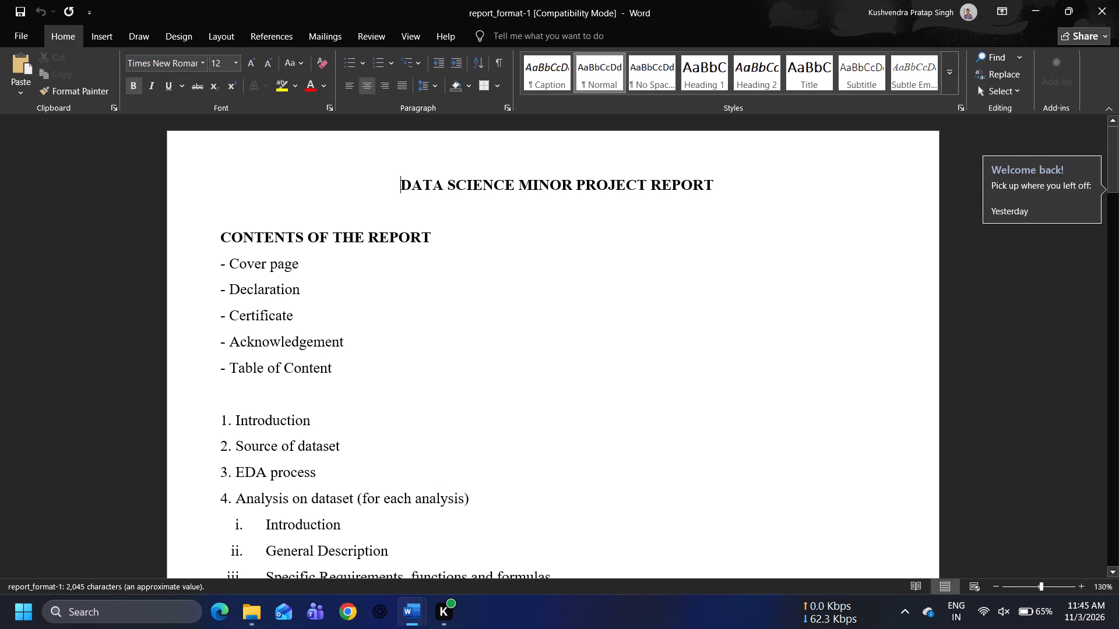
scroll(643, 293, "up", 3)
scroll(643, 293, "down", 12)
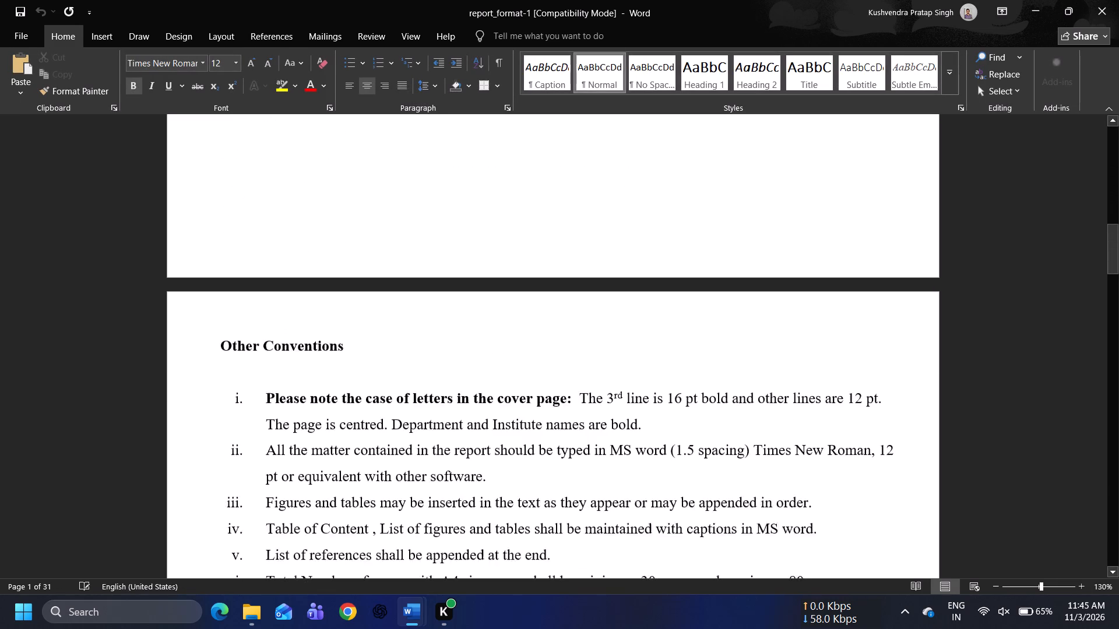
scroll(643, 293, "up", 14)
scroll(643, 293, "down", 3)
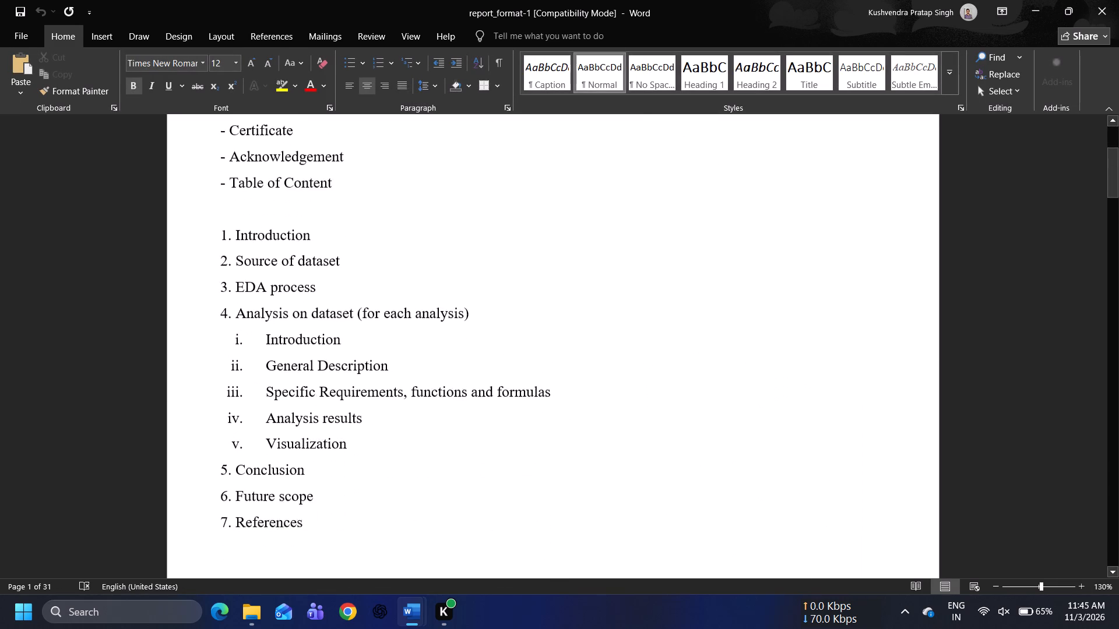
scroll(643, 293, "down", 4)
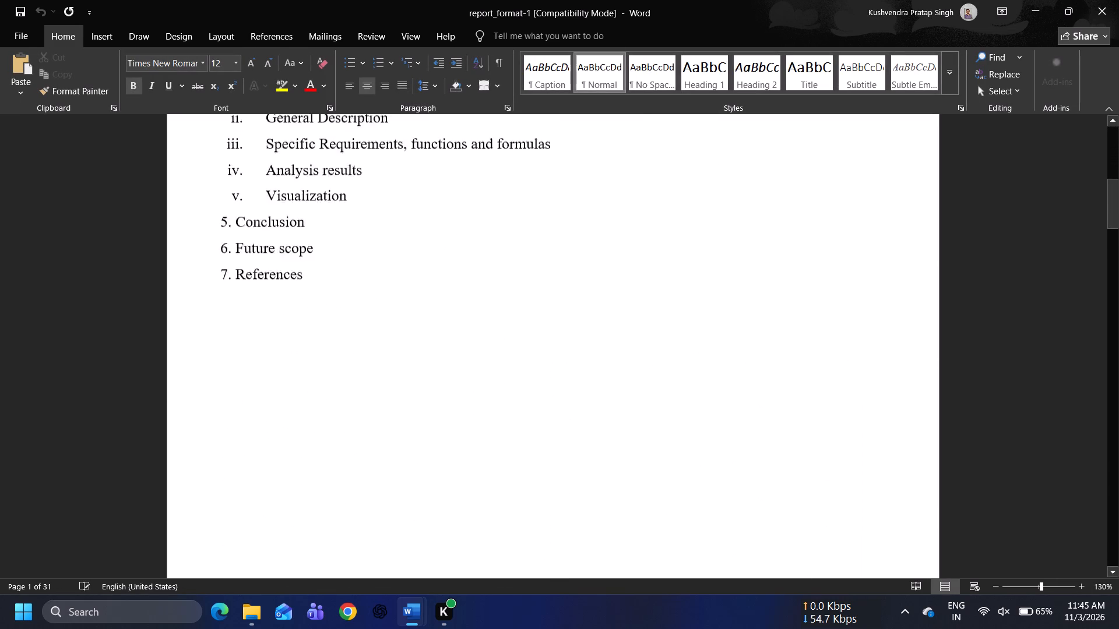
scroll(643, 293, "down", 8)
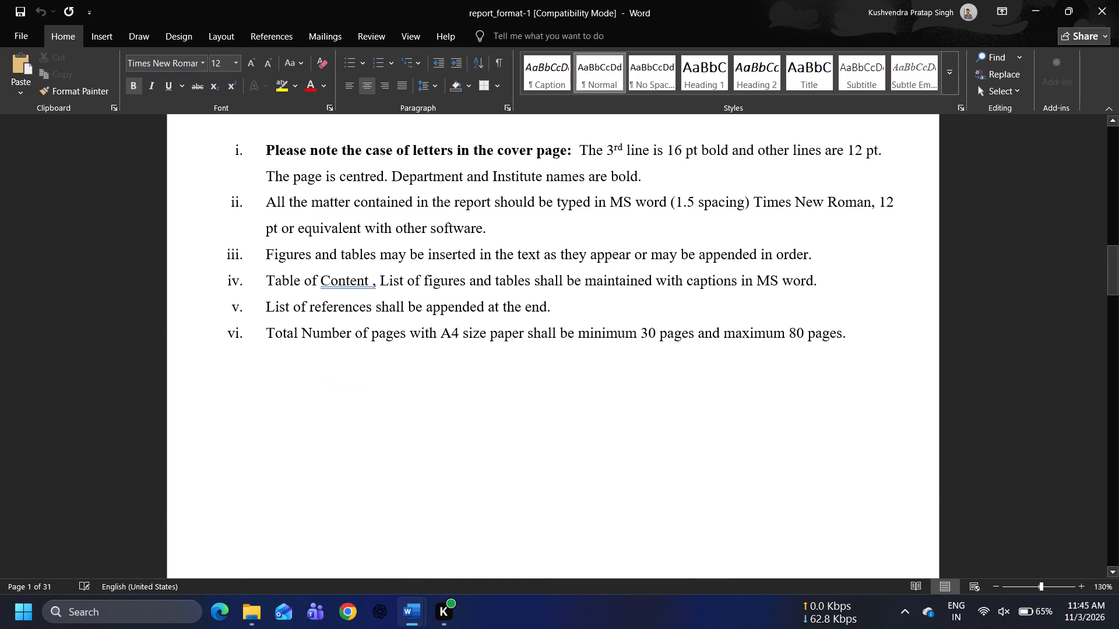
scroll(643, 293, "down", 9)
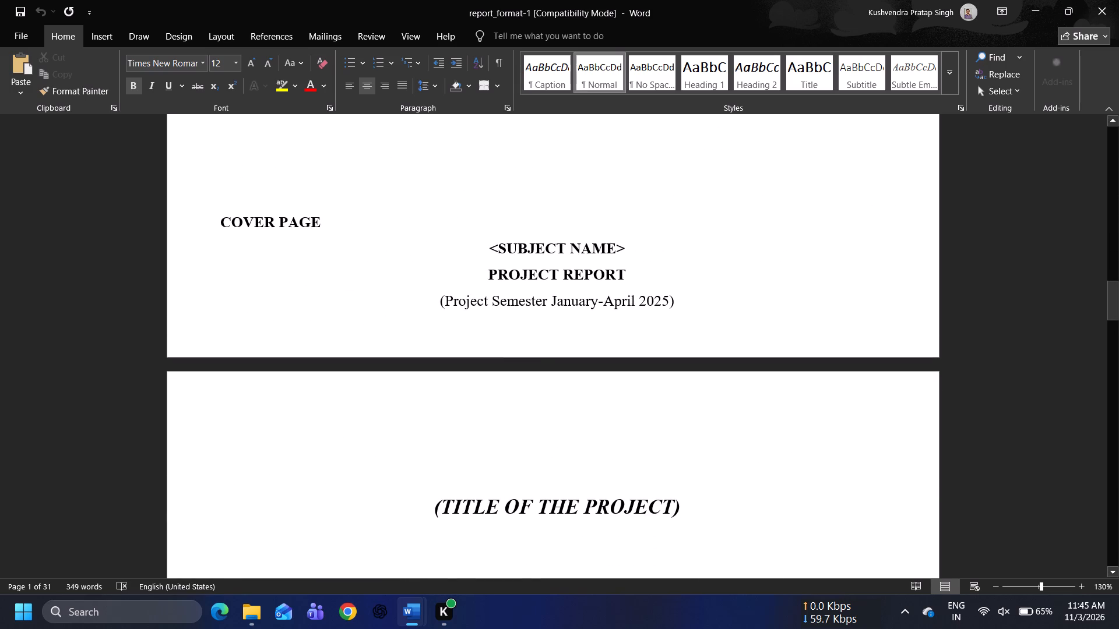
scroll(643, 293, "down", 1)
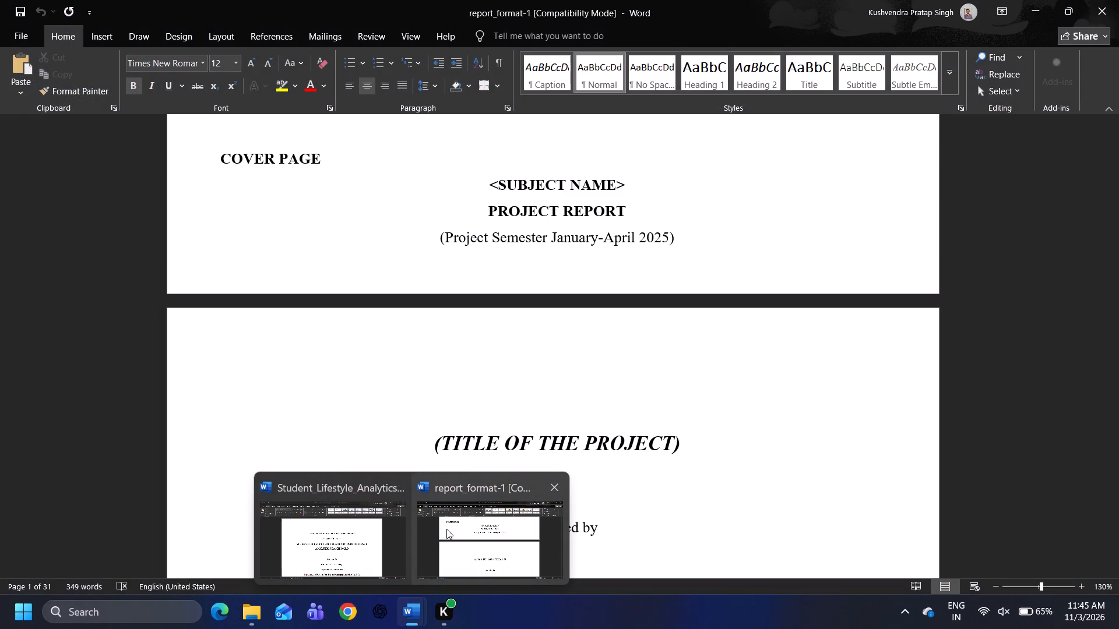
Switch back to the student lifestyle report and add a non-bold line "Project Semester" beneath PROJECT REPORT on the title page.
left_click(402, 518)
left_click(627, 290)
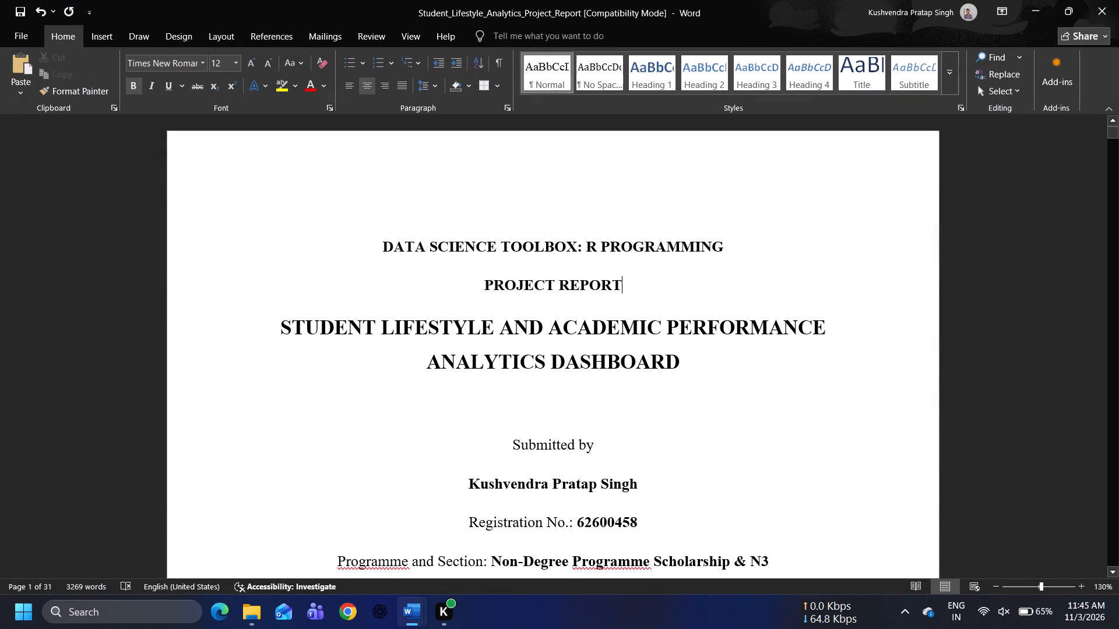
key("Return")
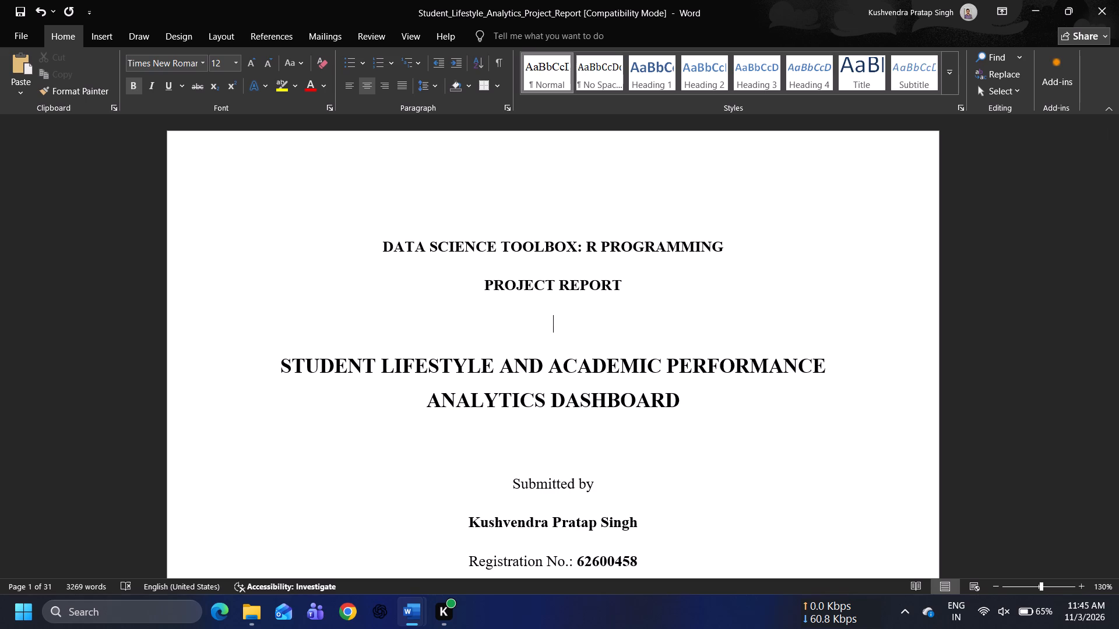
key("BackSpace")
key("BackSpace")
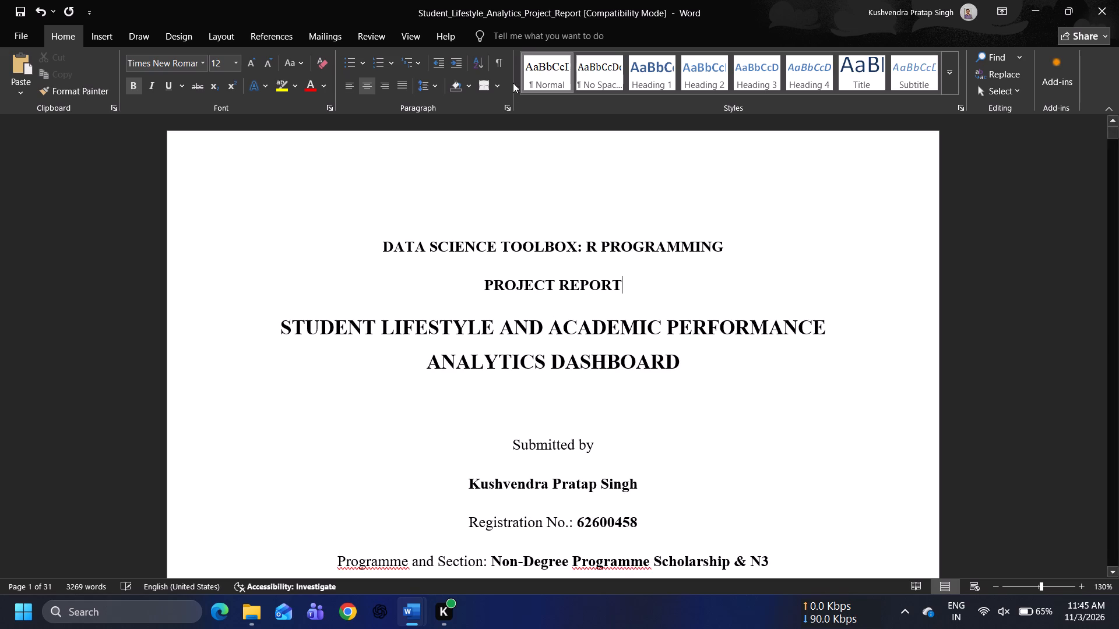
left_click(135, 86)
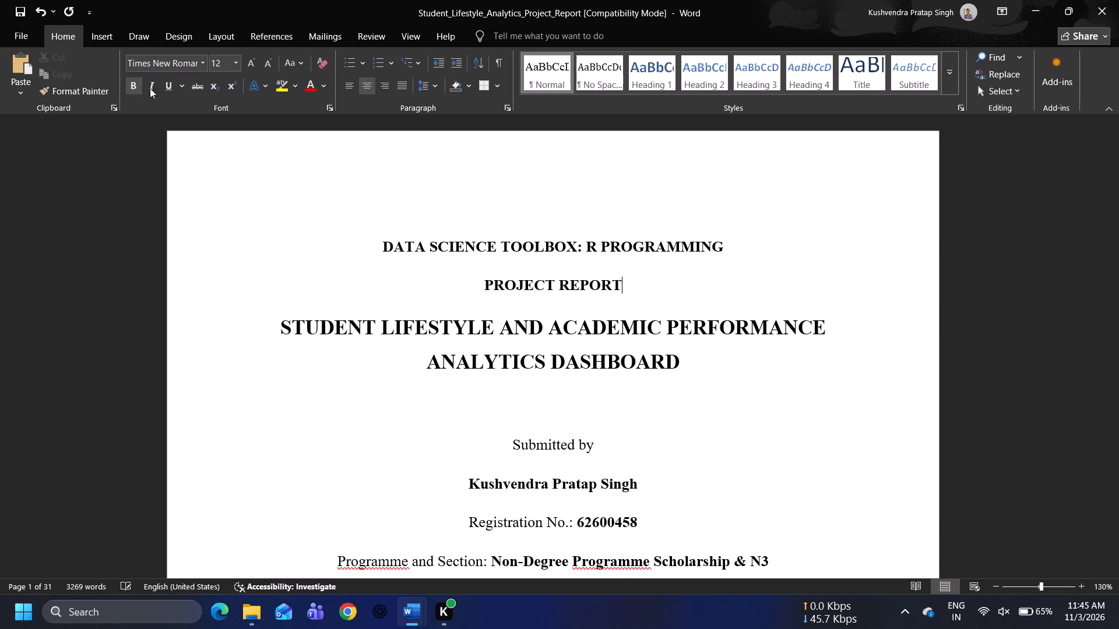
key("Return")
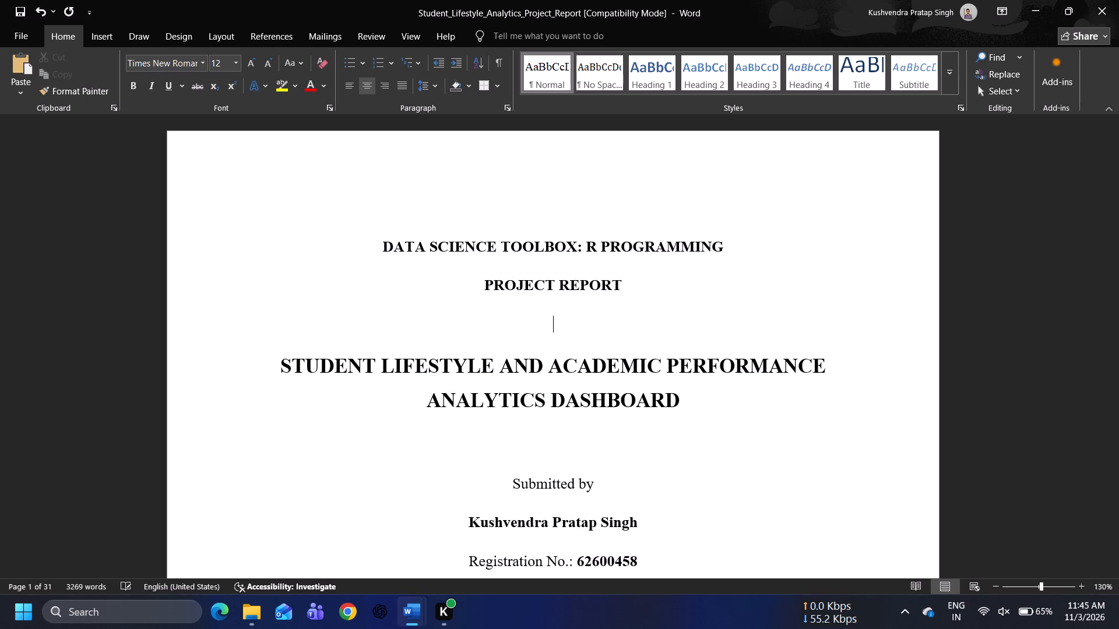
type("Proje")
type("ct Semester")
Check the semester wording in the format template and extend the report's "Project Semester" line with "August-December".
key("alt+Tab")
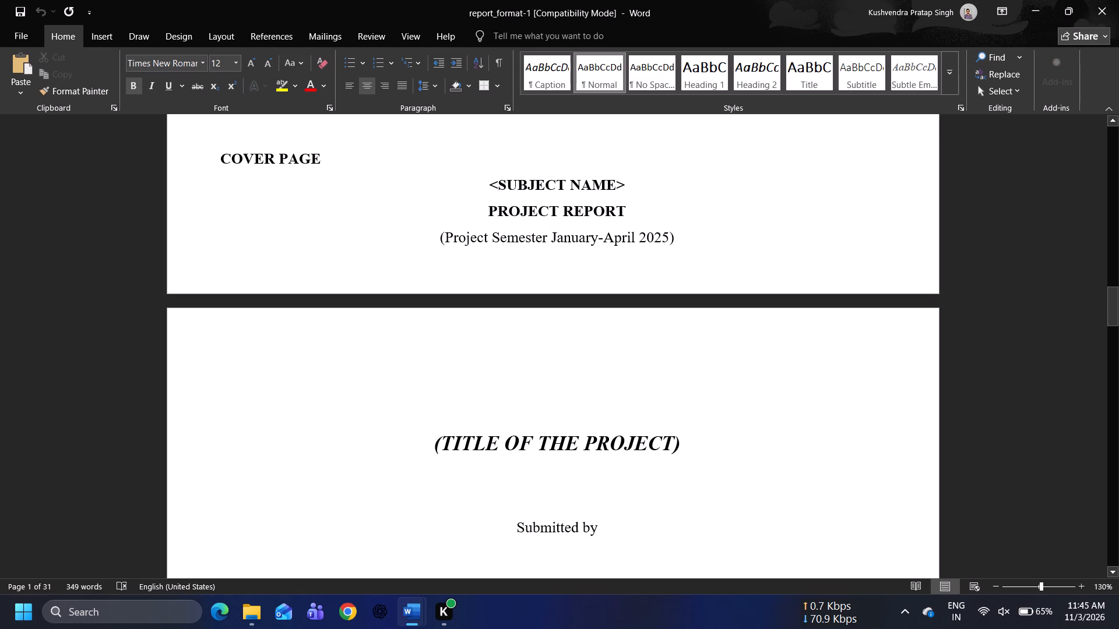
key("alt+Tab")
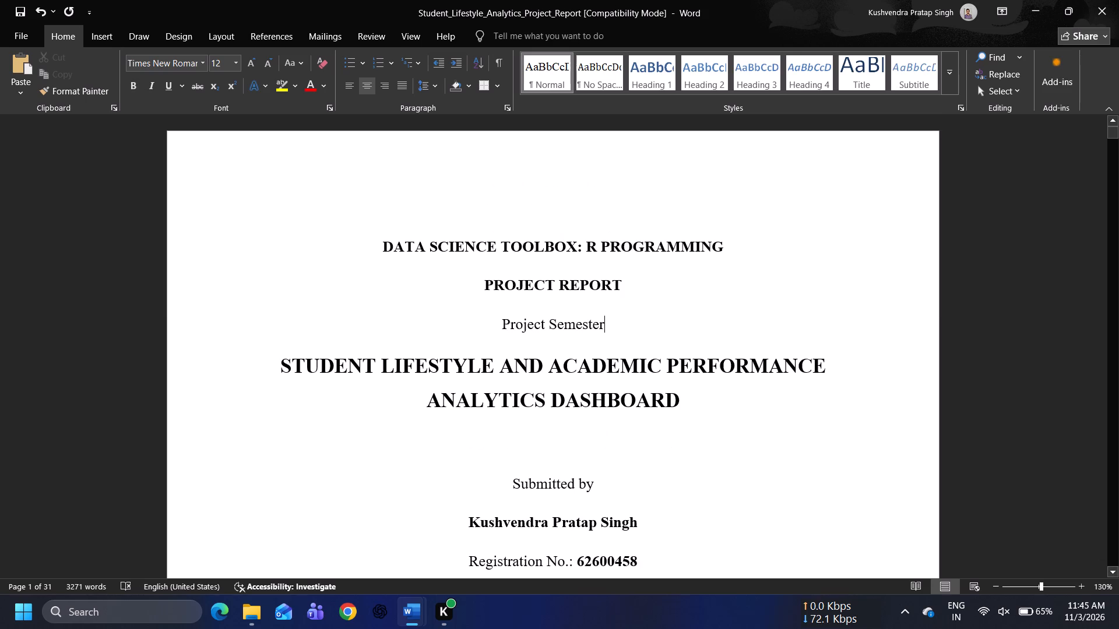
key("space")
type("Au")
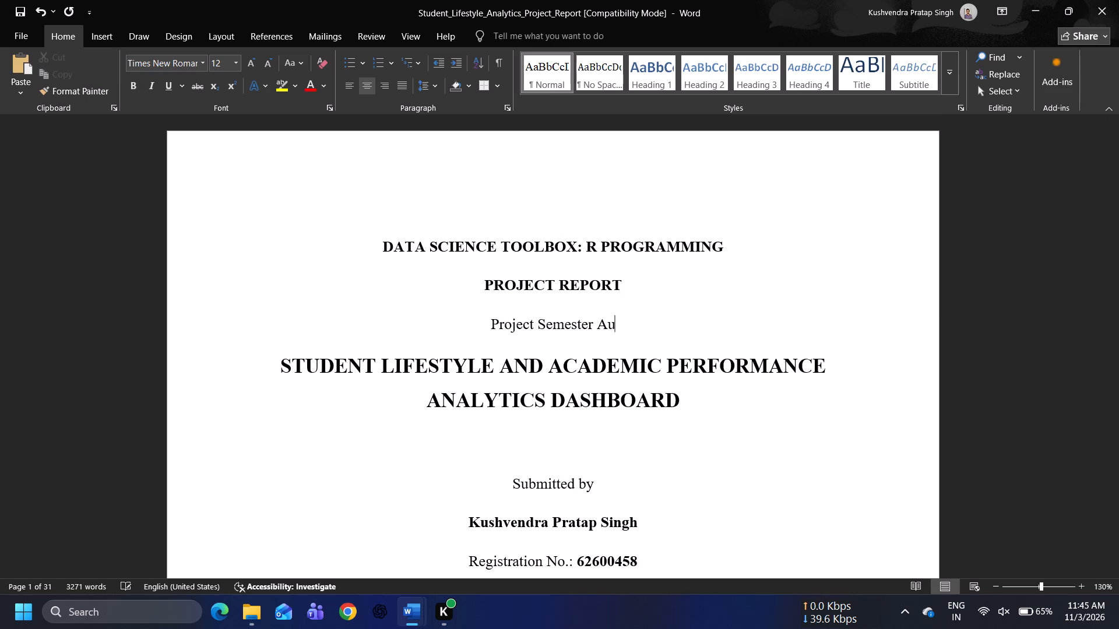
type("gust")
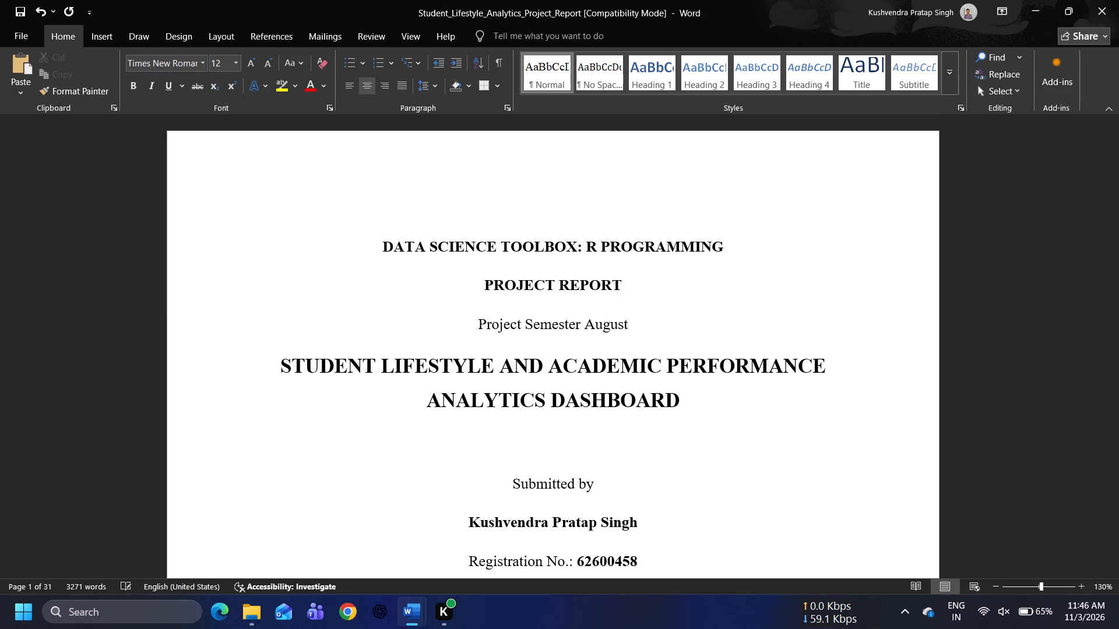
key("minus")
type("Dce")
key("BackSpace")
key("BackSpace")
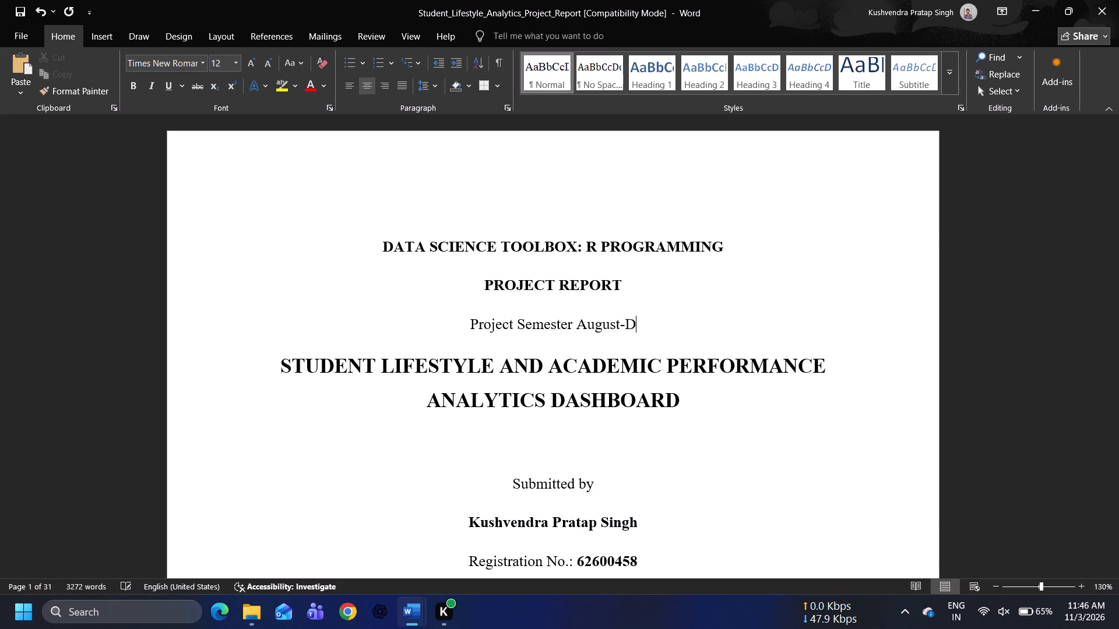
type("ecember")
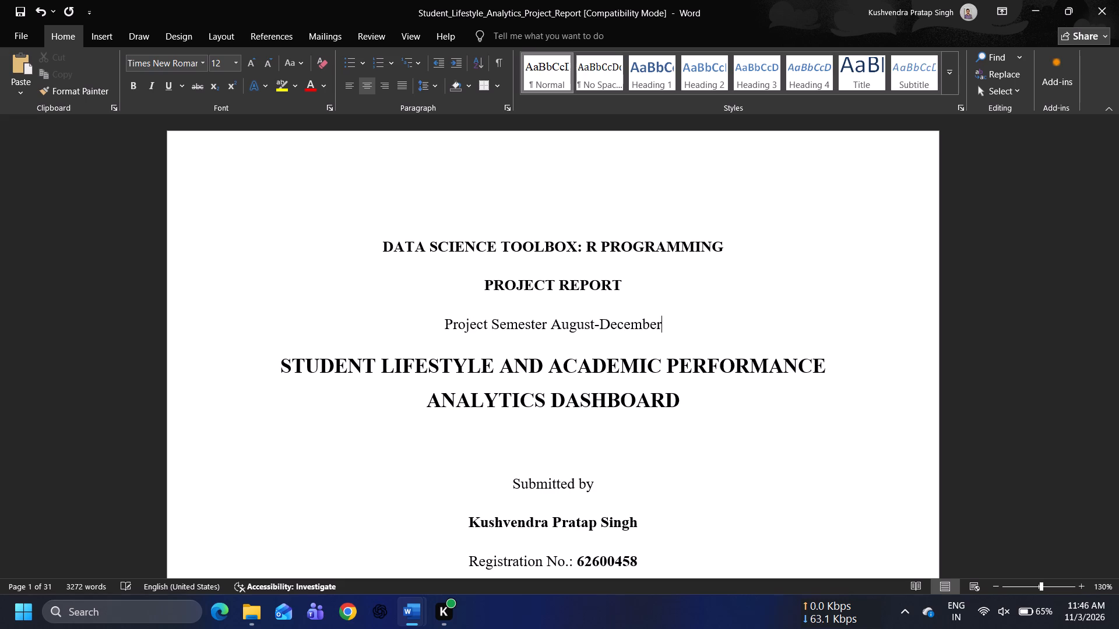
Following the format template, enclose the project semester line in parentheses and add the year 2026 after August-December.
key("alt+Tab")
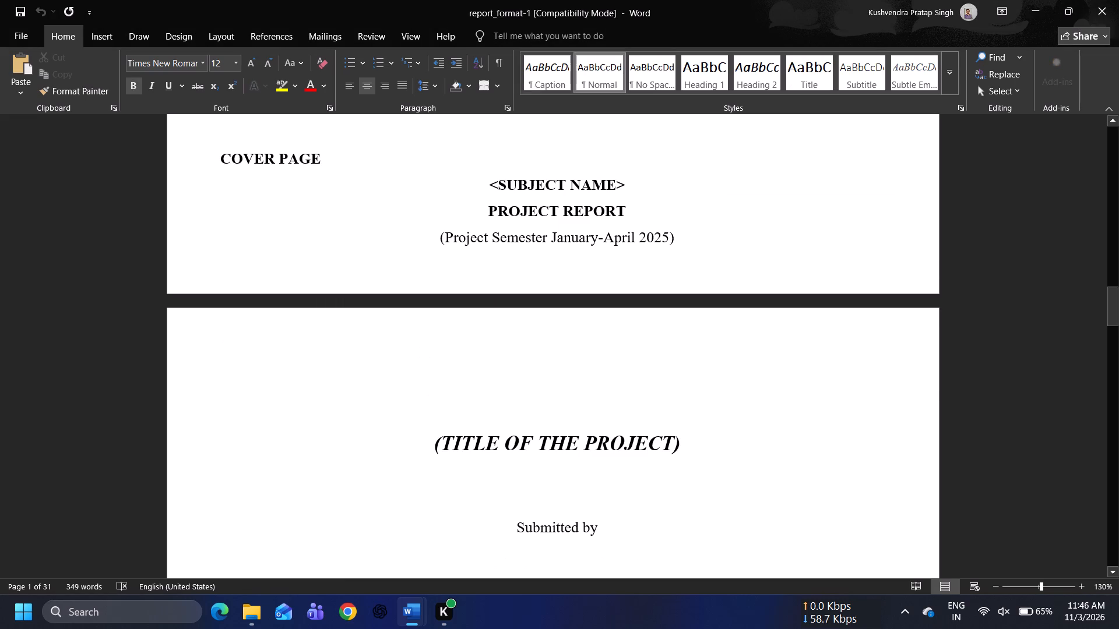
key("alt+Tab")
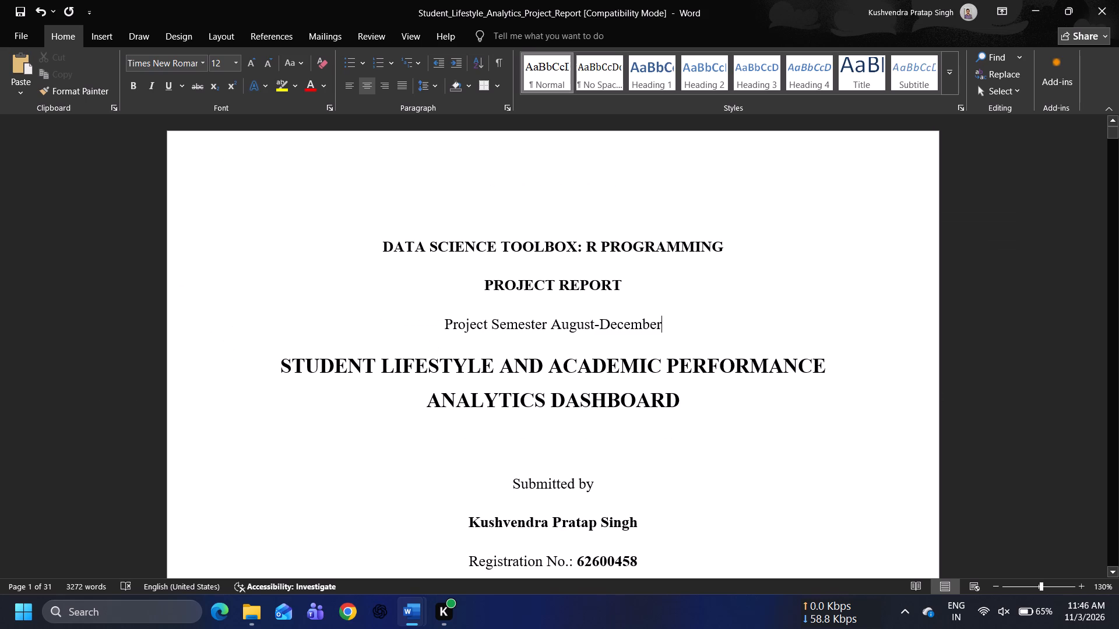
left_click(444, 328)
key("shift+parenleft")
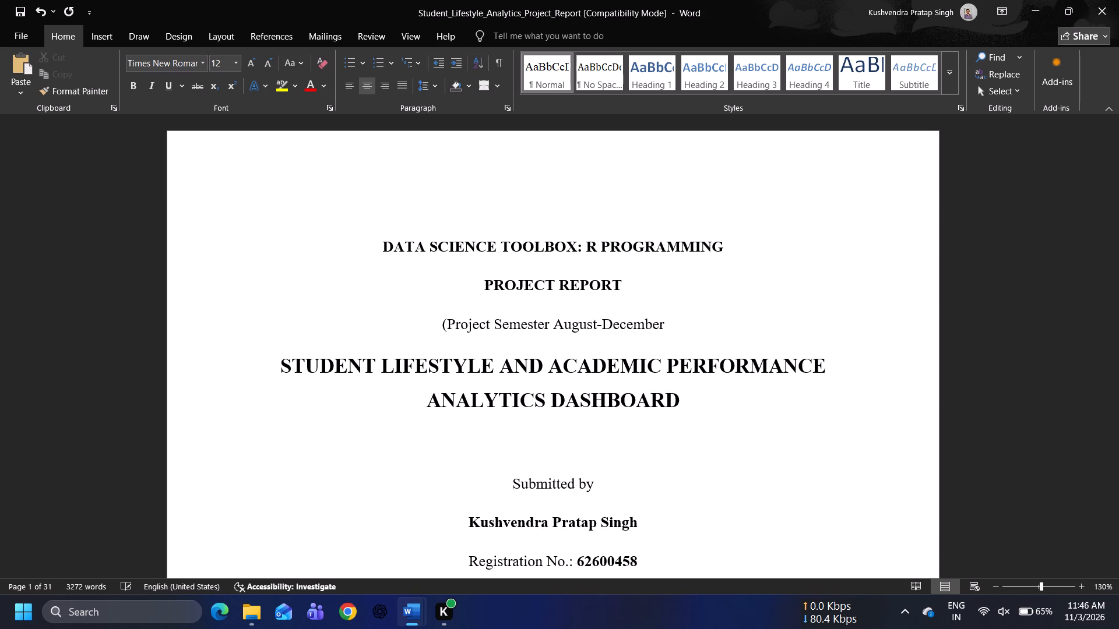
key("ctrl+Right")
key("ctrl+Right")
key("ctrl+Right")
key("ctrl+Right")
key("ctrl+Right")
key("shift+parenright")
key("Left")
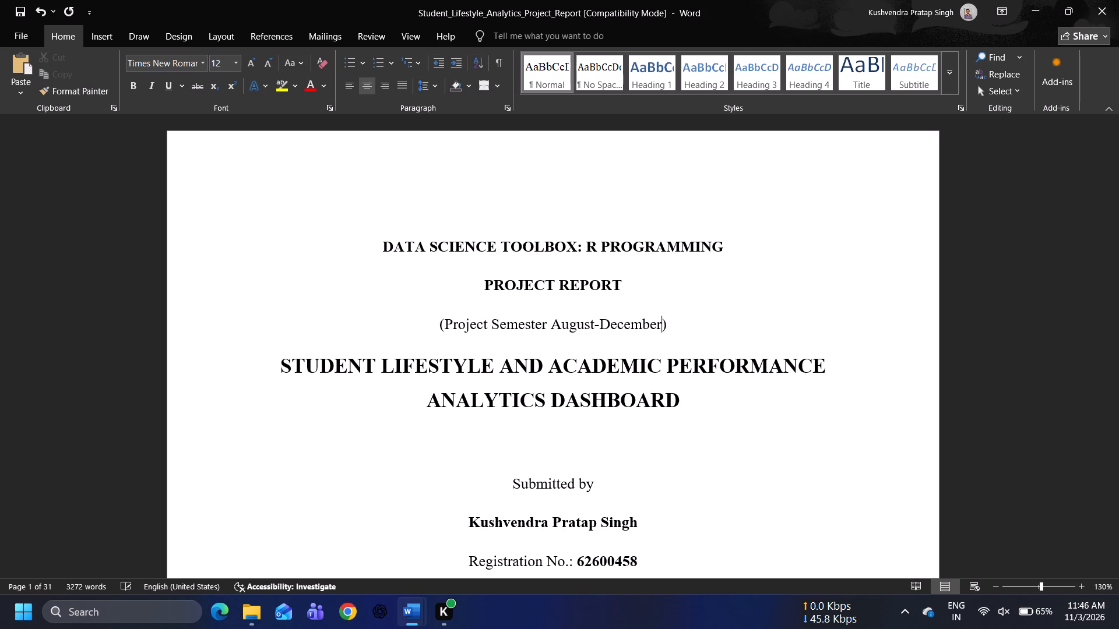
key("space")
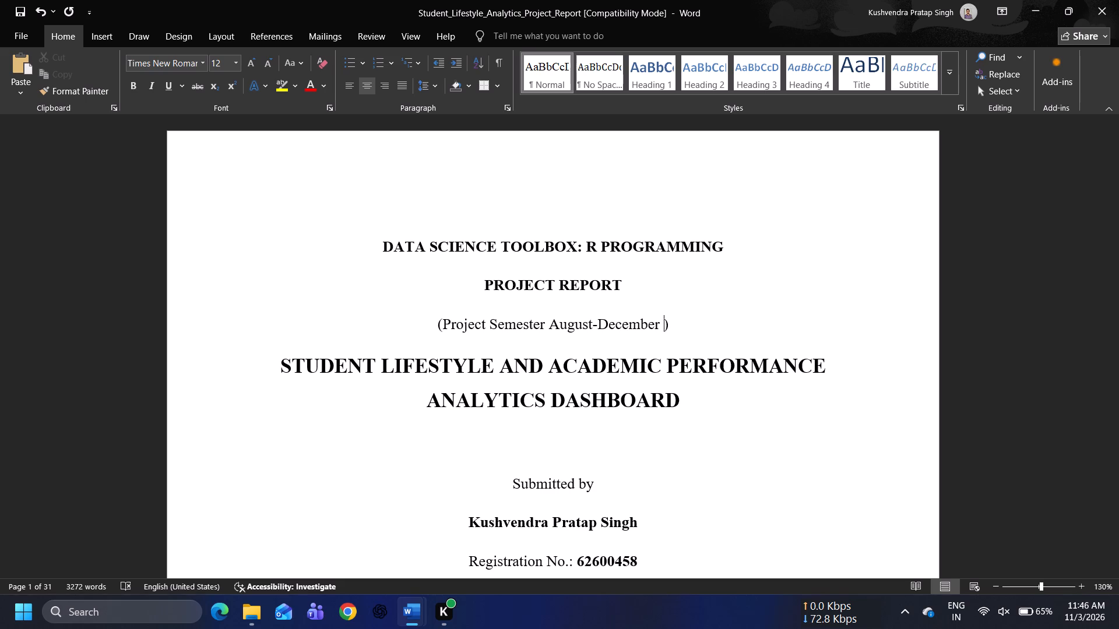
type("2026")
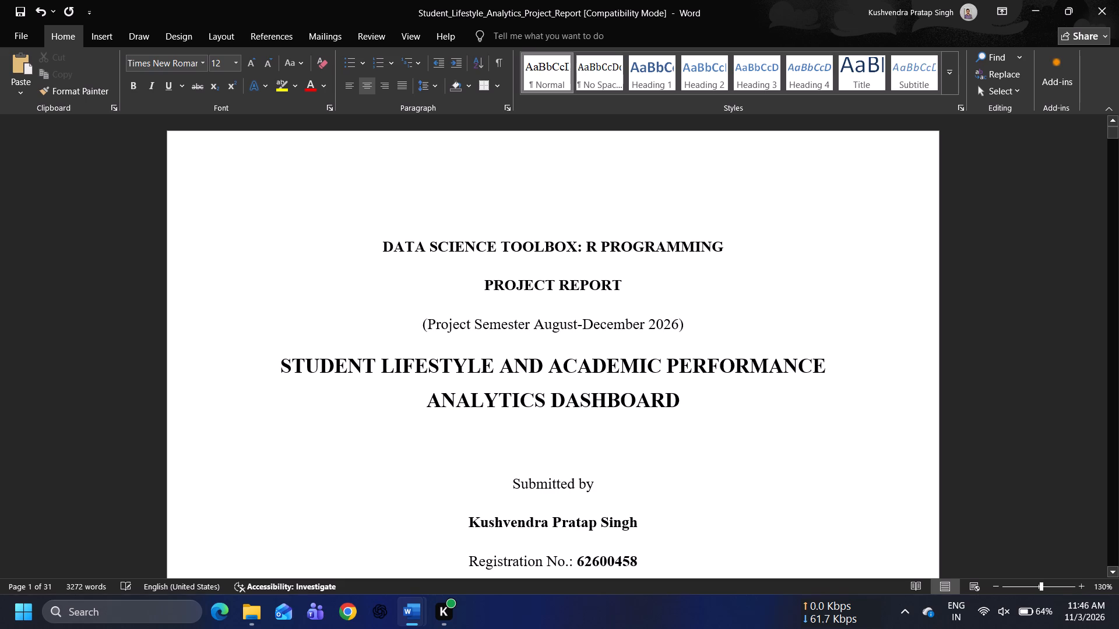
Insert a colon and "Vth," after Project Semester so the line reads "(Project Semester: Vth, August-December 2026)".
left_click(528, 324)
key("shift+colon")
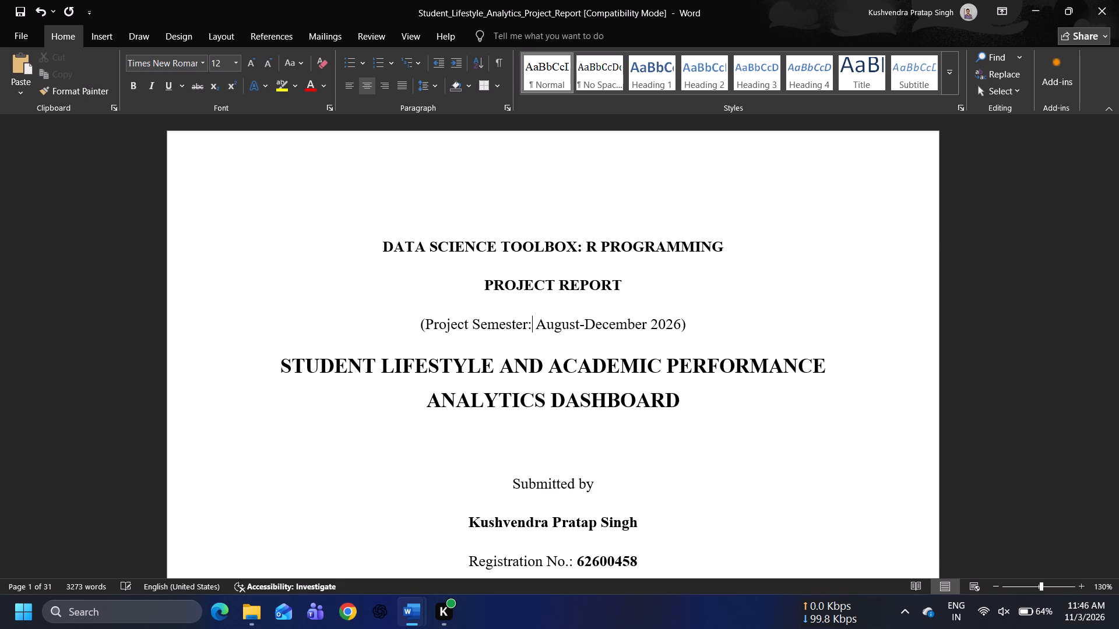
key("space")
type("Vth")
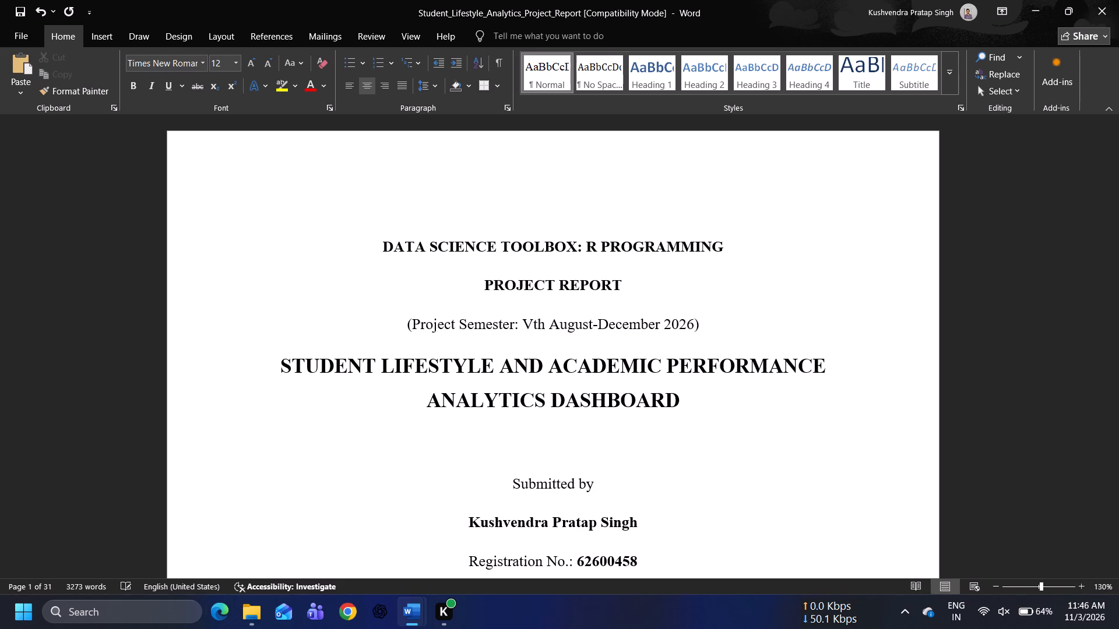
key("Right")
key("minus")
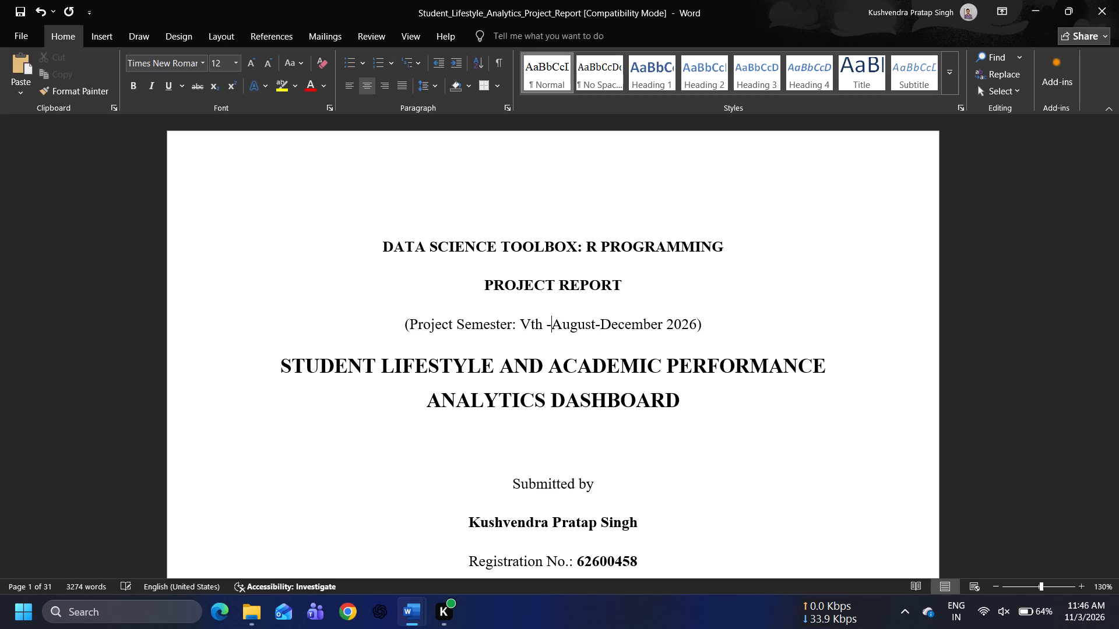
key("BackSpace")
key("BackSpace")
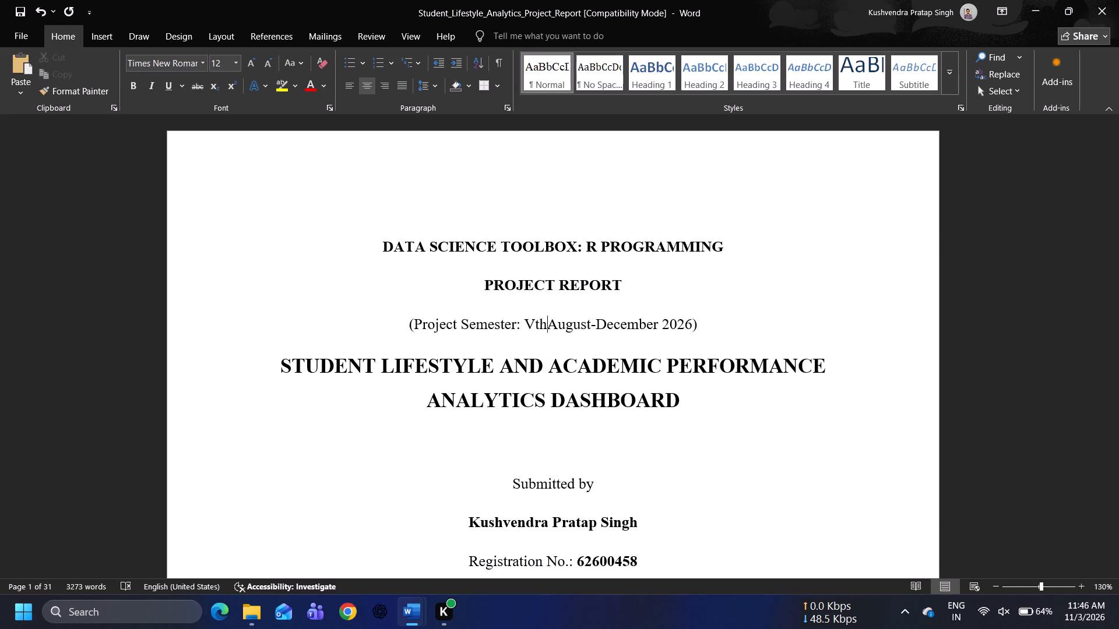
key("space")
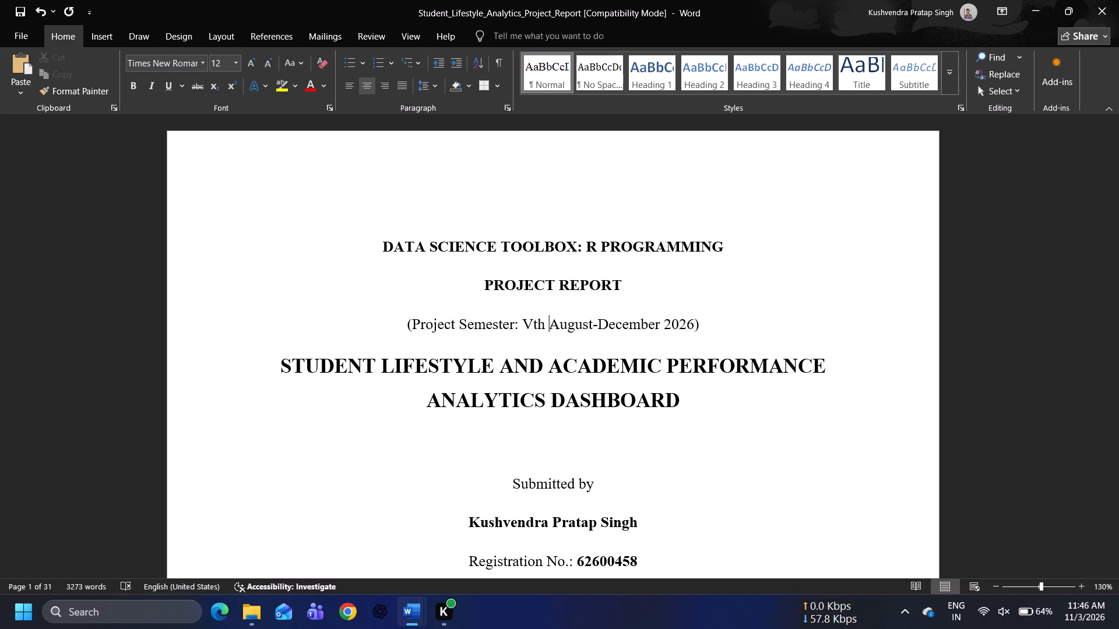
key("BackSpace")
key("comma")
key("space")
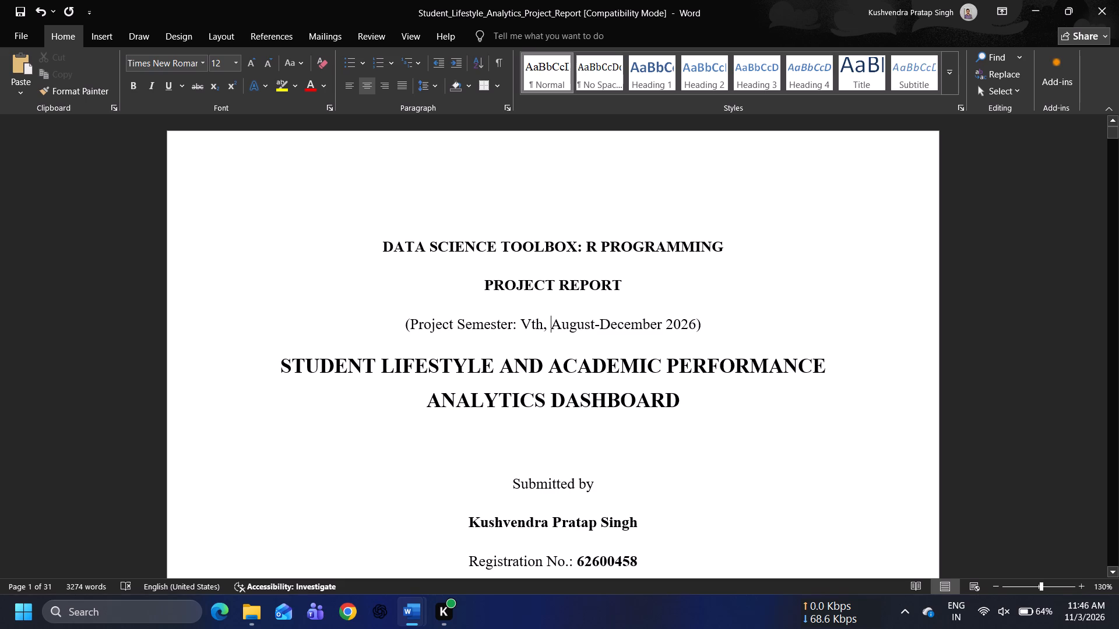
Review the rest of the title page and the Certificate page for content and layout.
left_click(743, 331)
scroll(743, 331, "down", 2)
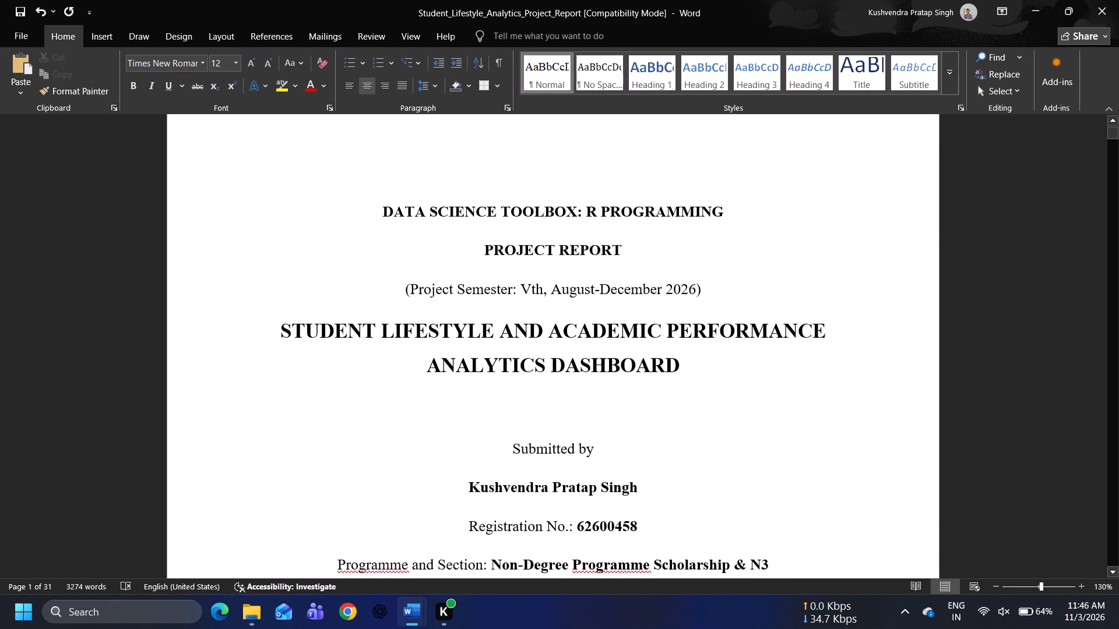
scroll(743, 331, "down", 8)
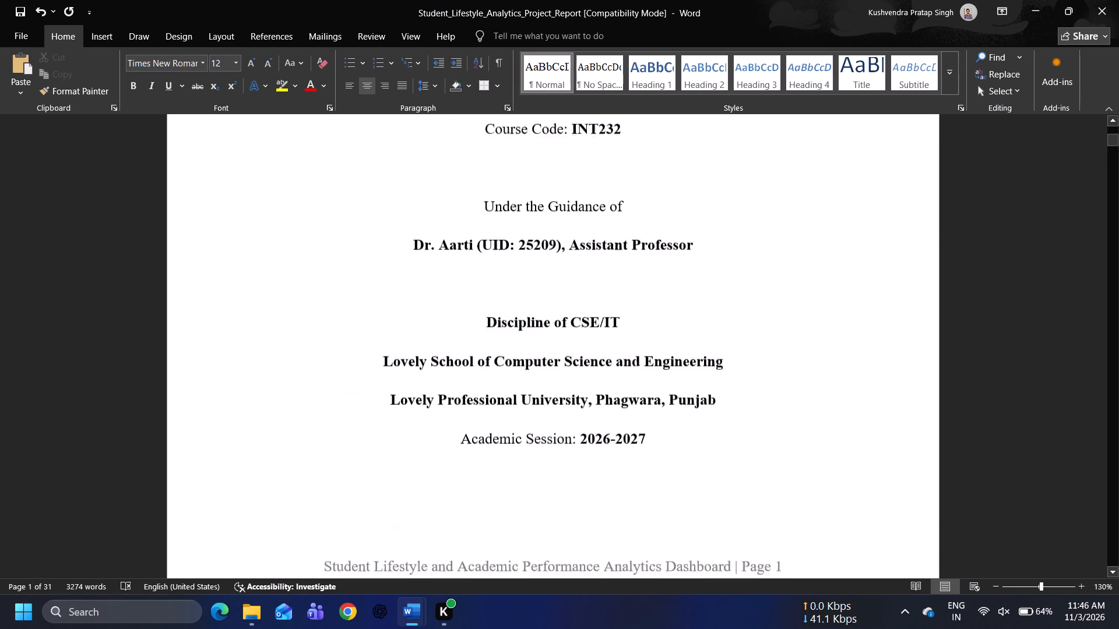
scroll(743, 331, "down", 6)
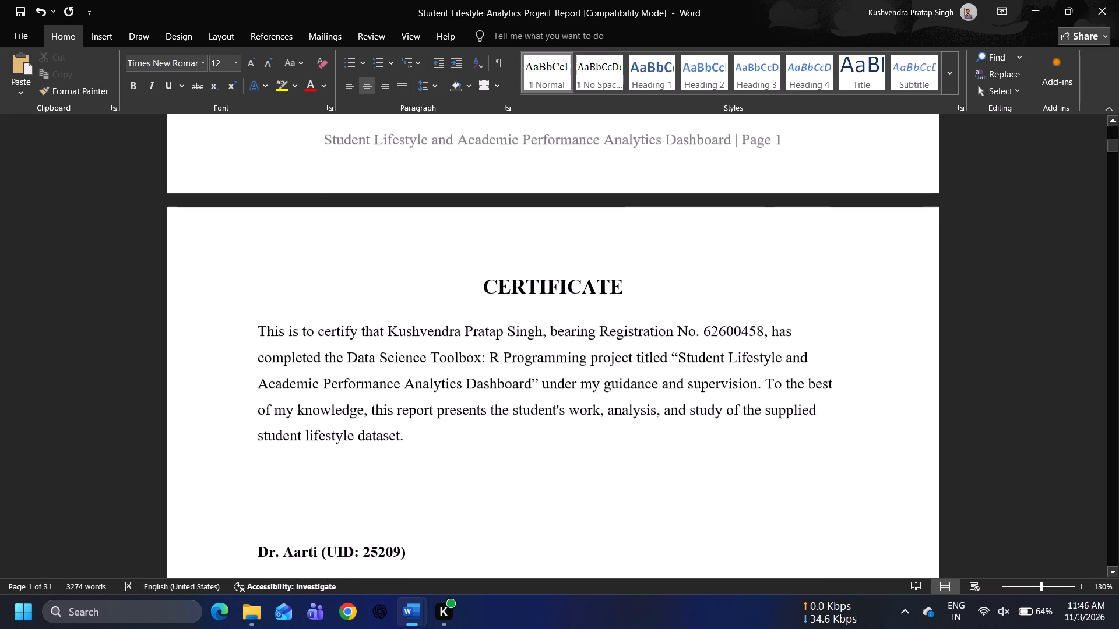
scroll(743, 331, "down", 6)
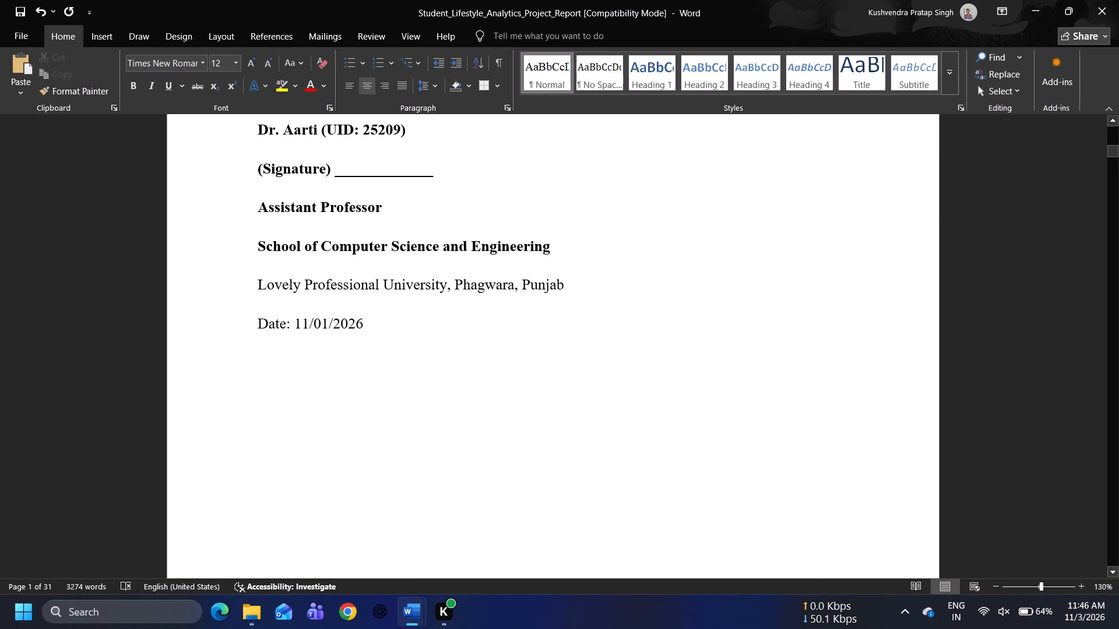
scroll(743, 331, "down", 8)
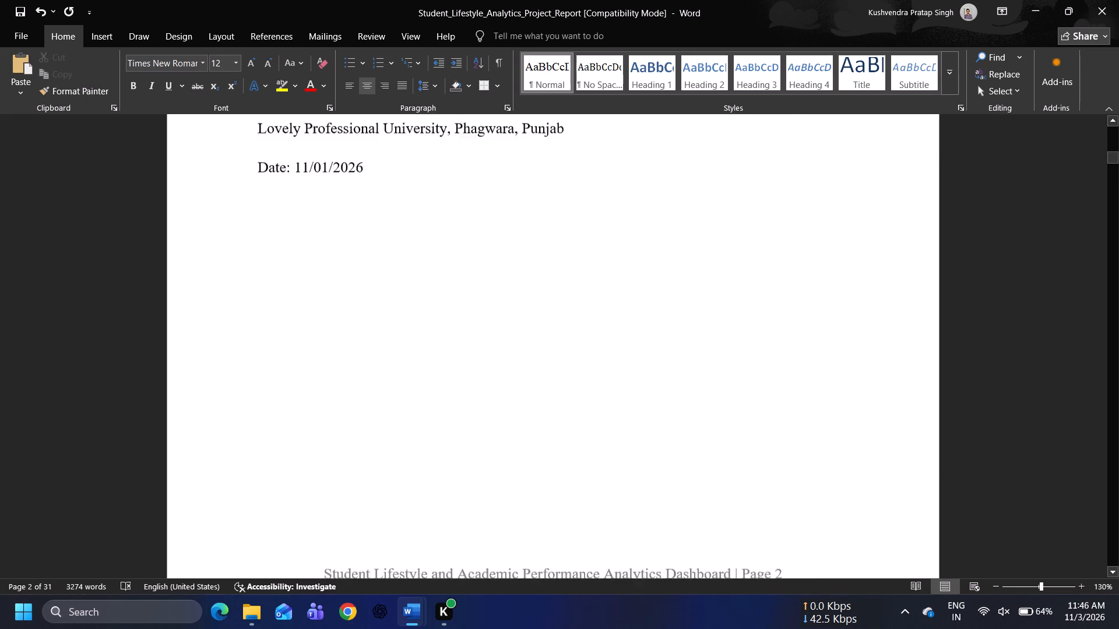
Examine the Declaration and Acknowledgement pages for heading and text formatting.
scroll(743, 331, "down", 6)
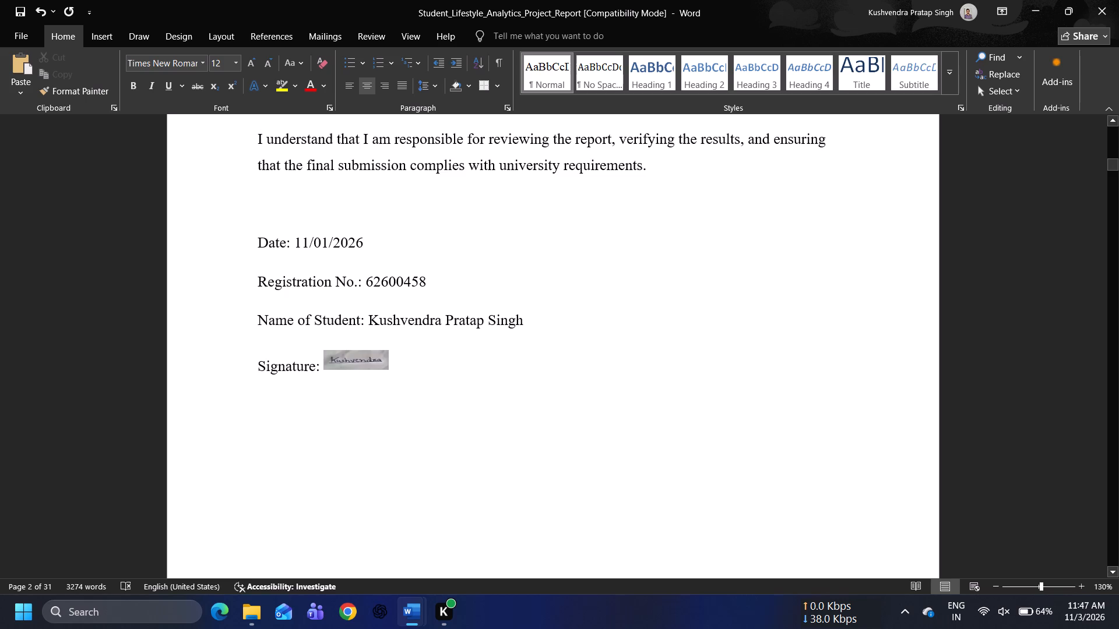
scroll(743, 331, "up", 5)
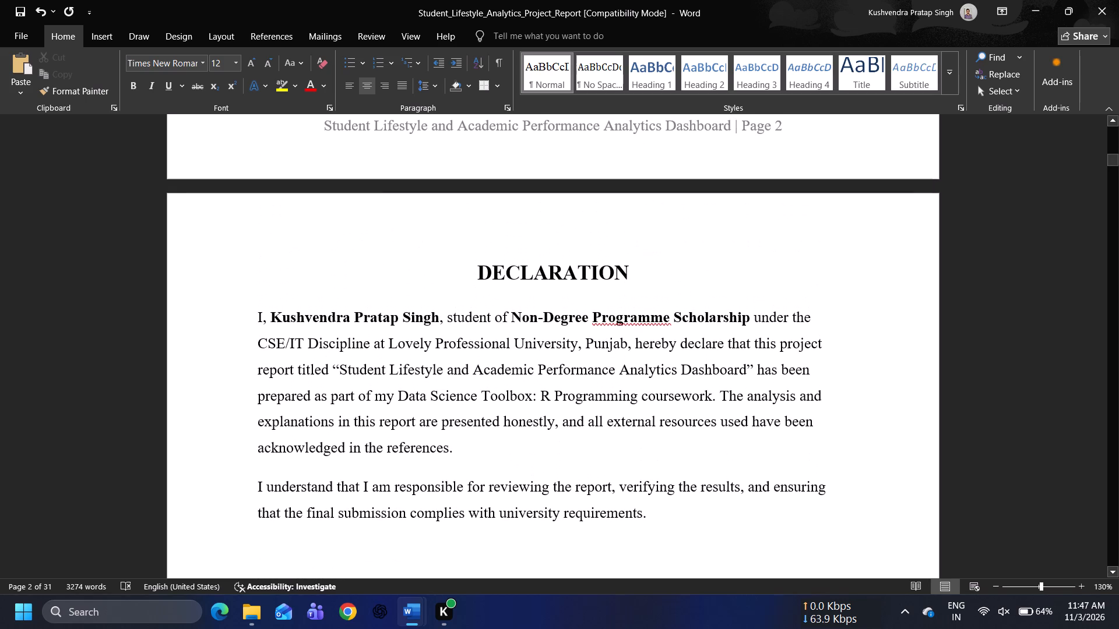
scroll(743, 331, "down", 7)
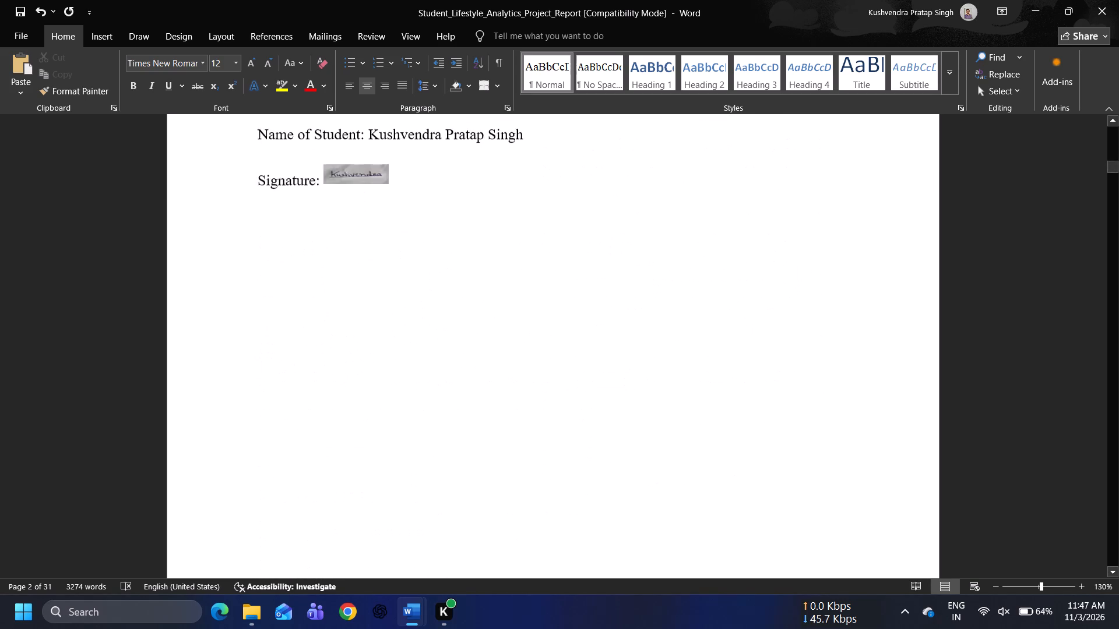
scroll(743, 331, "down", 15)
scroll(743, 331, "up", 8)
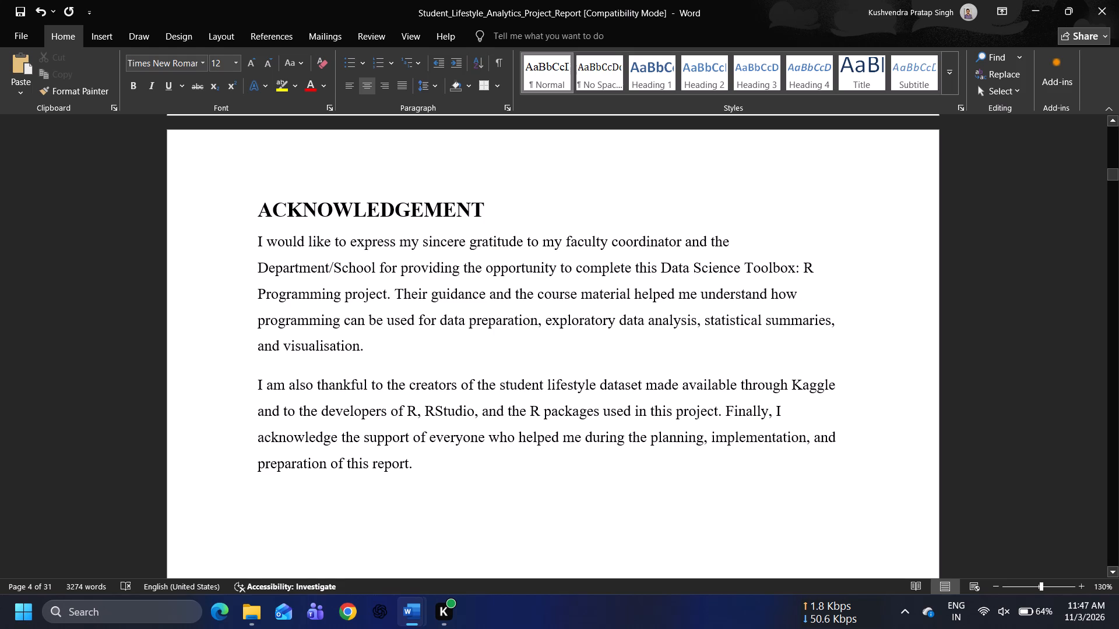
scroll(743, 331, "down", 3)
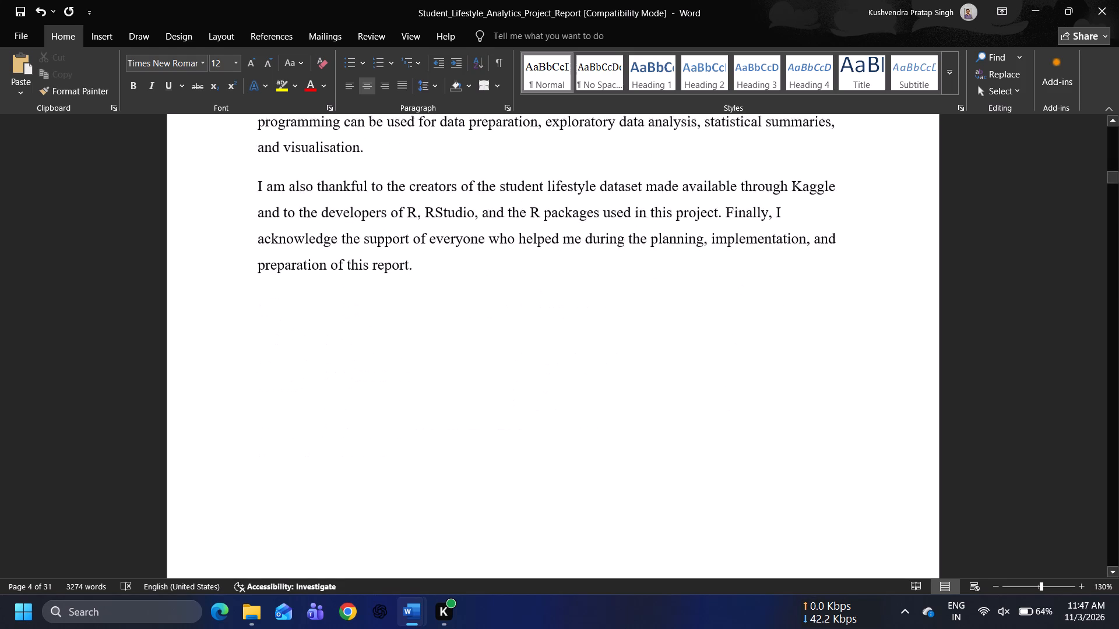
scroll(743, 331, "down", 5)
scroll(743, 331, "up", 12)
scroll(743, 331, "down", 3)
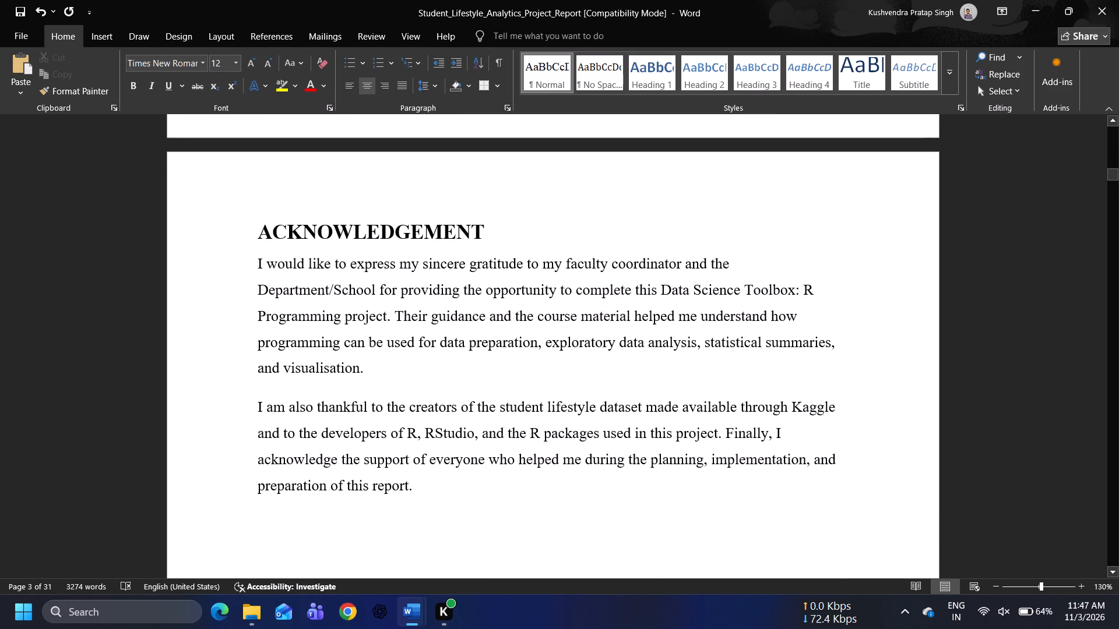
Look through the Table of Contents and the List of Tables for consistent formatting.
scroll(743, 331, "down", 10)
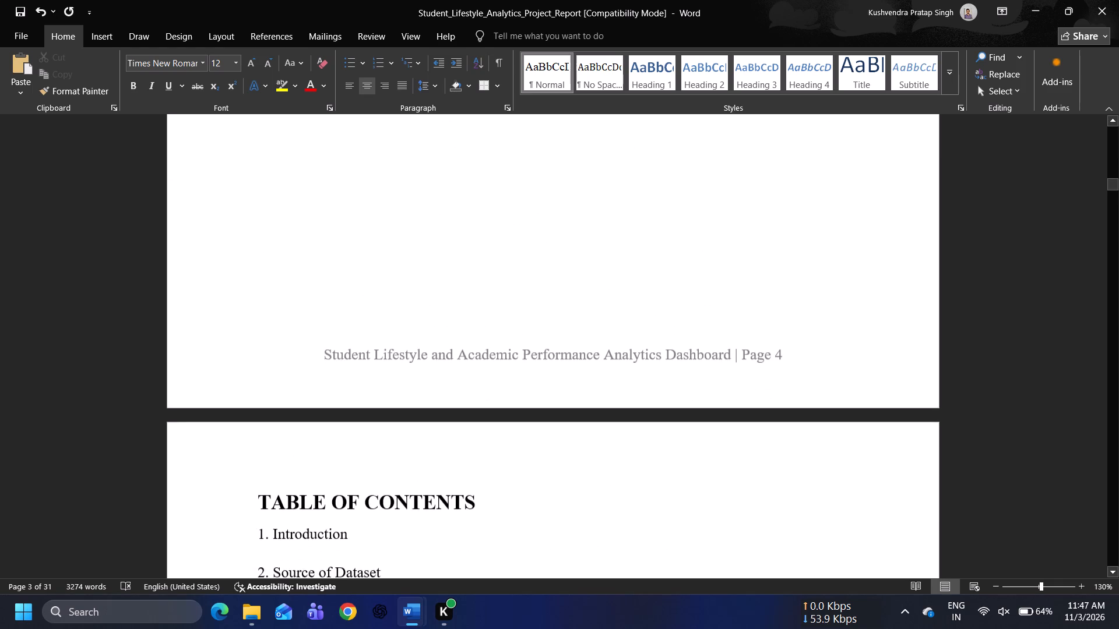
scroll(743, 331, "down", 7)
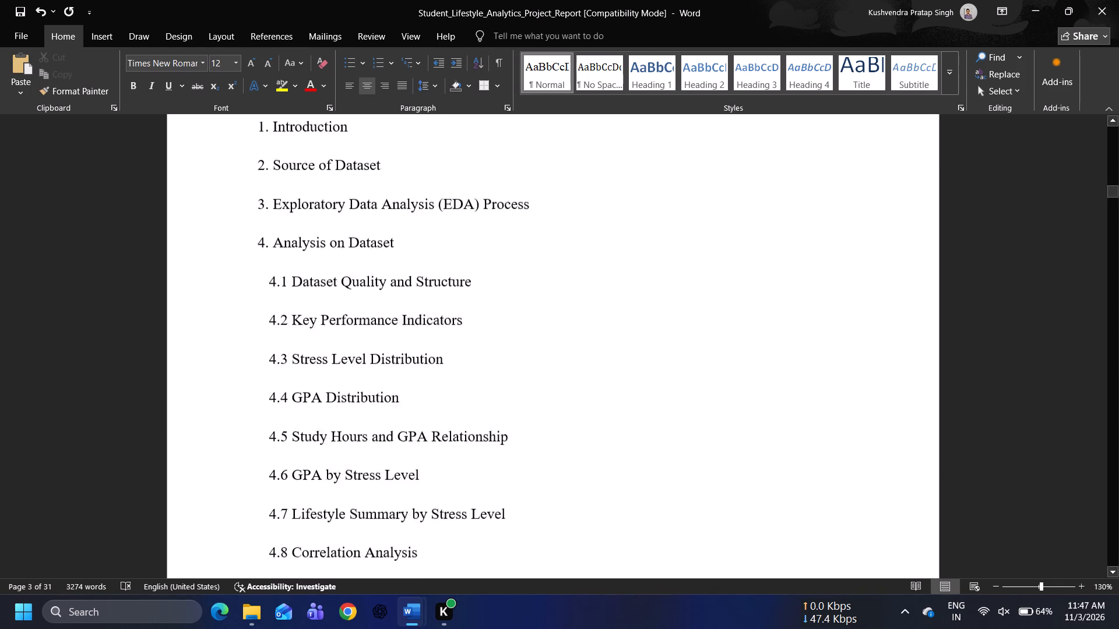
scroll(743, 331, "down", 1)
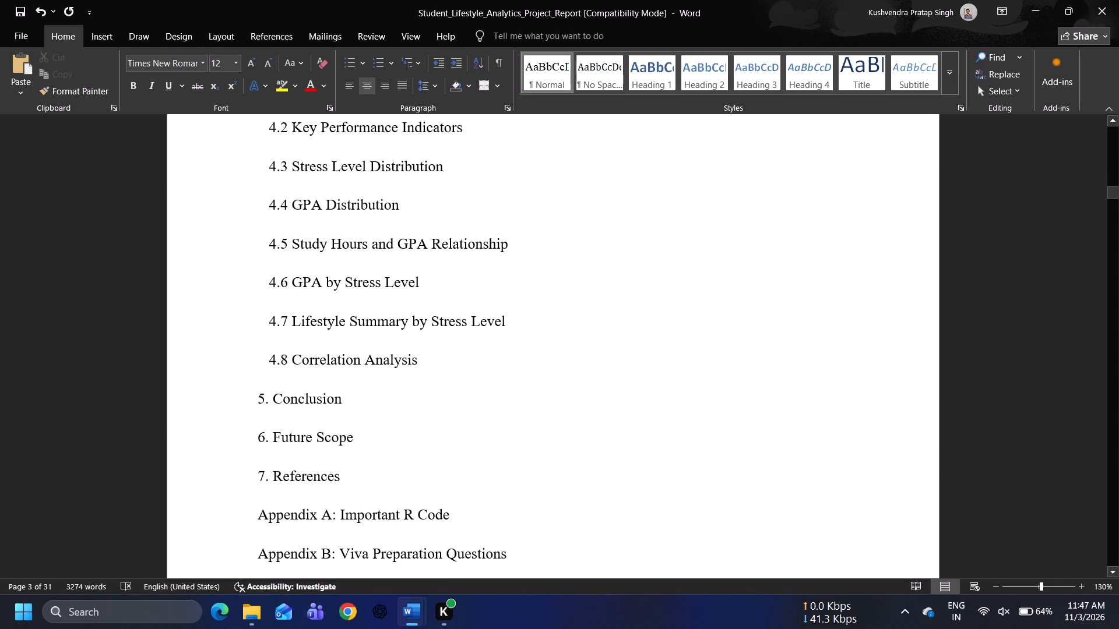
scroll(743, 331, "down", 12)
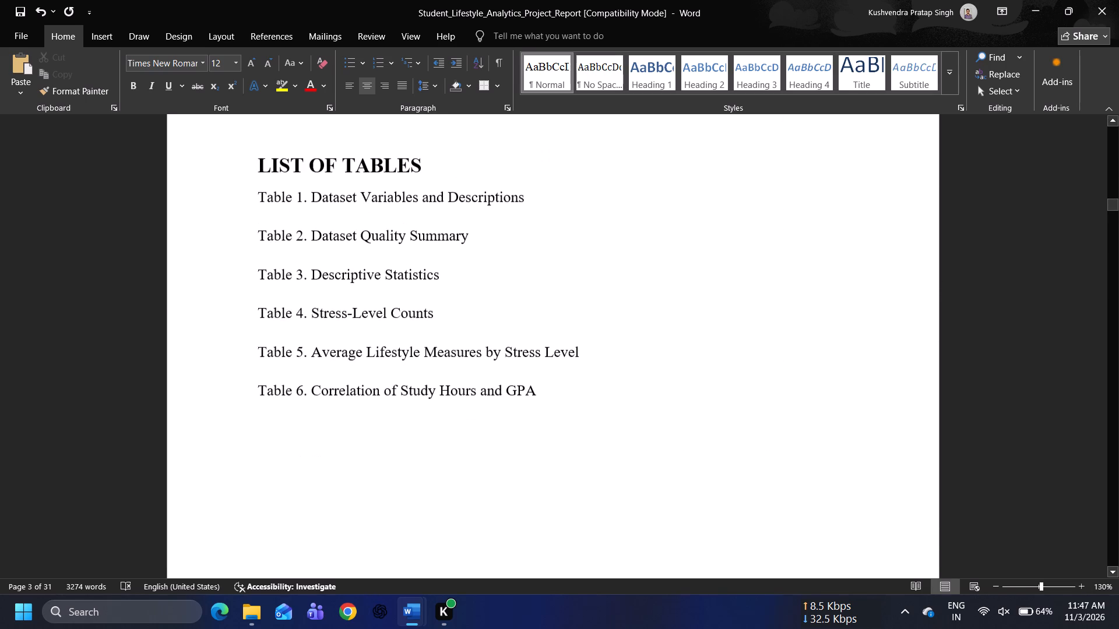
Review the introduction chapter's subsections, including the problem statement, objectives, scope and tools table.
scroll(743, 331, "down", 17)
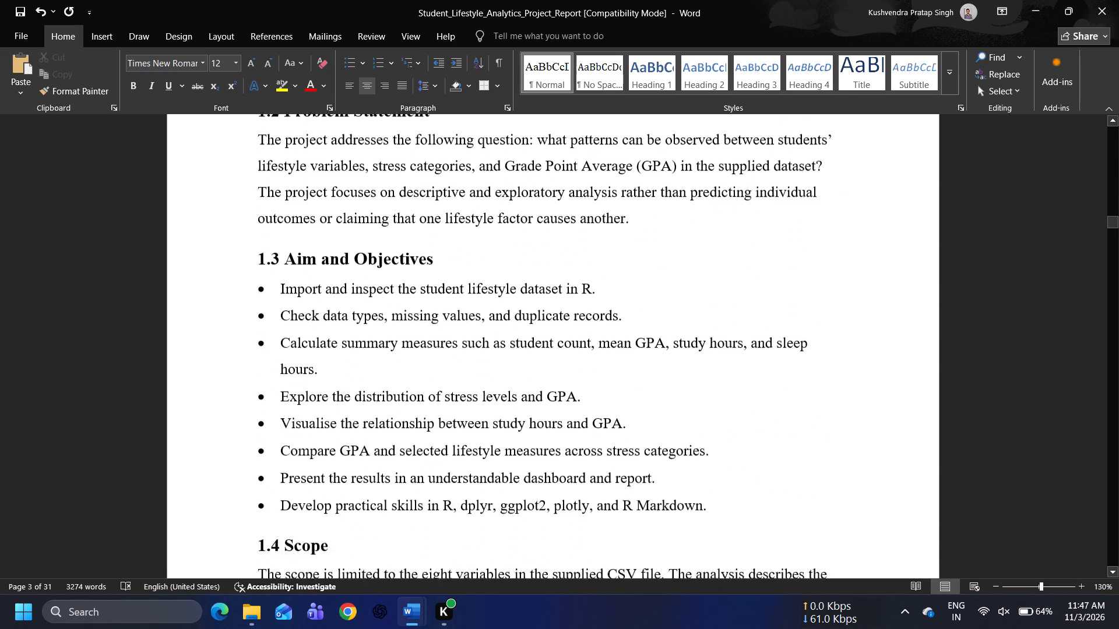
scroll(743, 331, "down", 11)
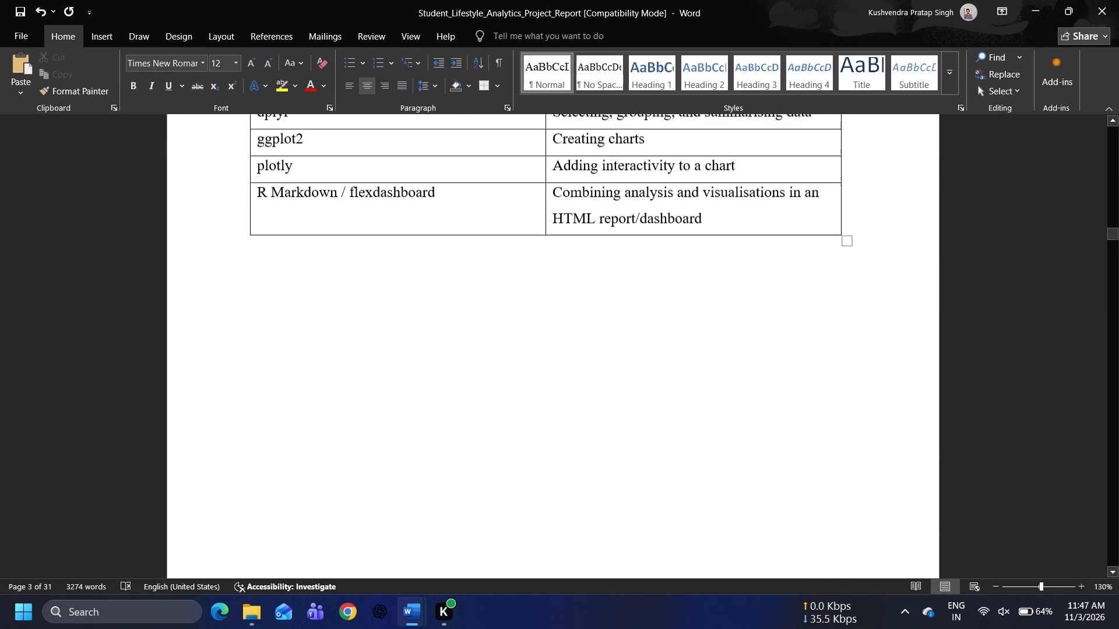
scroll(743, 331, "down", 7)
Check the heading formatting in chapter 2, Source of Dataset, and in the workflow and data quality sections of chapter 3.
scroll(743, 331, "down", 3)
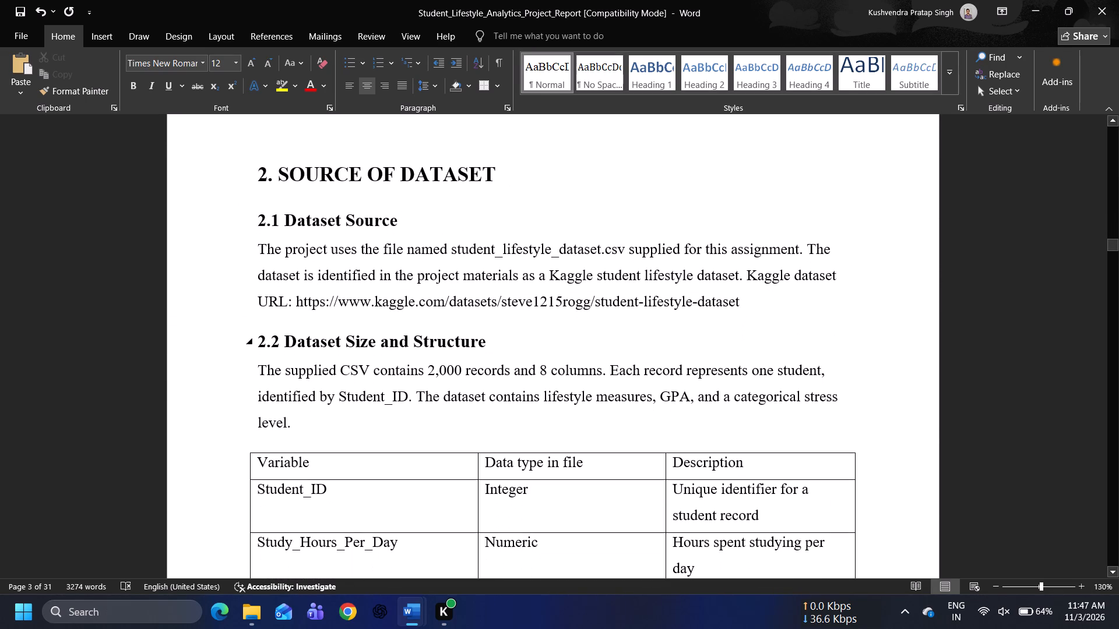
scroll(743, 331, "down", 11)
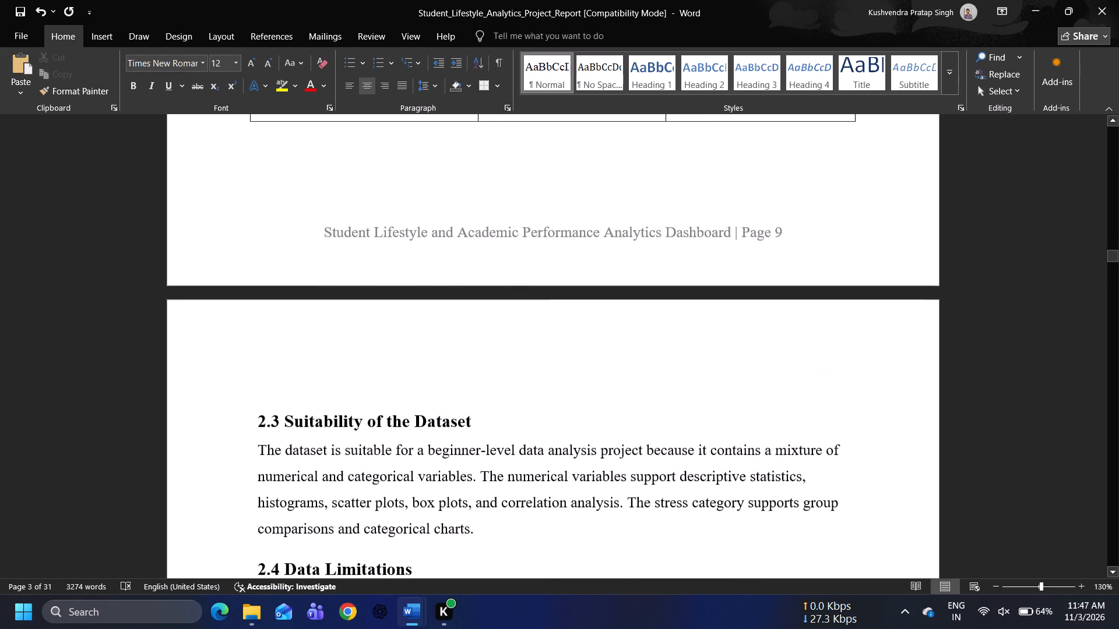
scroll(743, 331, "down", 10)
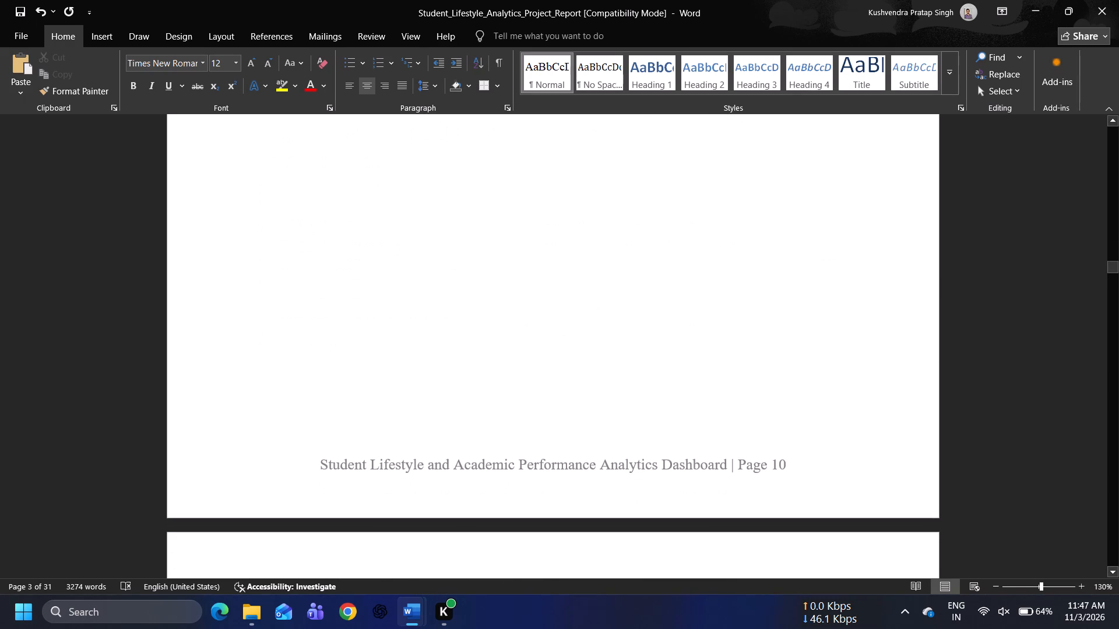
scroll(743, 331, "down", 7)
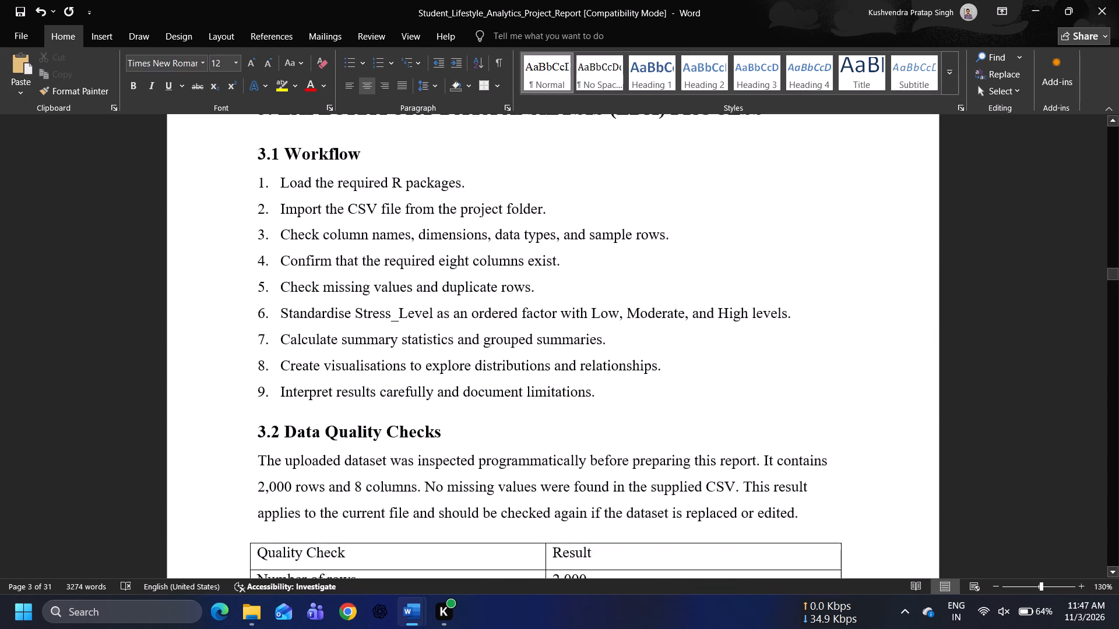
scroll(743, 331, "down", 4)
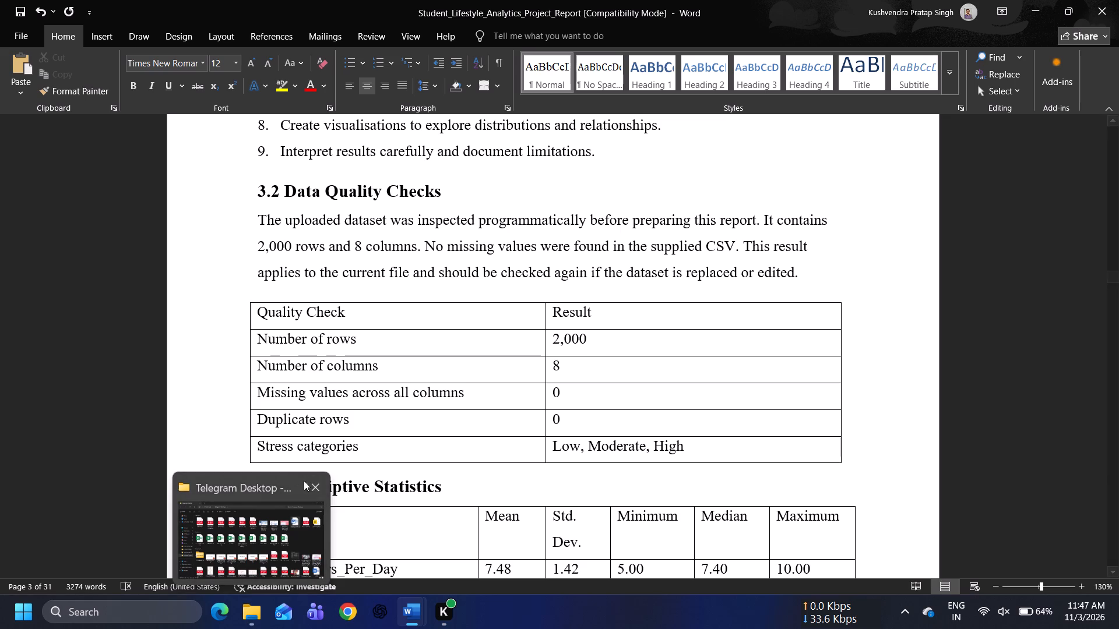
Close the Telegram Desktop folder window.
left_click(308, 489)
Change the "i. Introduction" heading under 4.1 Dataset Quality and Structure to the Times New Roman font.
scroll(308, 489, "down", 4)
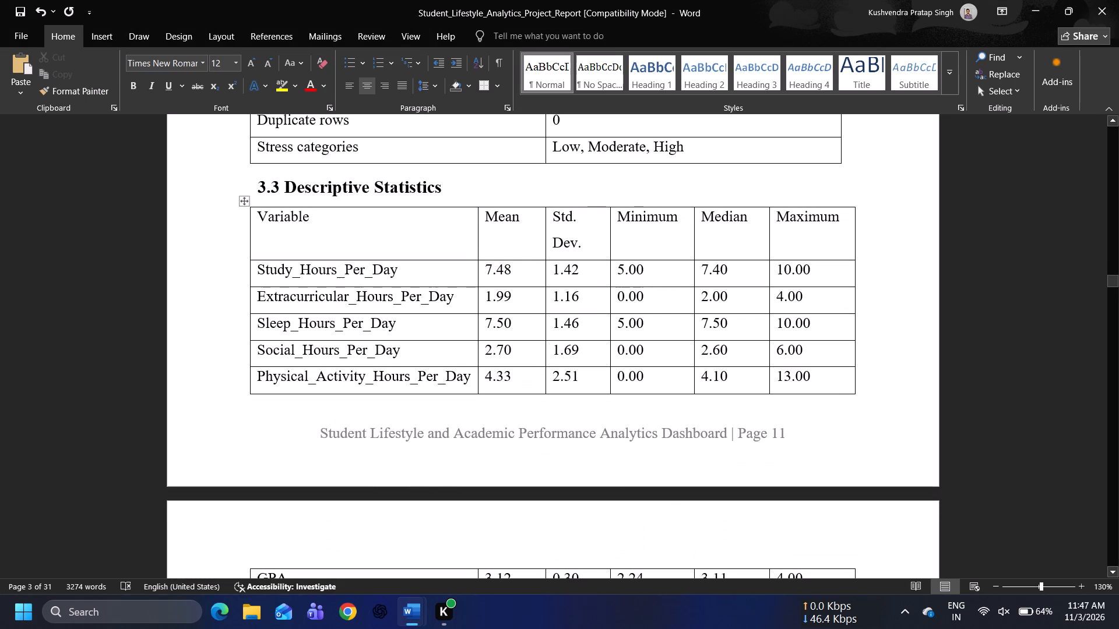
scroll(308, 489, "down", 6)
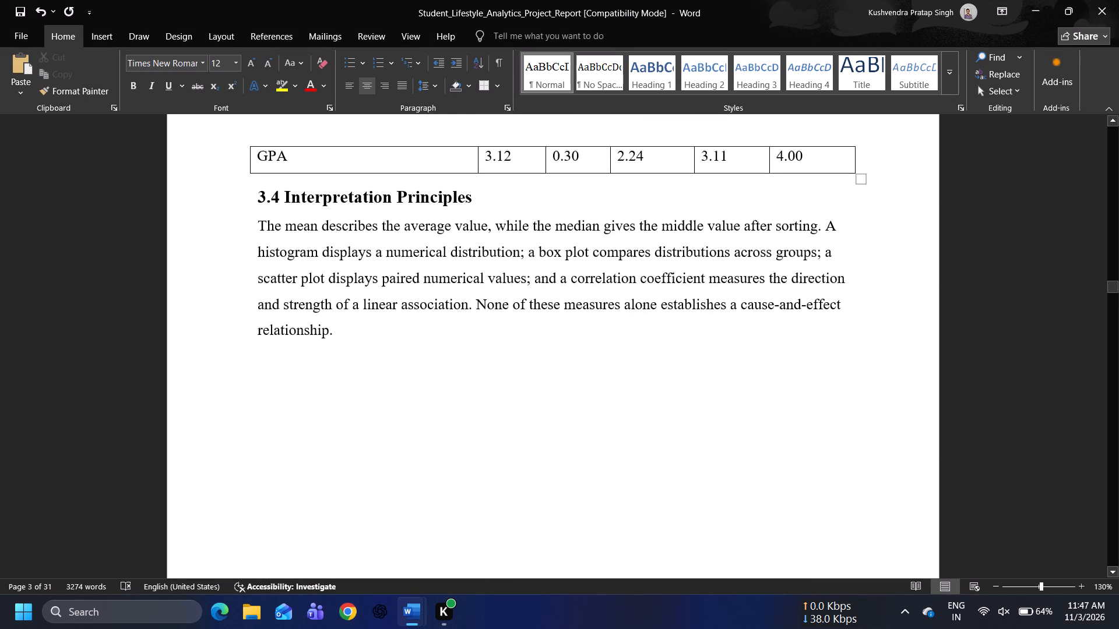
scroll(308, 489, "down", 13)
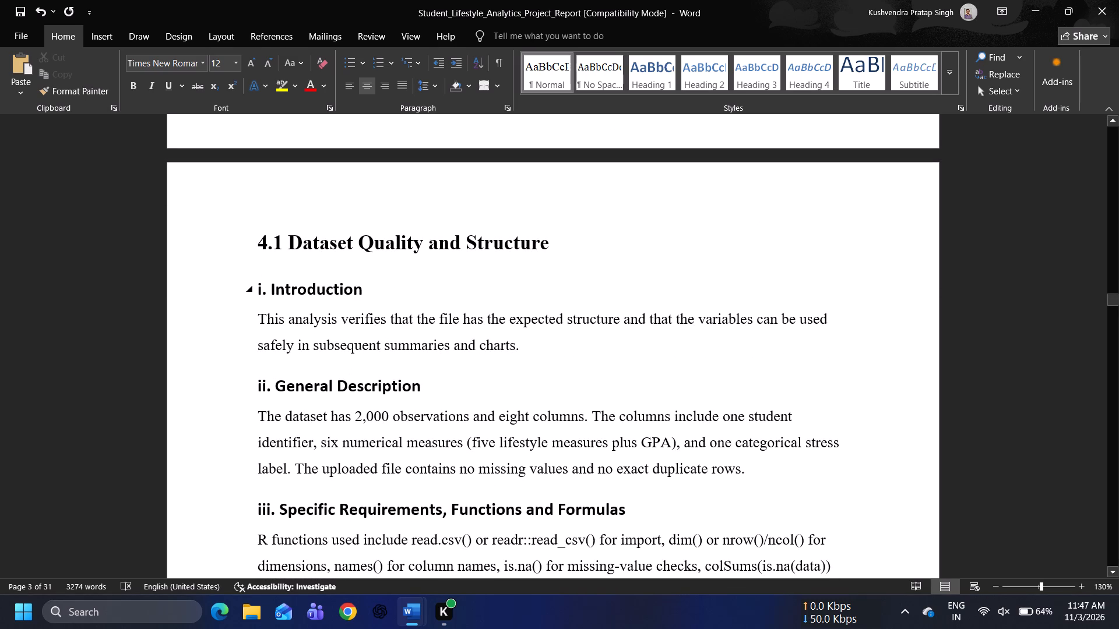
triple_click(315, 292)
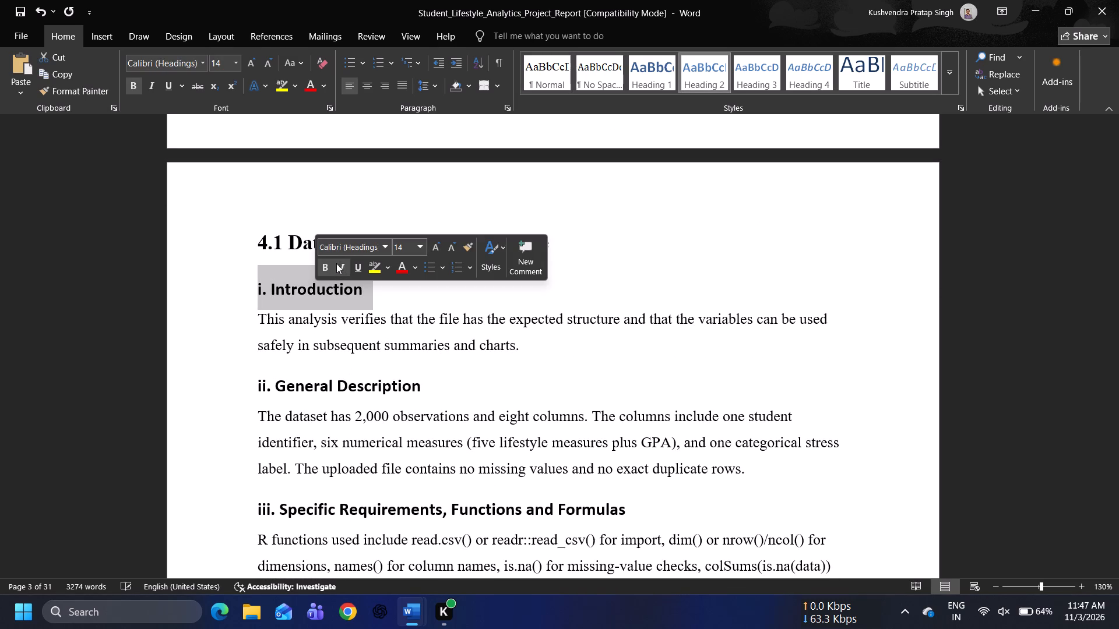
left_click(386, 250)
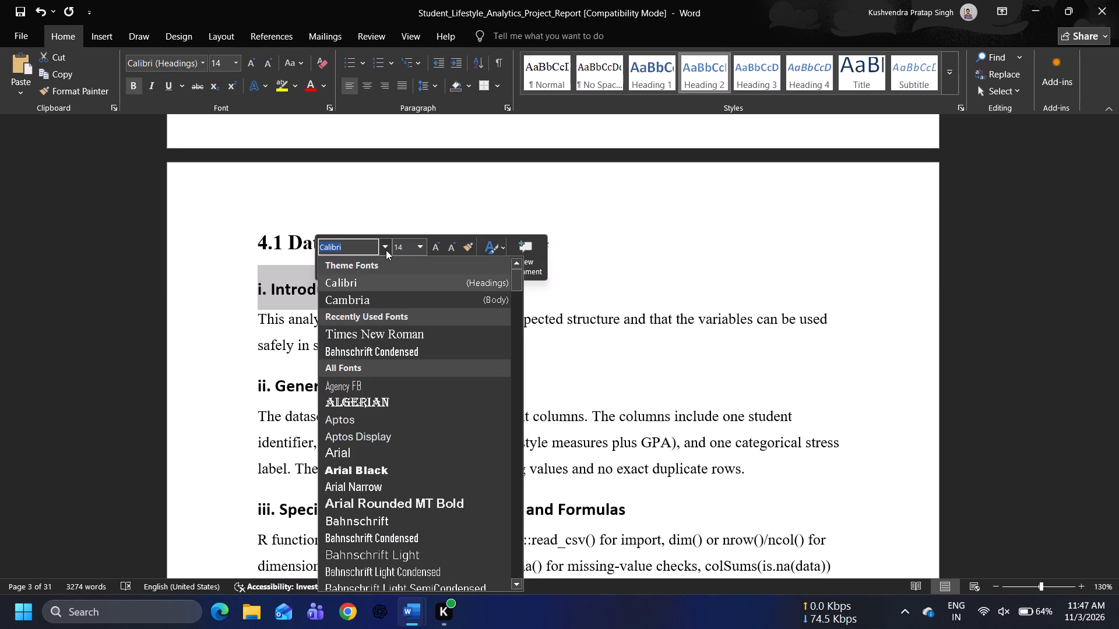
left_click(361, 329)
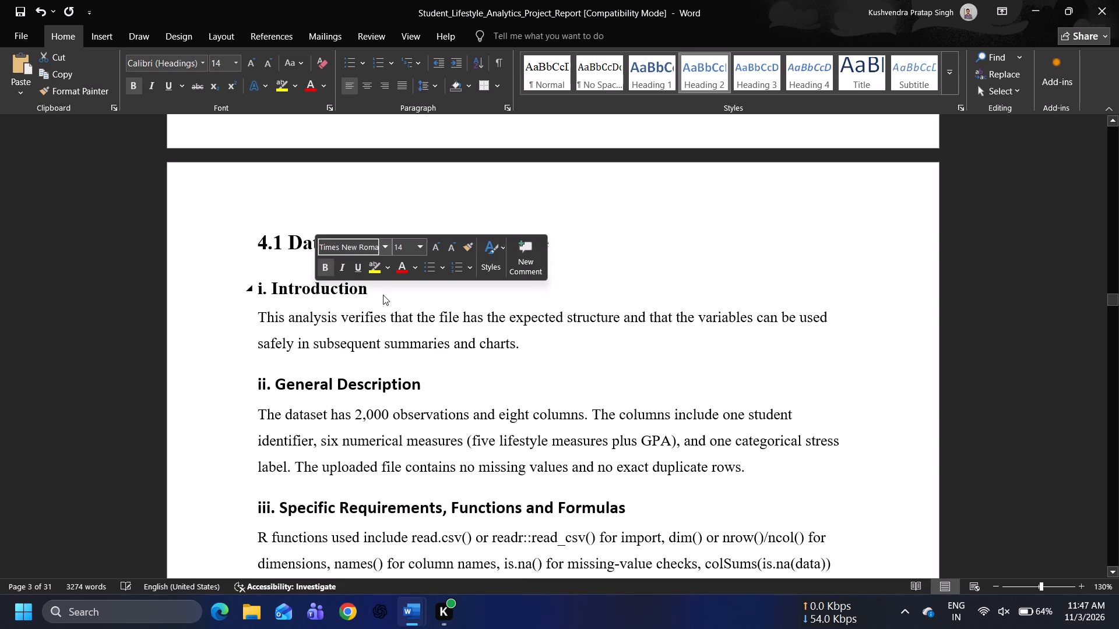
left_click(384, 294)
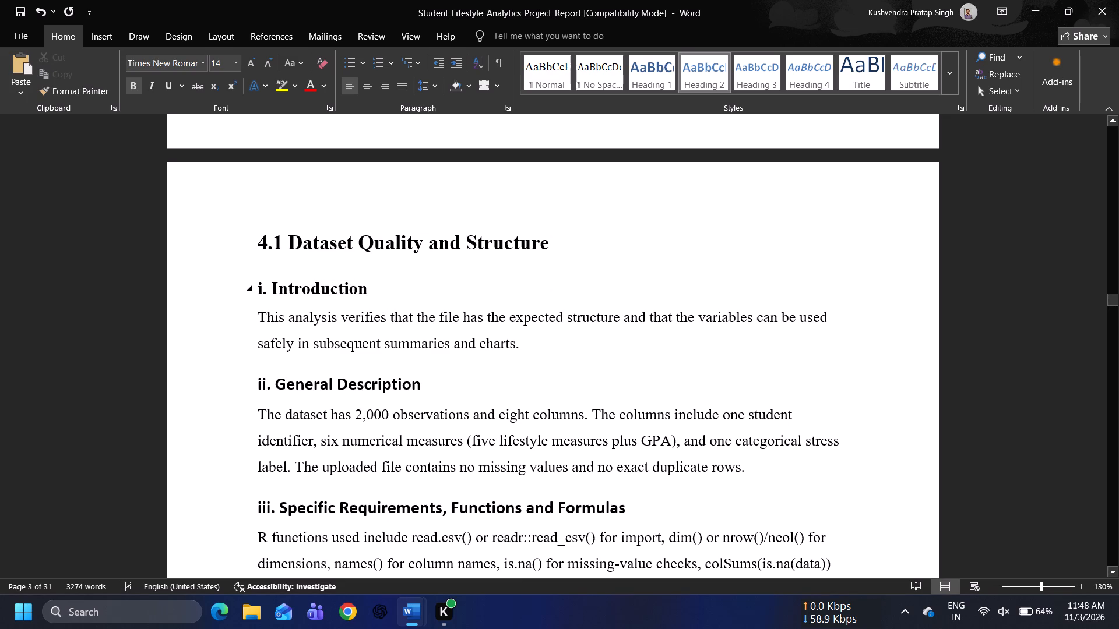
Change the "ii. General Description" heading in section 4.1 to the Times New Roman font.
triple_click(305, 382)
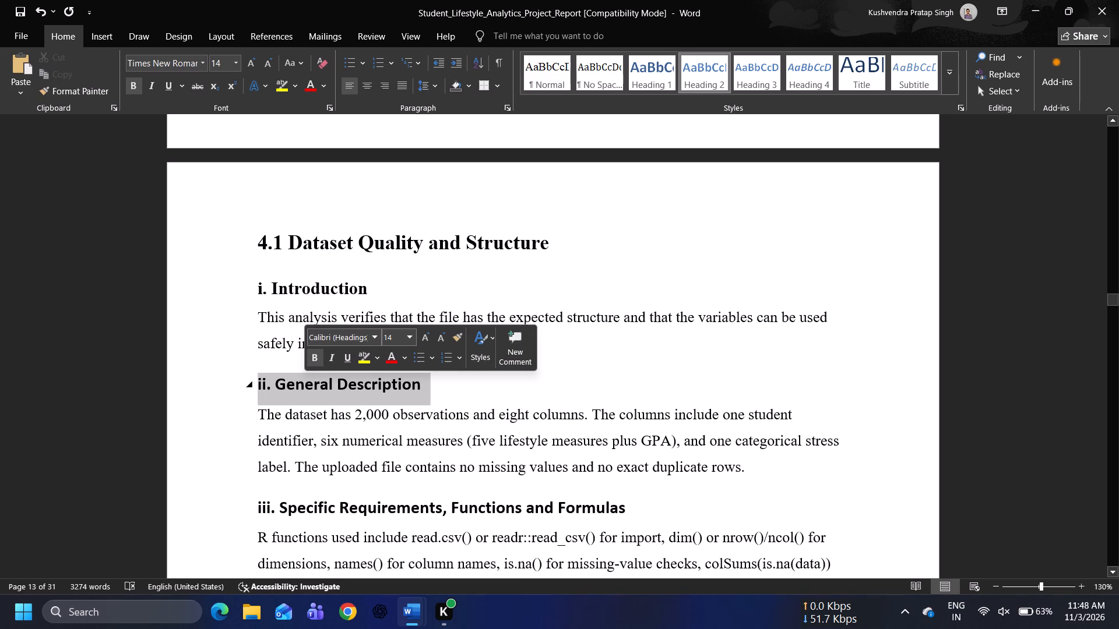
left_click(371, 334)
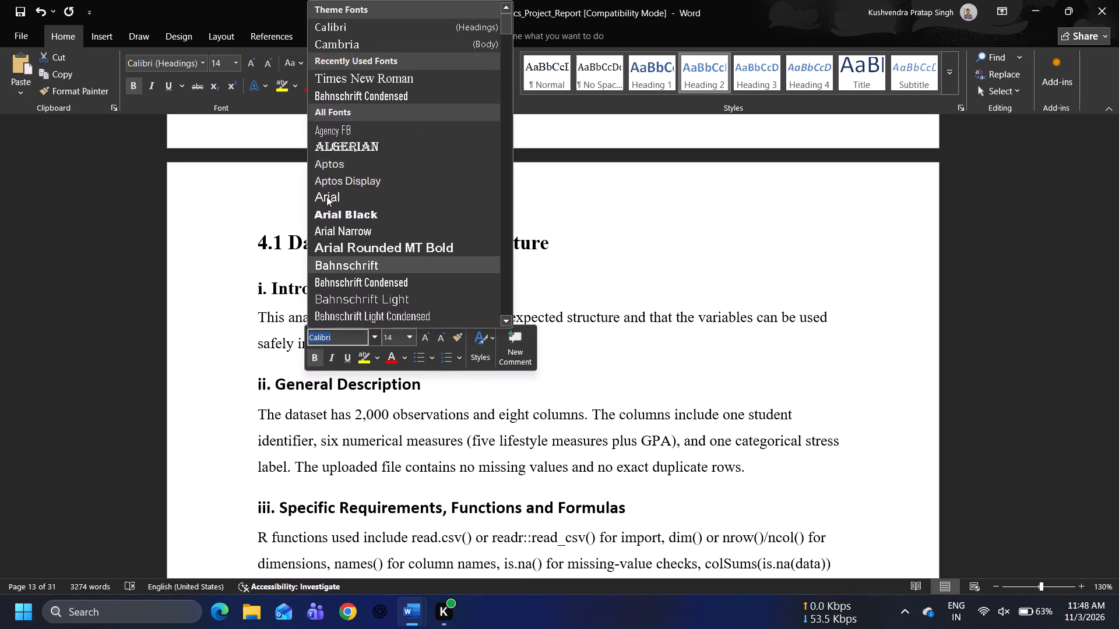
left_click(367, 76)
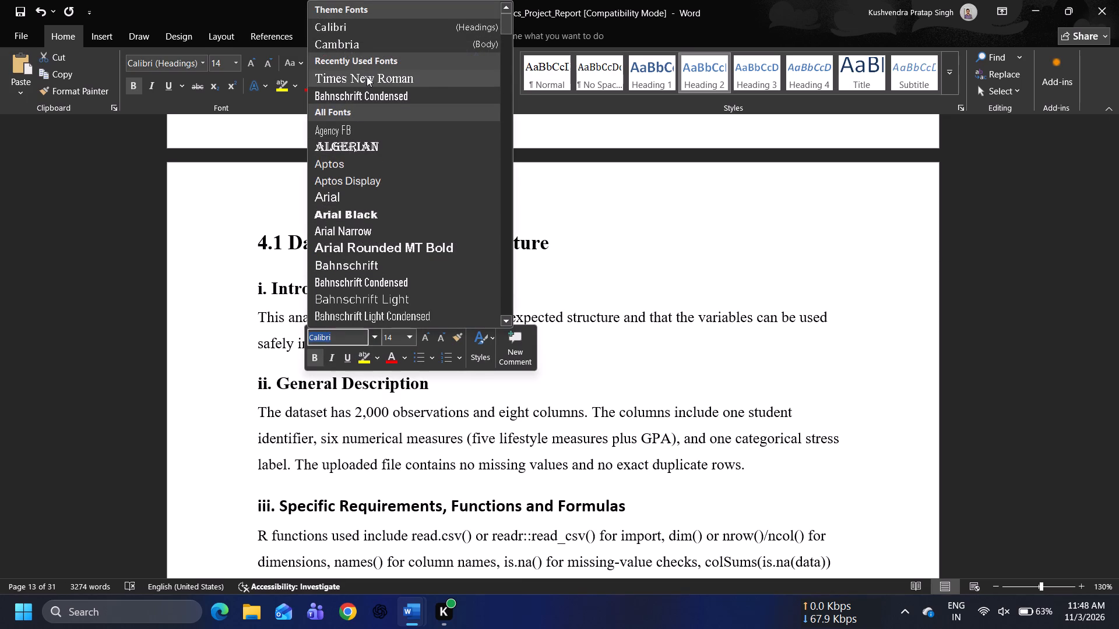
left_click(495, 386)
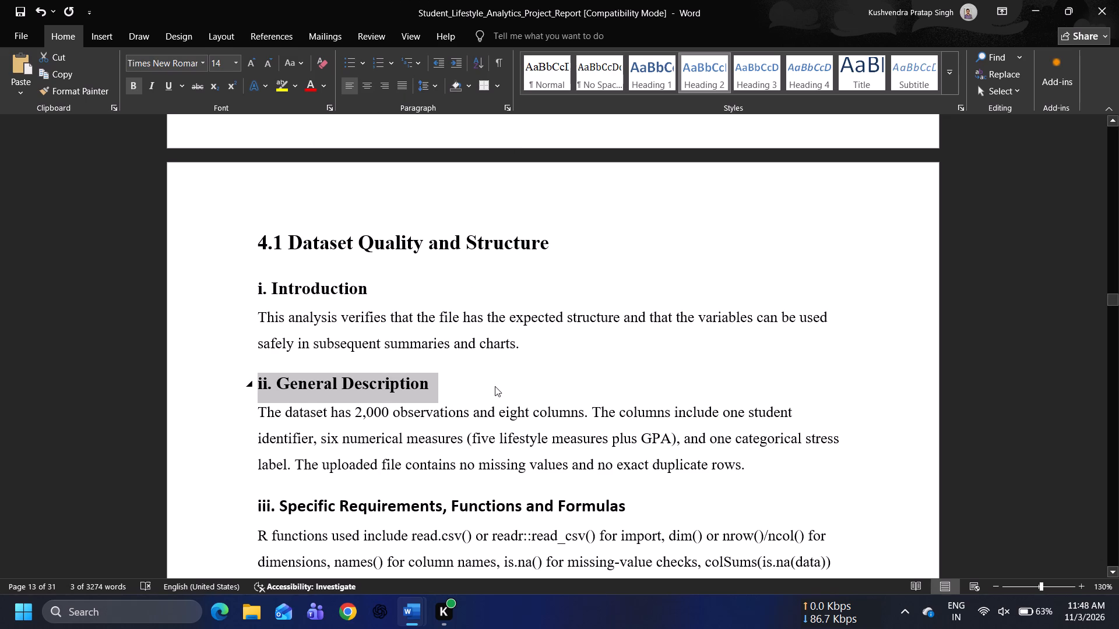
scroll(495, 386, "down", 3)
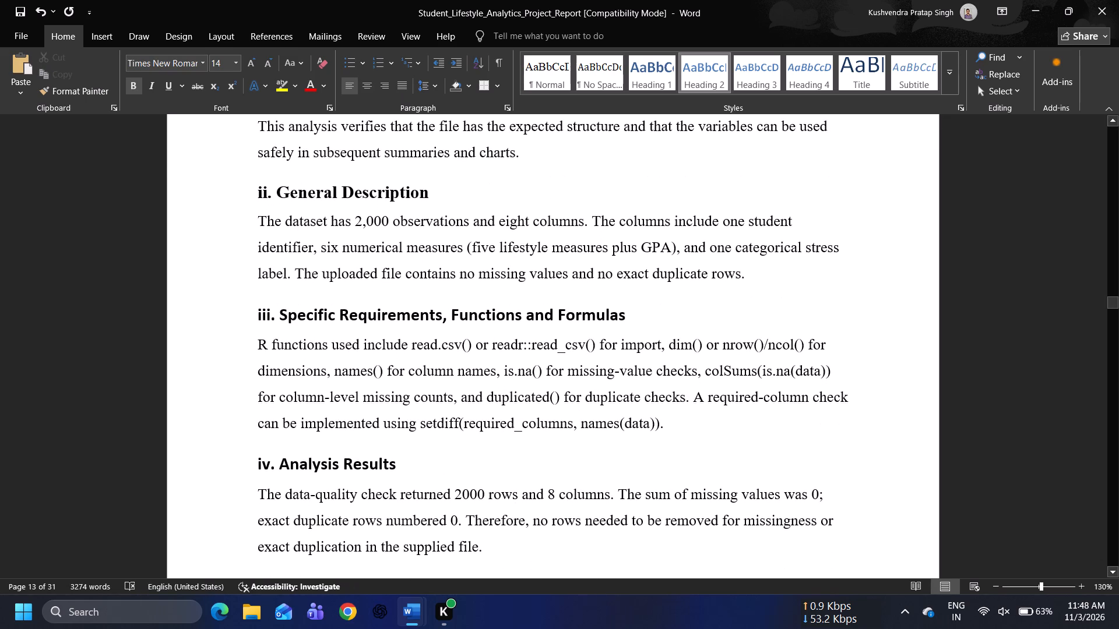
Change the "iii. Specific Requirements, Functions and Formulas" heading in section 4.1 to the Times New Roman font.
triple_click(347, 313)
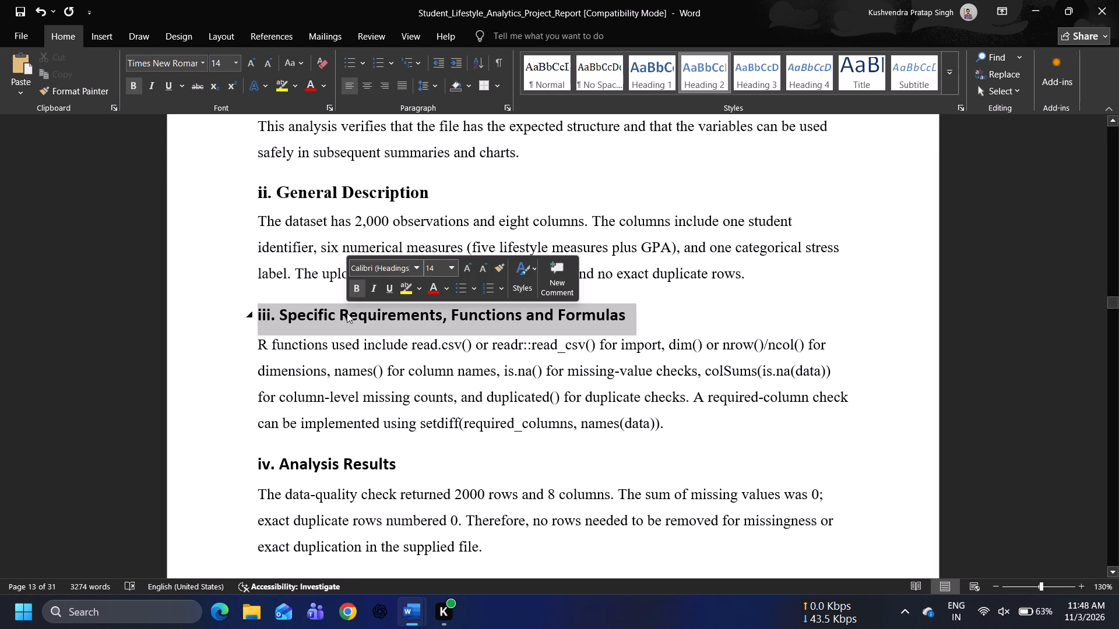
left_click(413, 271)
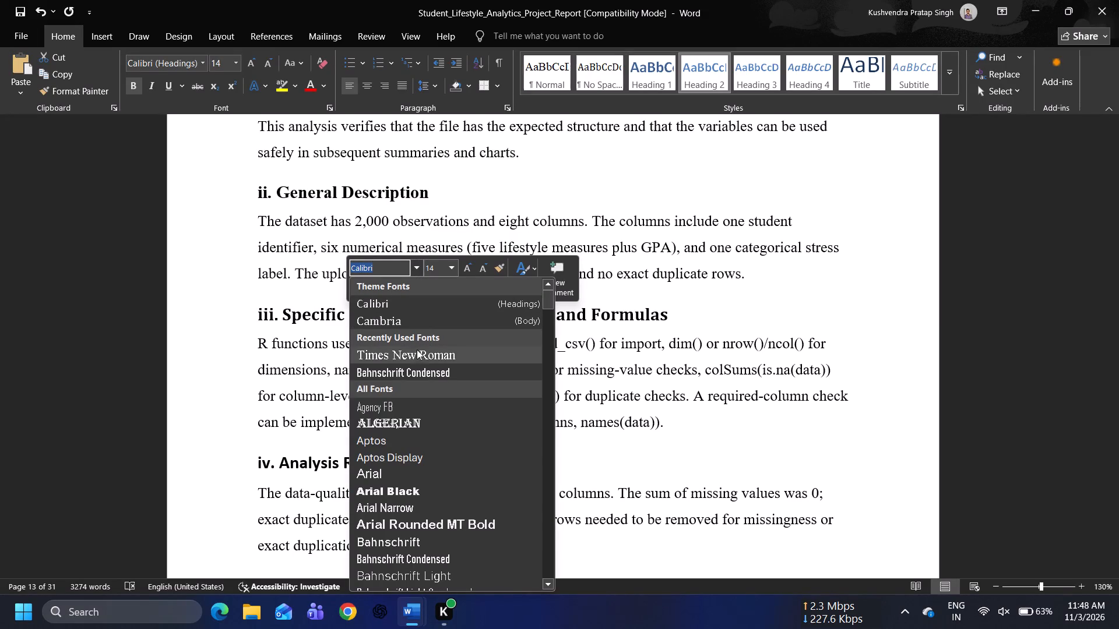
left_click(417, 354)
Change the "iv. Analysis Results" heading in section 4.1 to the Times New Roman font.
scroll(417, 354, "down", 1)
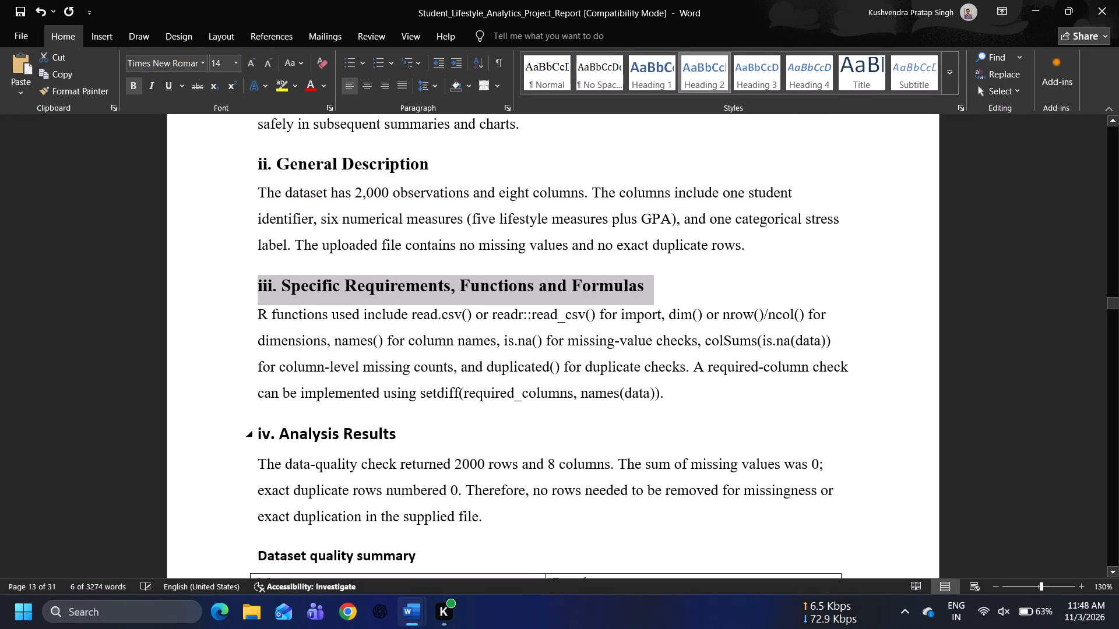
triple_click(333, 436)
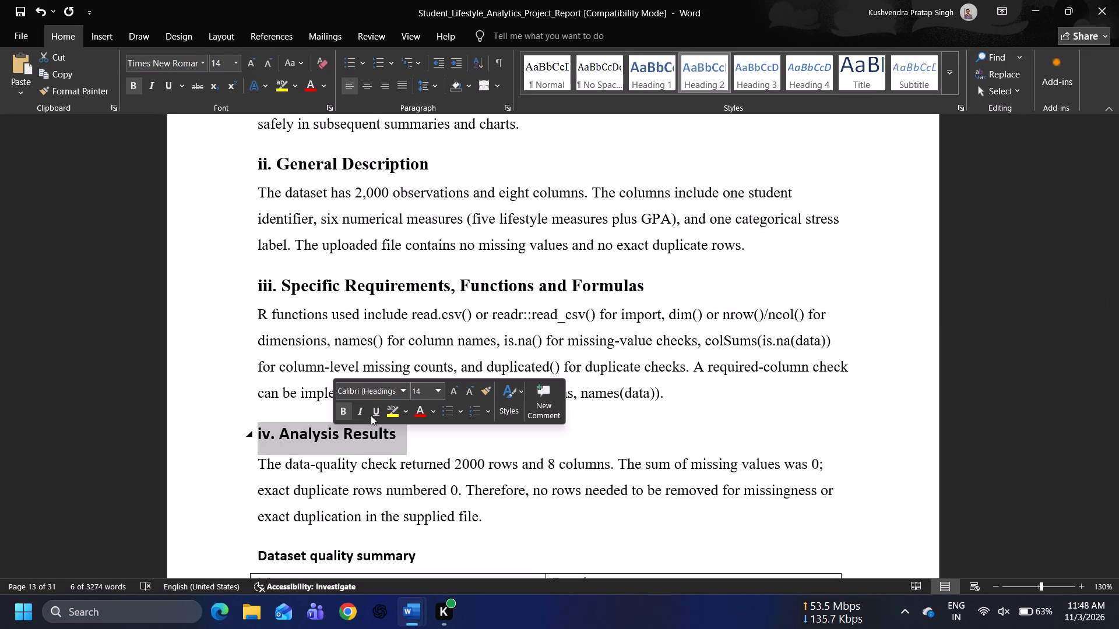
left_click(399, 391)
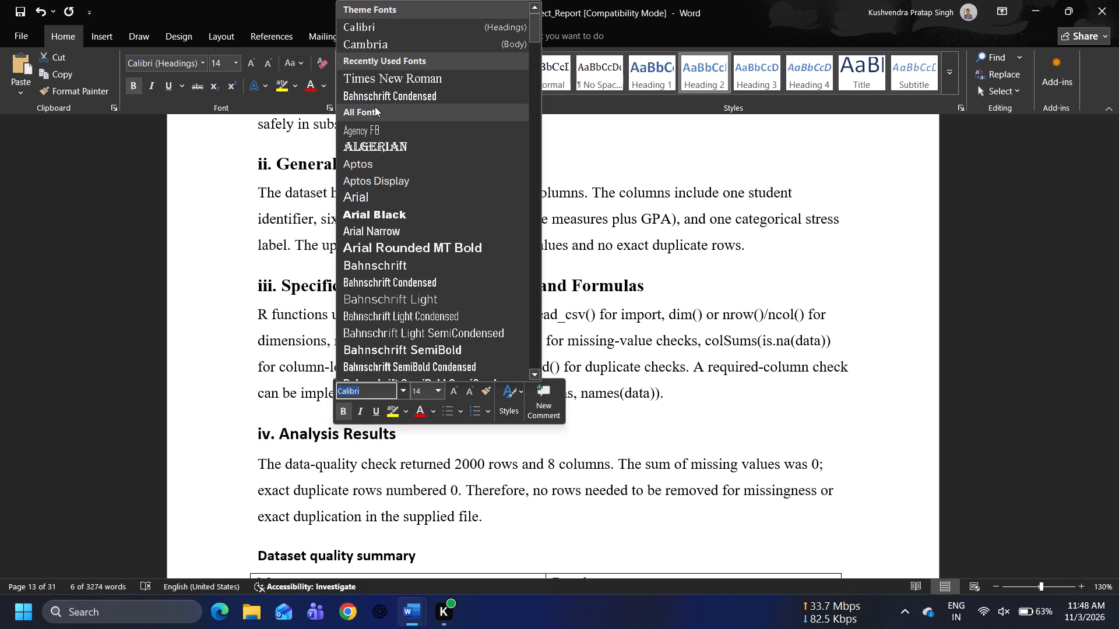
left_click(385, 82)
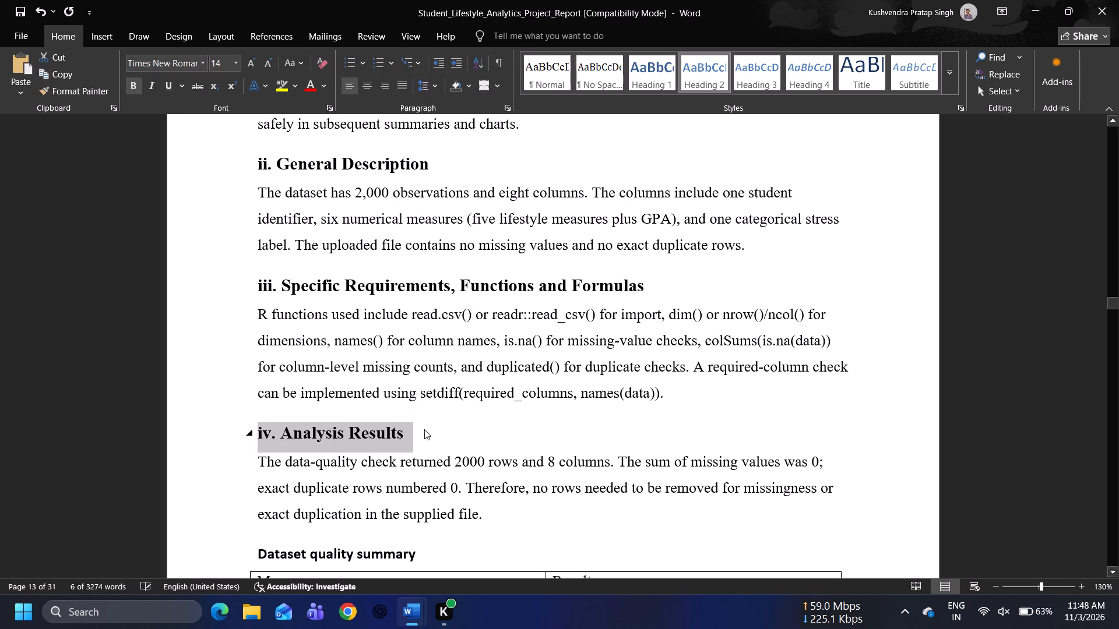
left_click(424, 429)
Change the "Dataset quality summary" heading above the table in section 4.1 to the Times New Roman font.
scroll(424, 429, "down", 2)
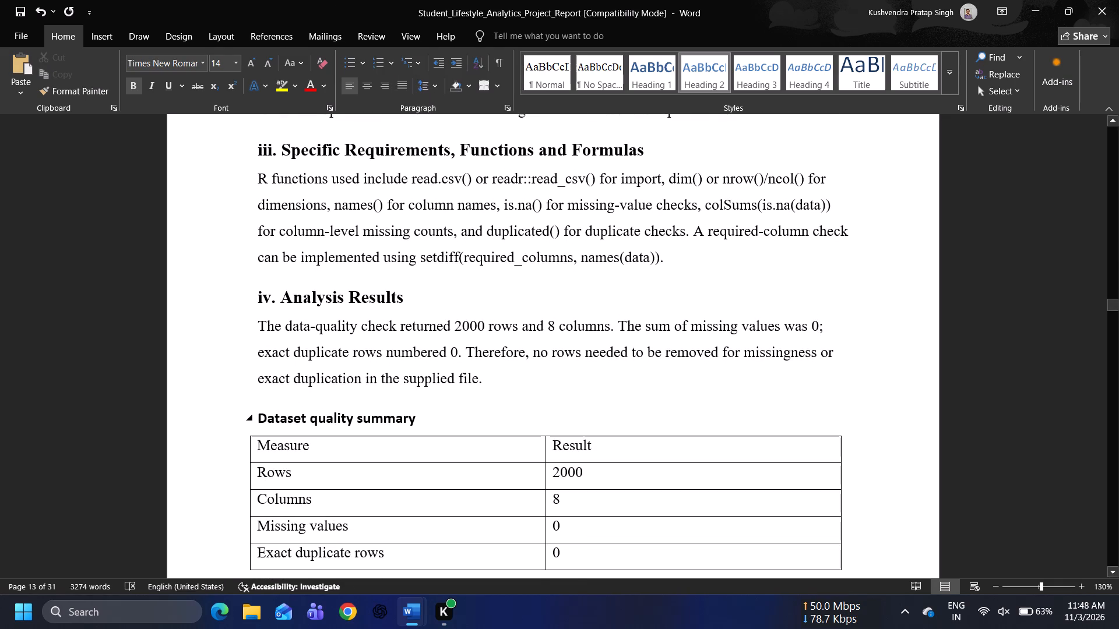
triple_click(402, 420)
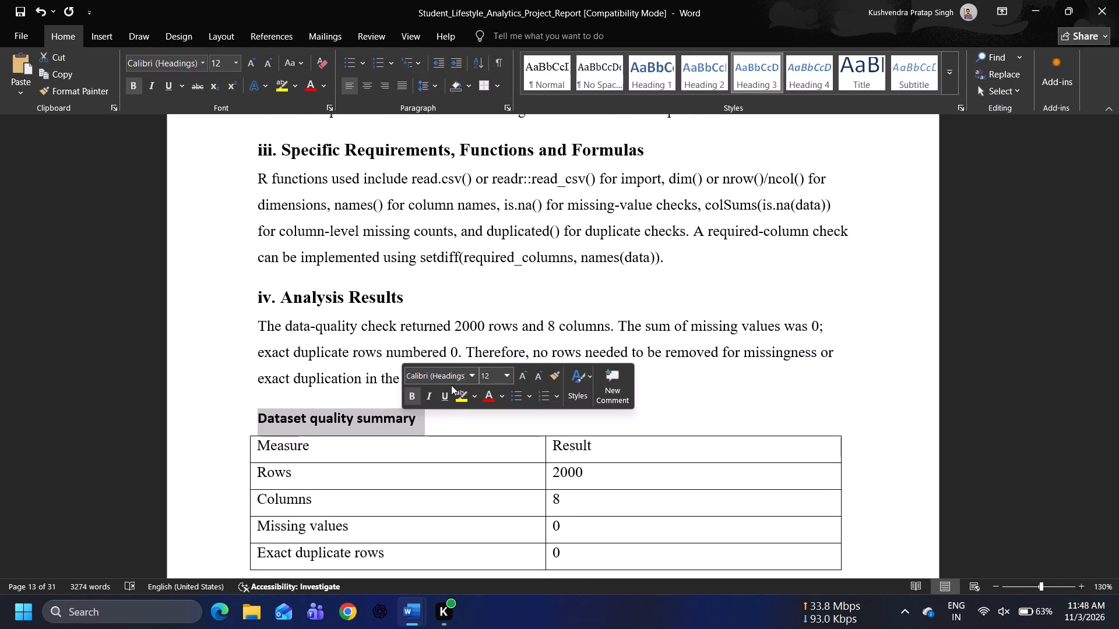
left_click(469, 380)
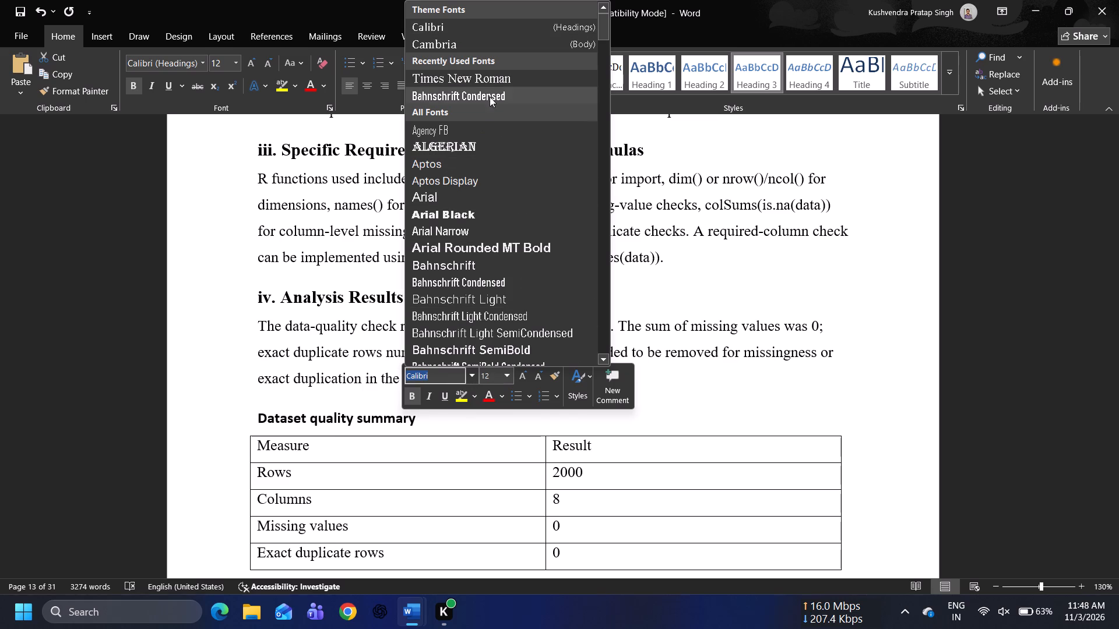
left_click(496, 79)
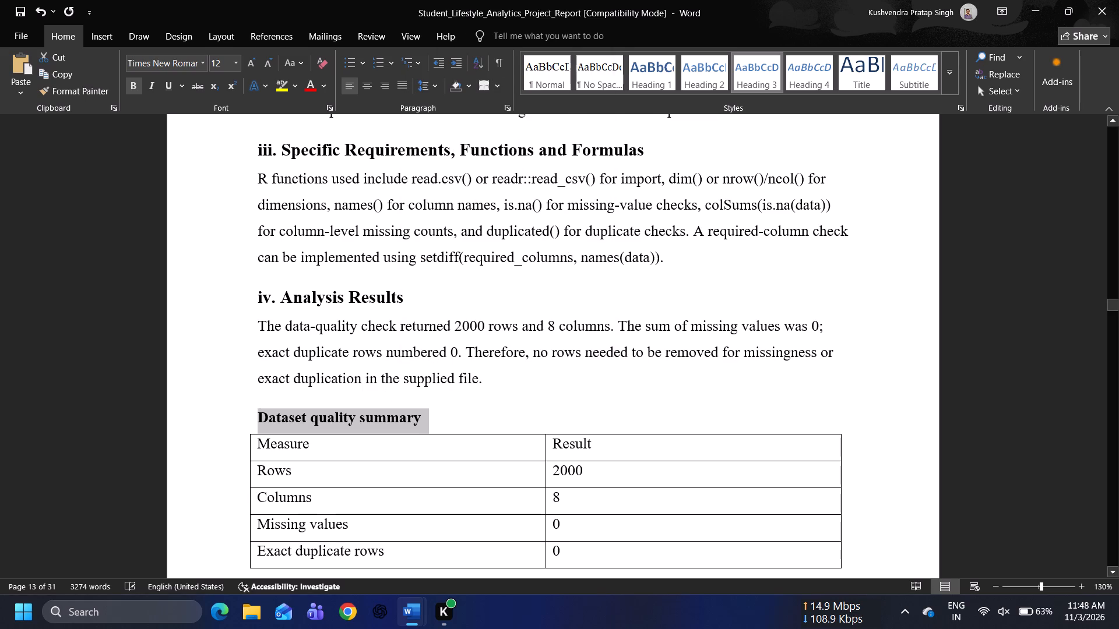
left_click(416, 423)
left_click(420, 424)
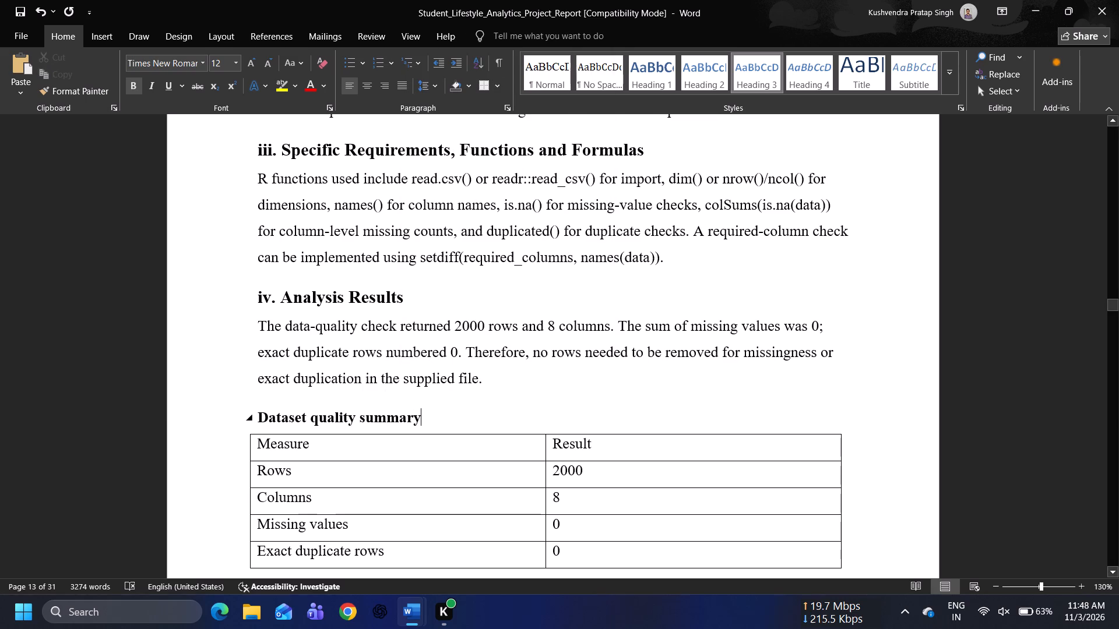
Change the "v. Visualization" heading below the dataset quality table in section 4.1 to the Times New Roman font.
scroll(420, 424, "down", 3)
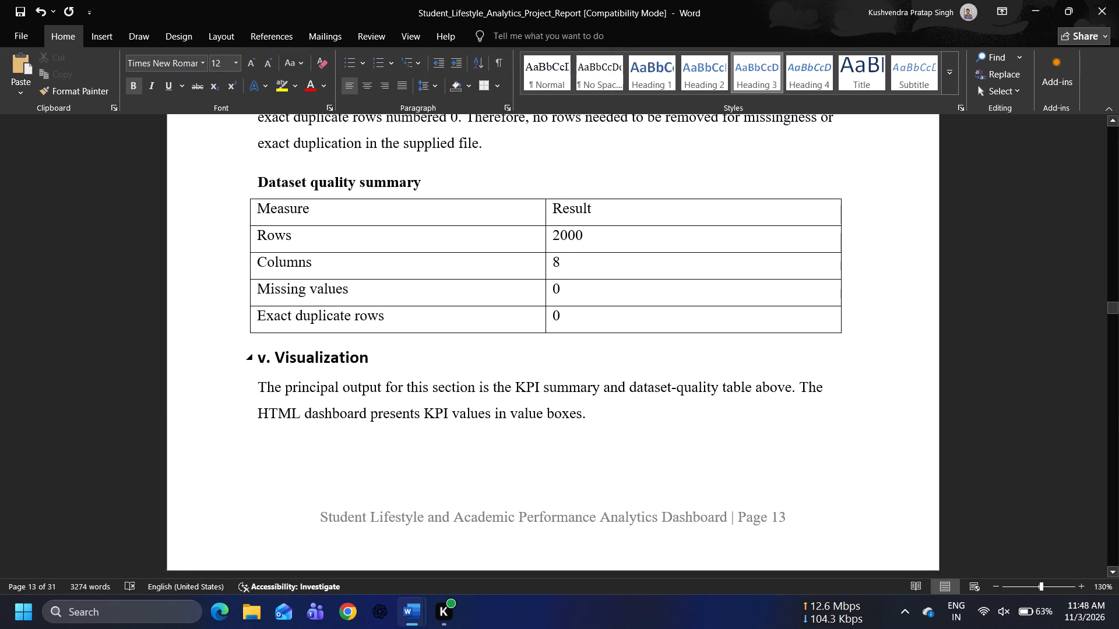
triple_click(357, 358)
left_click(357, 358)
triple_click(357, 358)
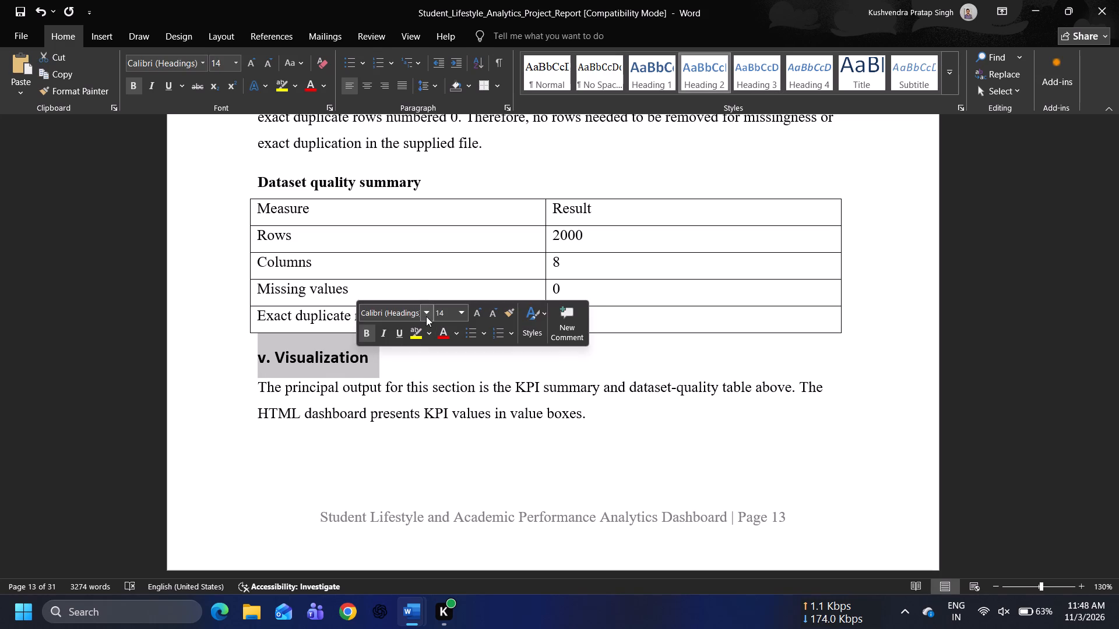
left_click(426, 316)
left_click(456, 82)
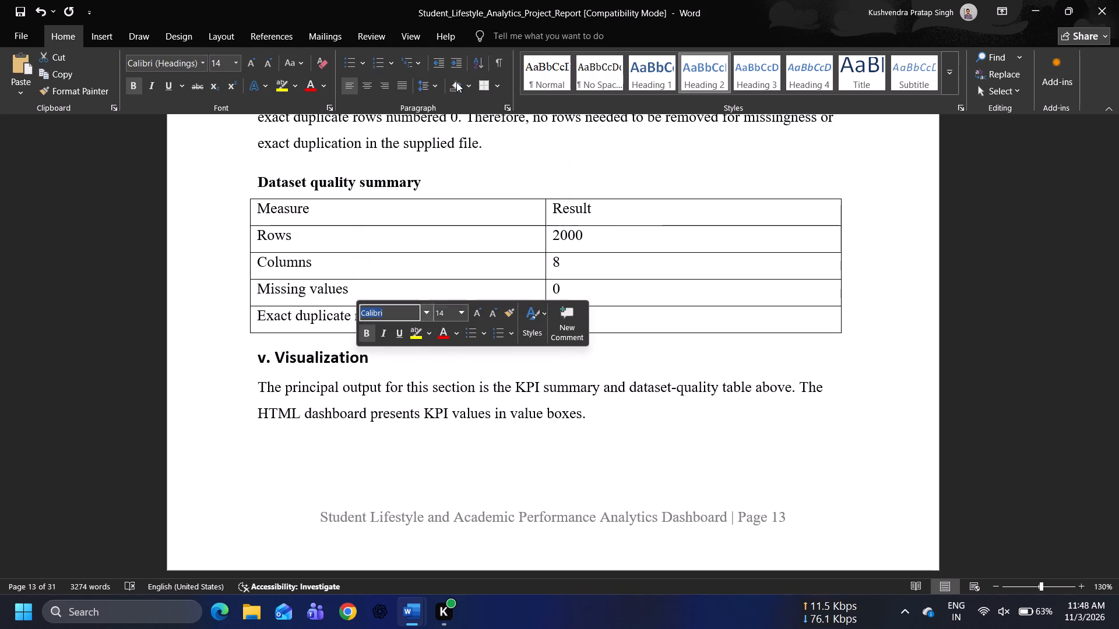
left_click(408, 362)
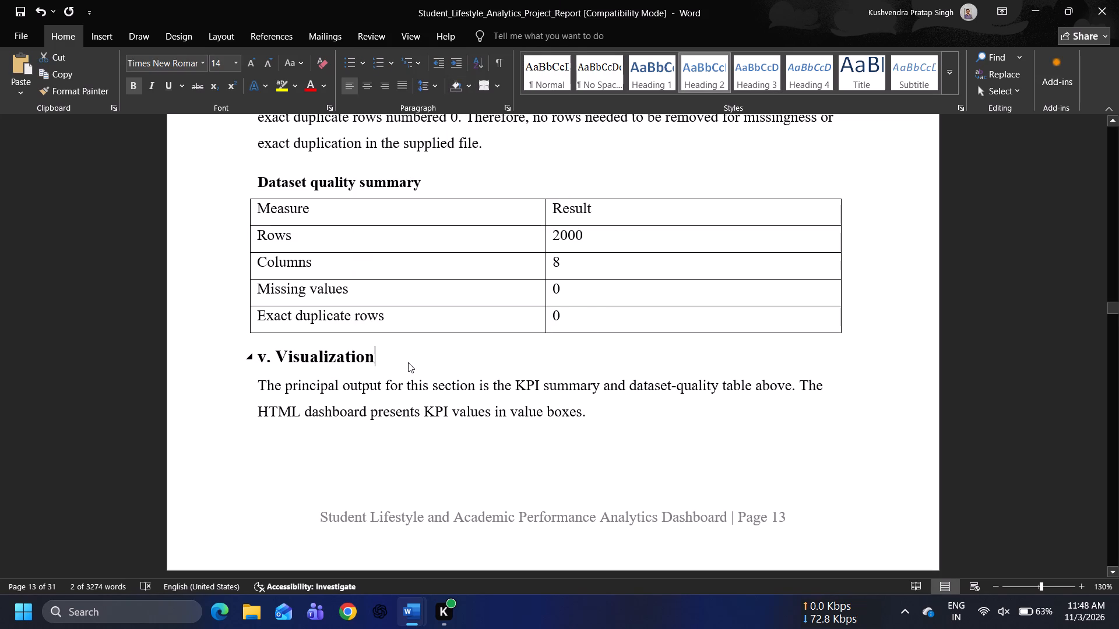
Change the "Discussion and limitation" heading at the end of section 4.1 to the Times New Roman font.
scroll(408, 362, "down", 4)
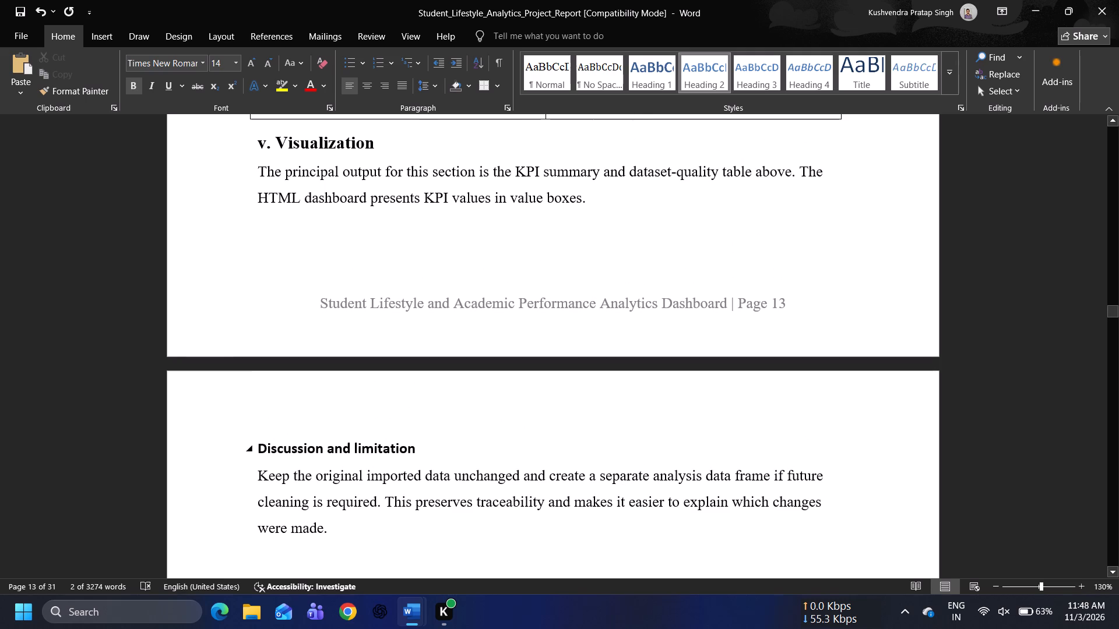
triple_click(371, 445)
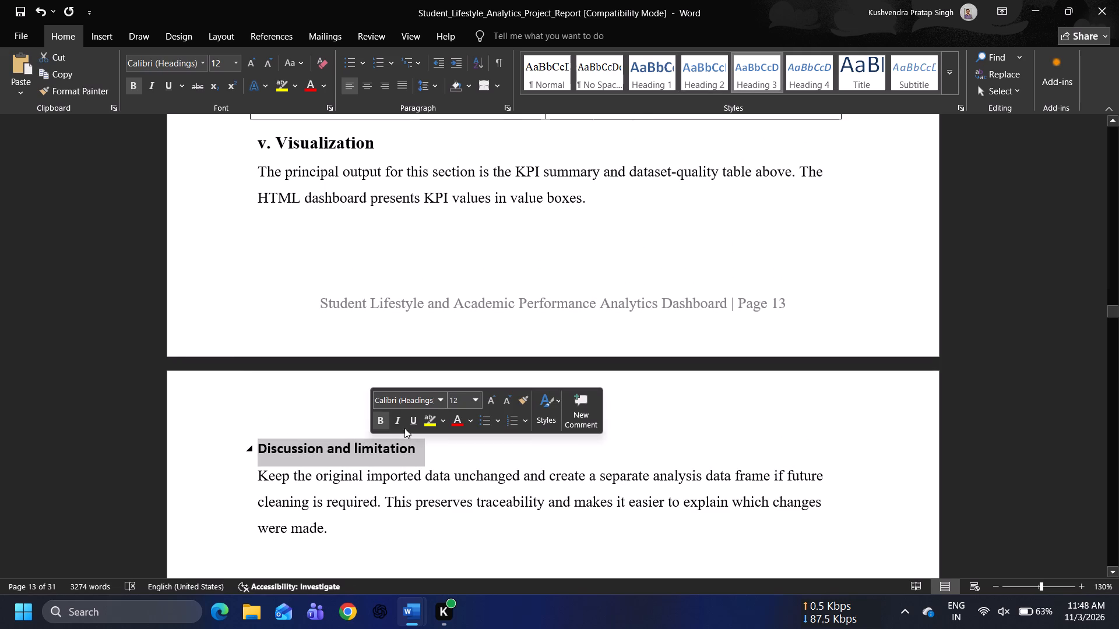
left_click(438, 400)
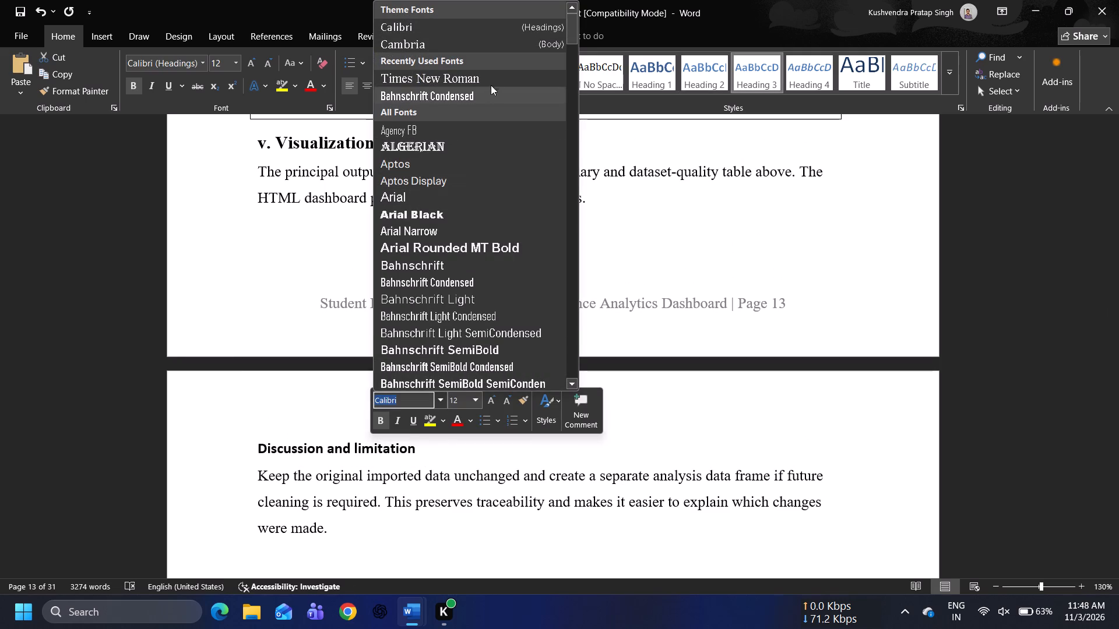
left_click(494, 79)
left_click(455, 440)
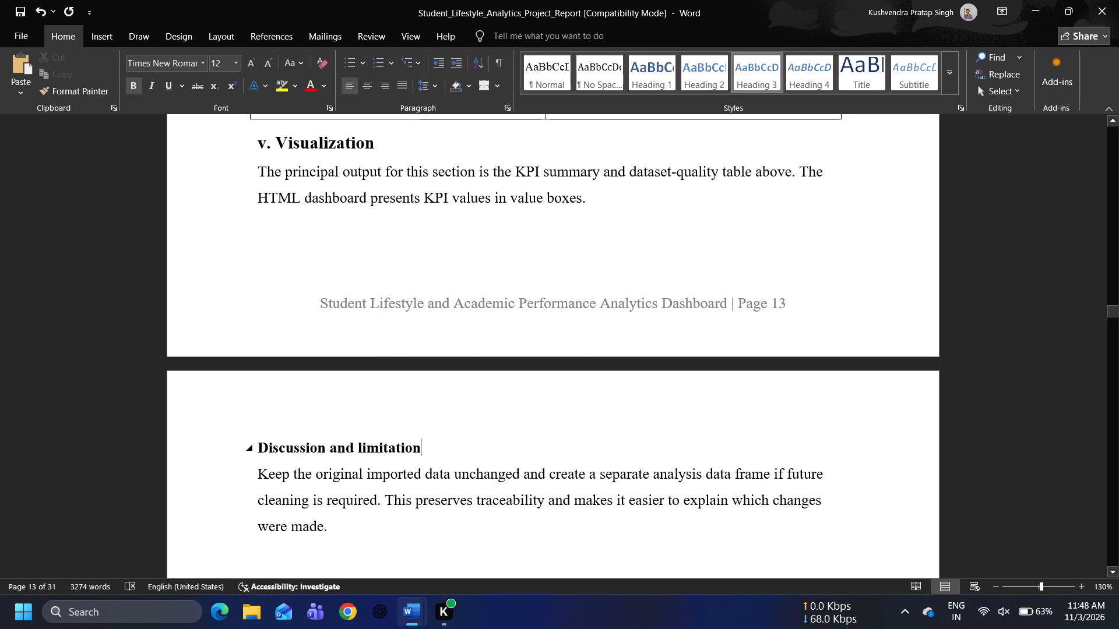
Change the "4.2 Key Performance Indicators" section heading to the Times New Roman font.
scroll(455, 440, "down", 14)
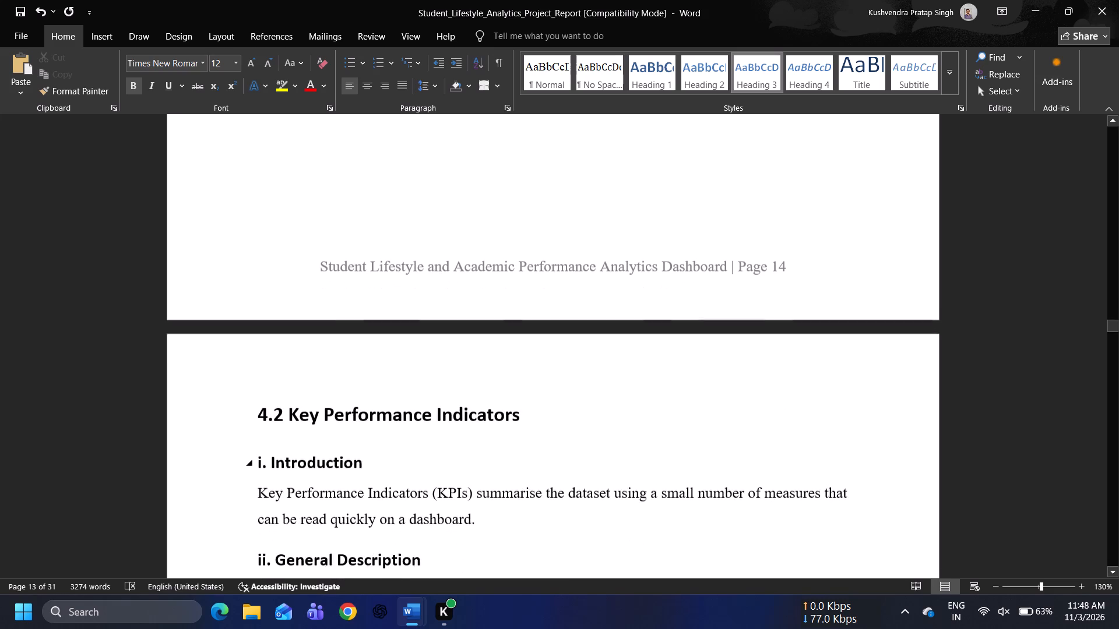
scroll(455, 440, "down", 1)
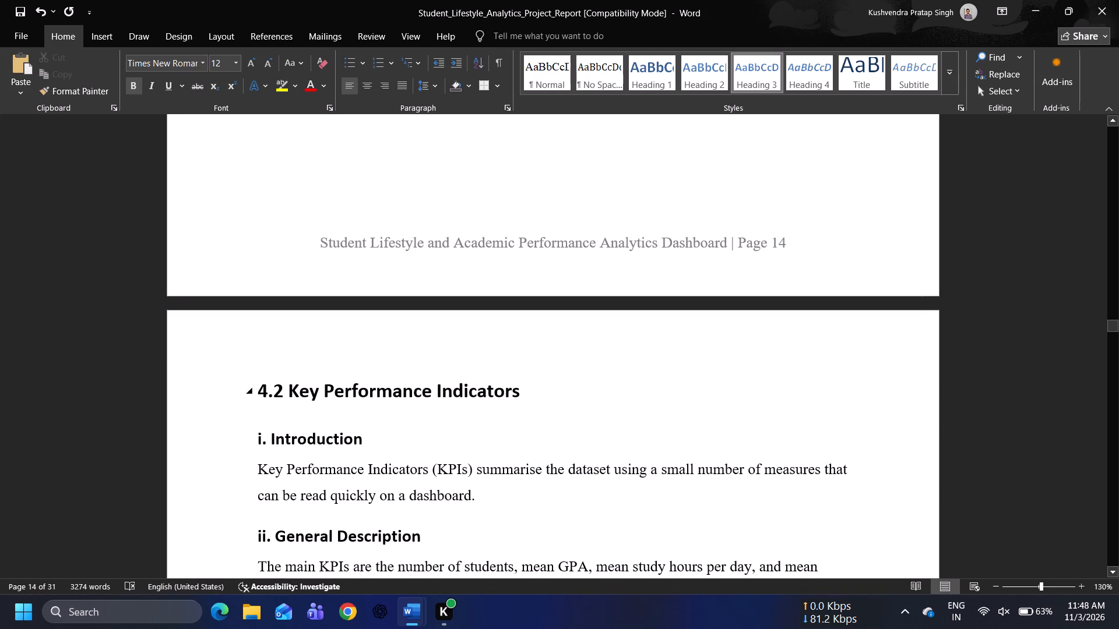
triple_click(357, 390)
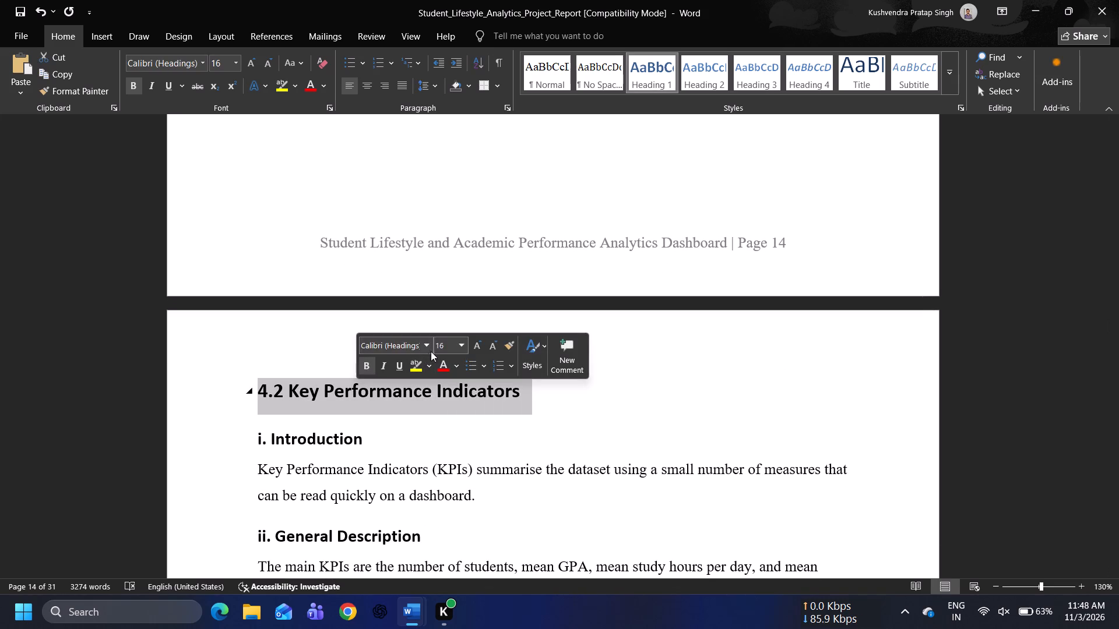
left_click(425, 342)
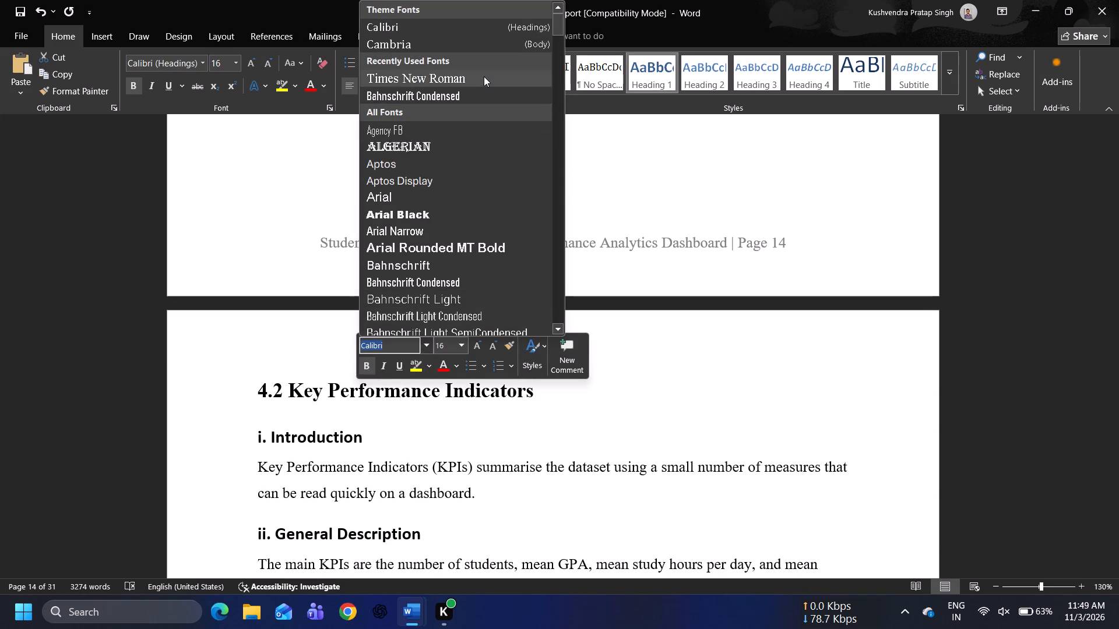
left_click(484, 76)
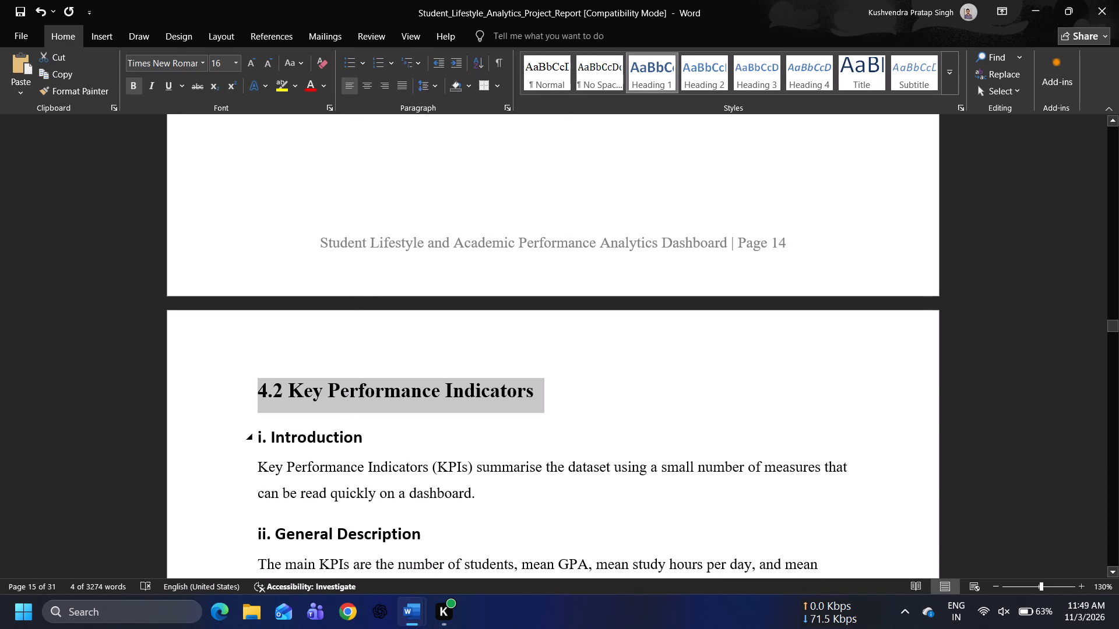
Change the "i. Introduction" heading under 4.2 Key Performance Indicators to the Times New Roman font.
triple_click(347, 440)
left_click(416, 395)
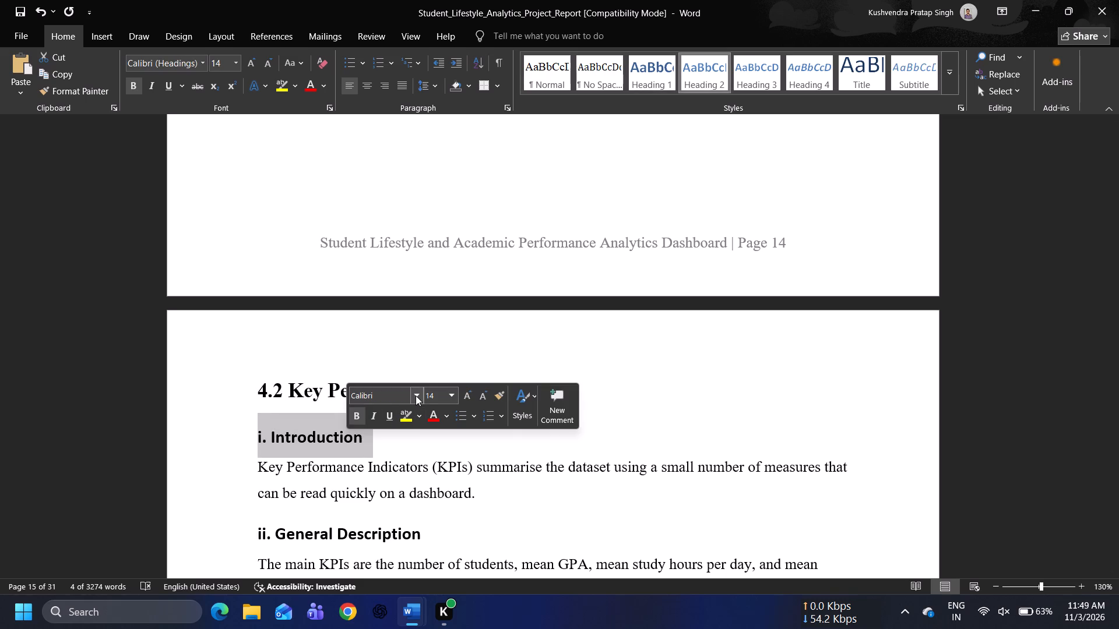
left_click(444, 75)
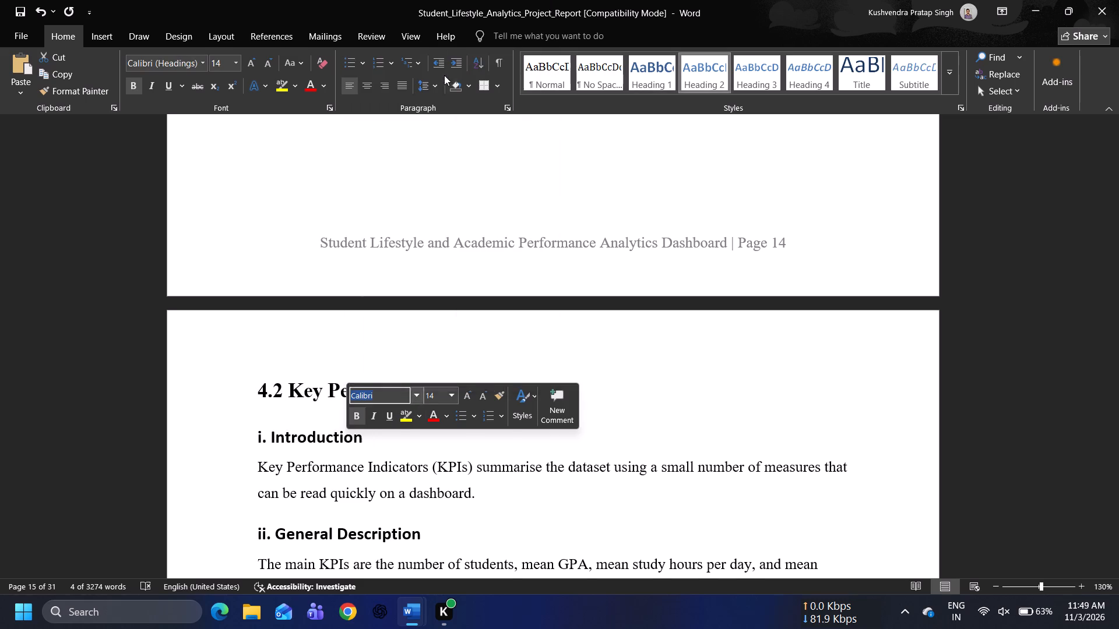
Change the "ii. General Description" heading in section 4.2 to the Times New Roman font.
scroll(410, 387, "down", 2)
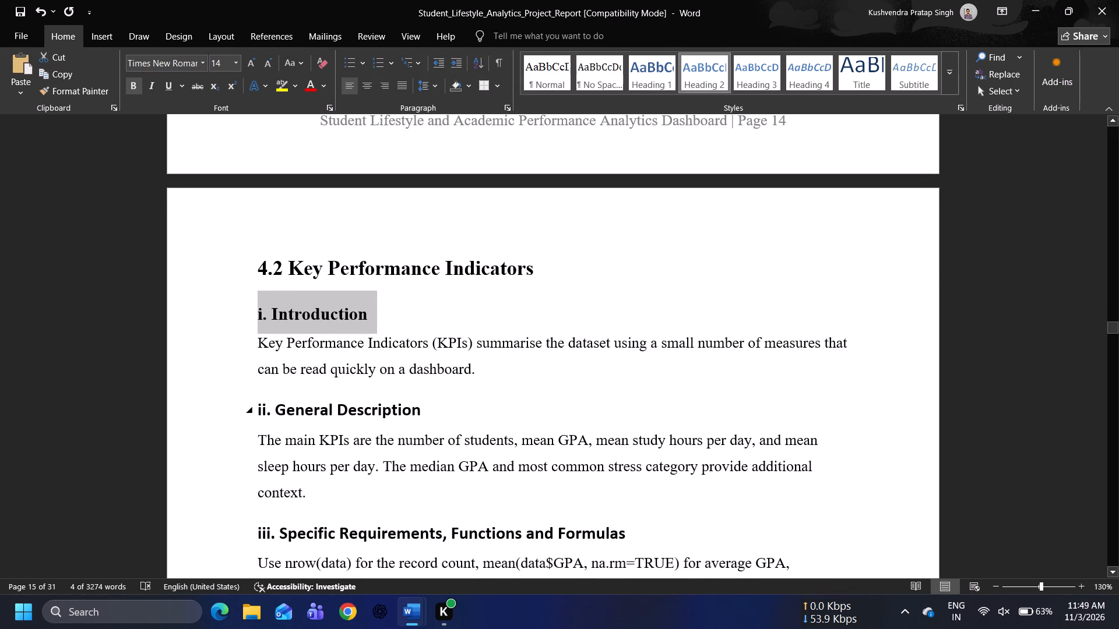
triple_click(394, 412)
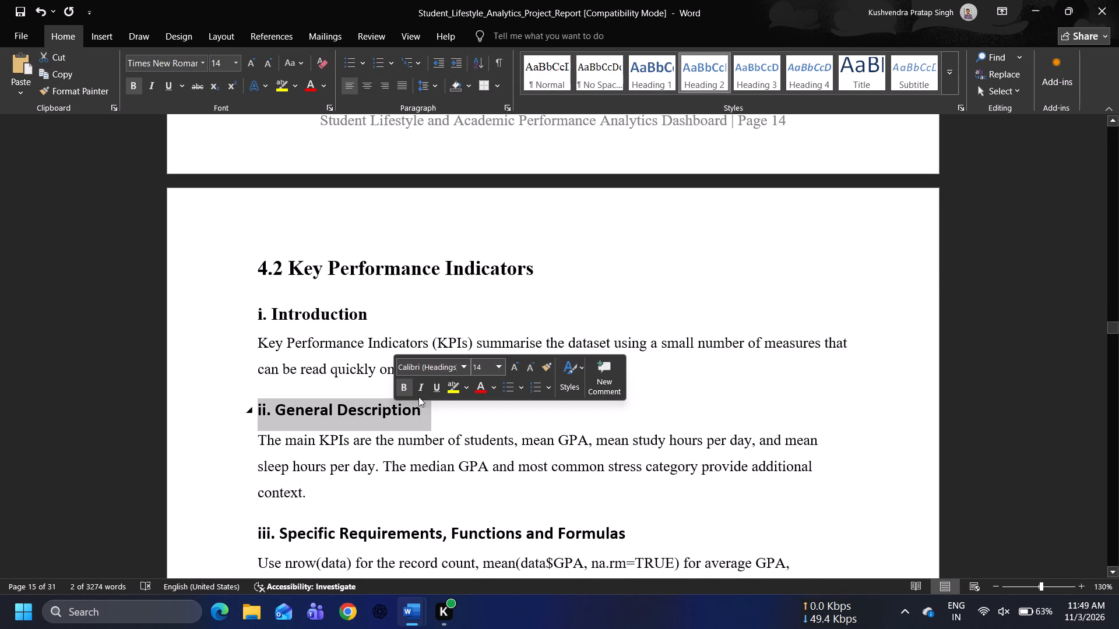
left_click(460, 369)
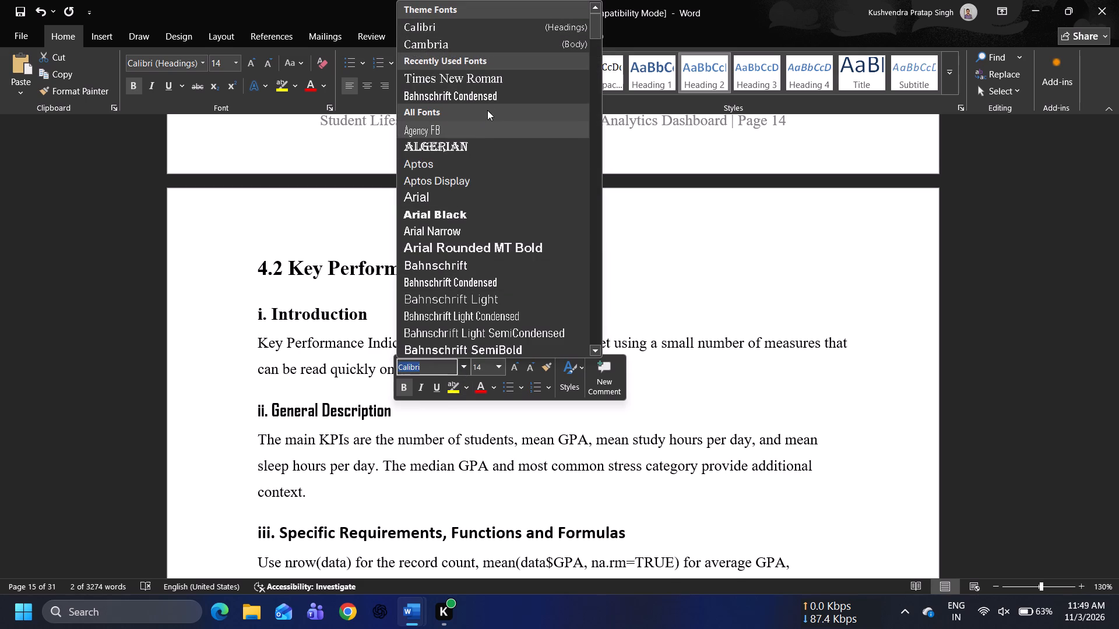
left_click(509, 72)
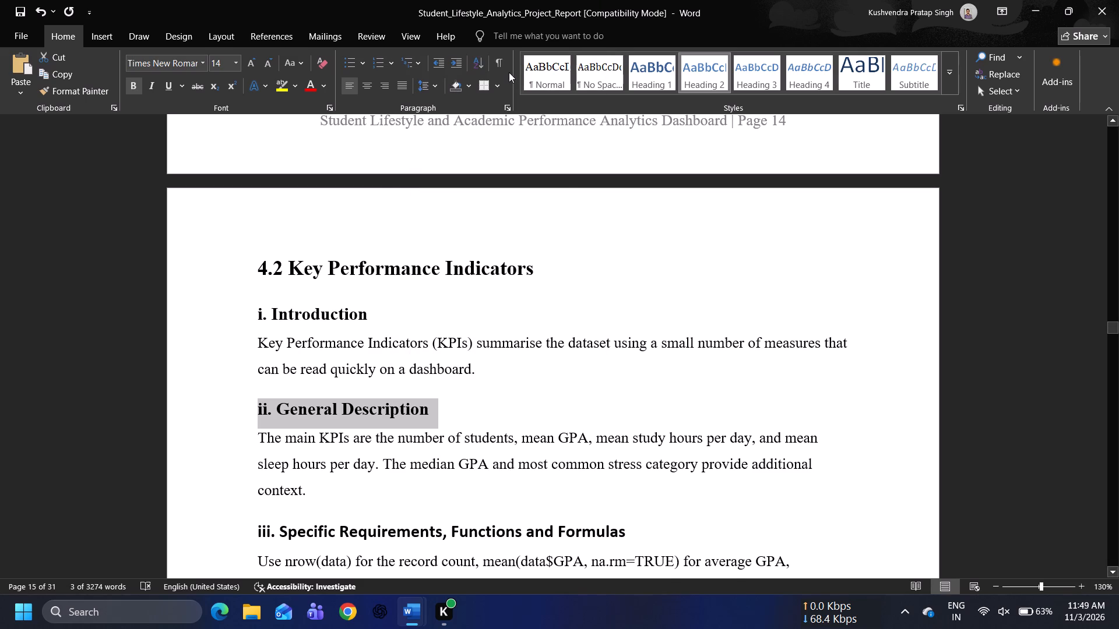
Change the "iii. Specific Requirements, Functions and Formulas" heading in section 4.2 to the Times New Roman font.
scroll(478, 397, "down", 2)
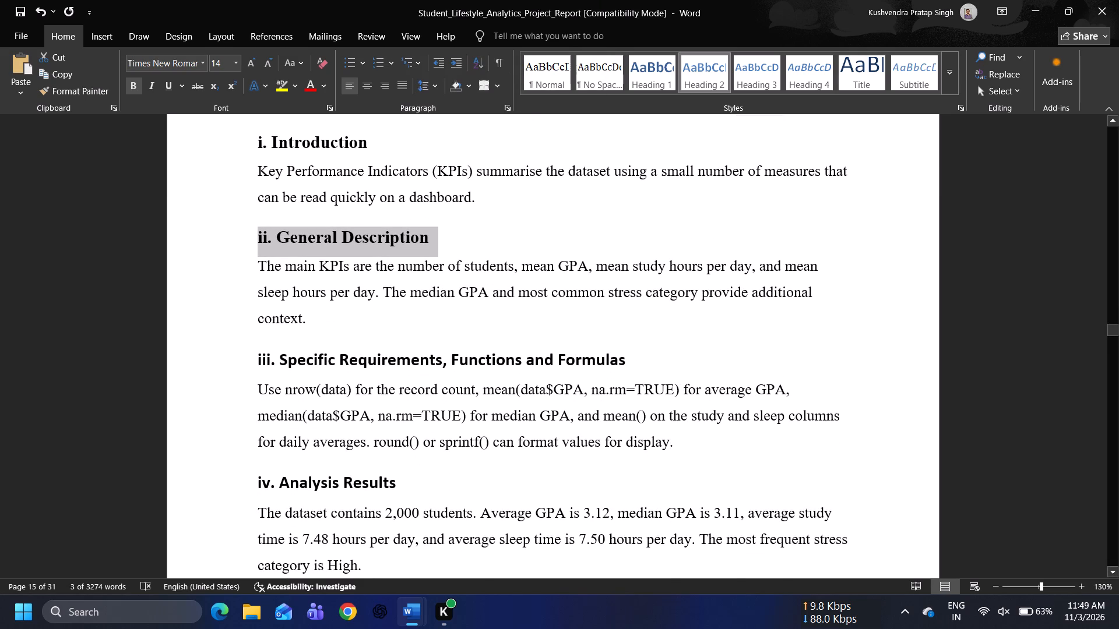
triple_click(473, 356)
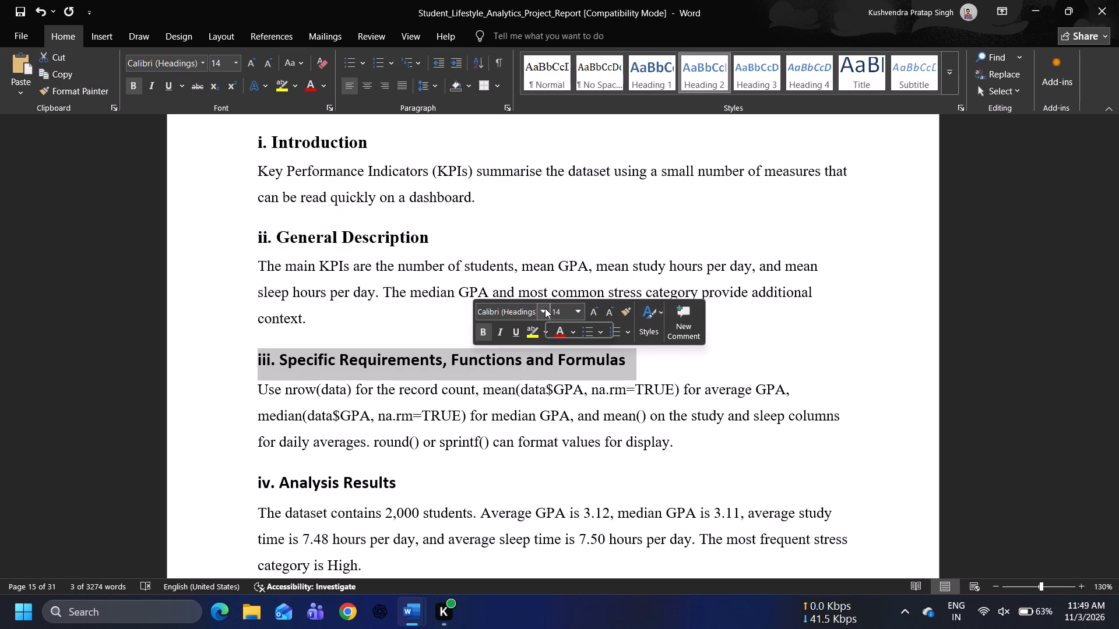
left_click(545, 308)
left_click(591, 75)
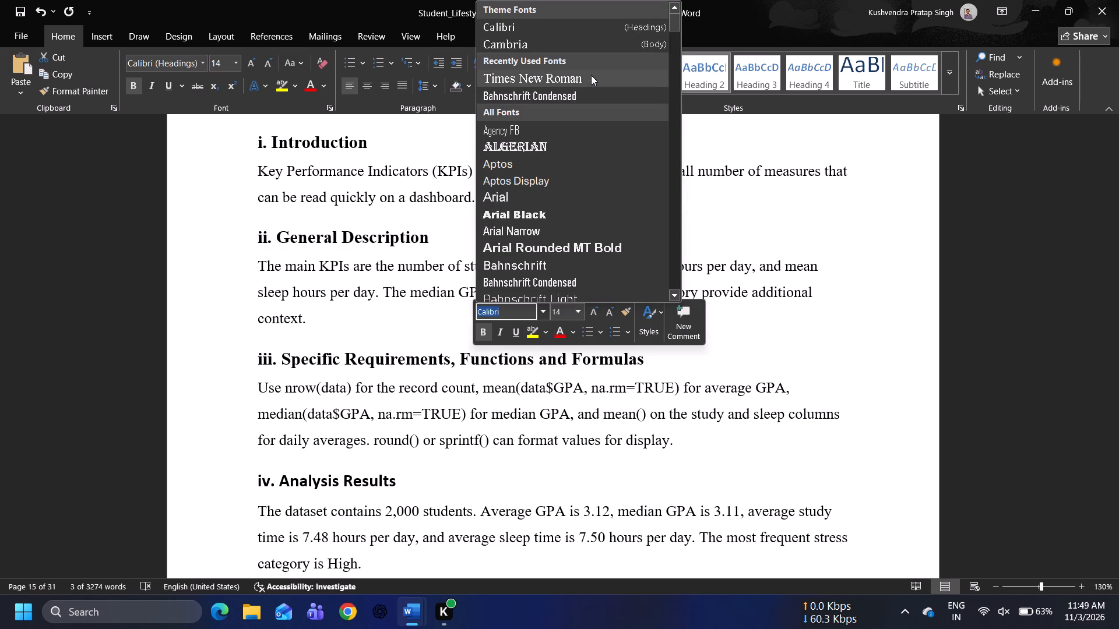
Change the "iv. Analysis Results" heading in section 4.2 Key Performance Indicators to the Times New Roman font.
scroll(597, 376, "down", 1)
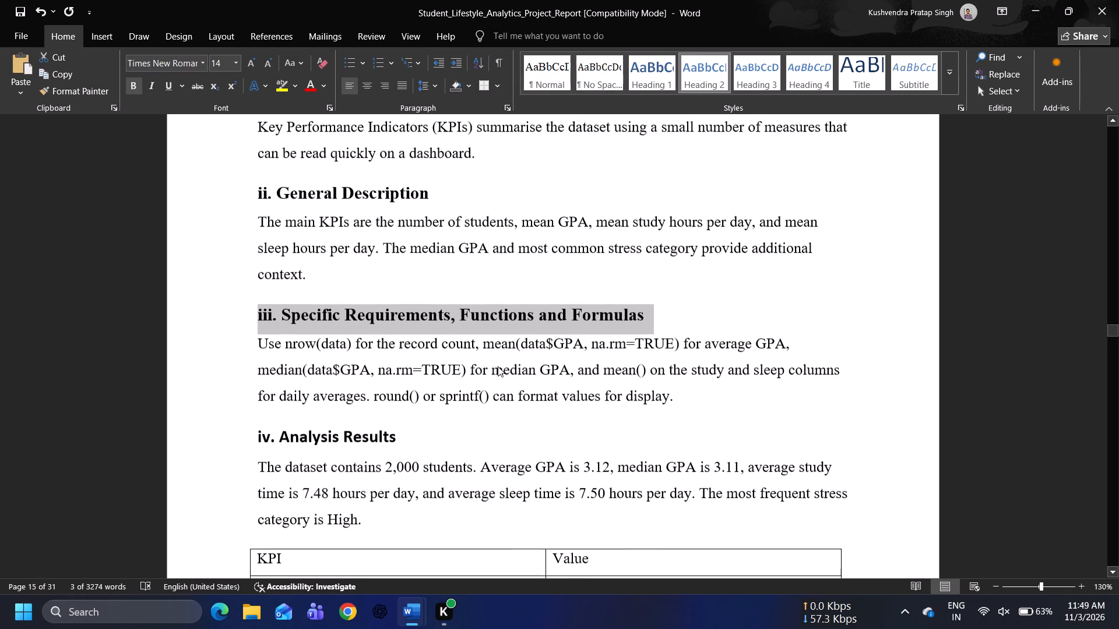
triple_click(352, 437)
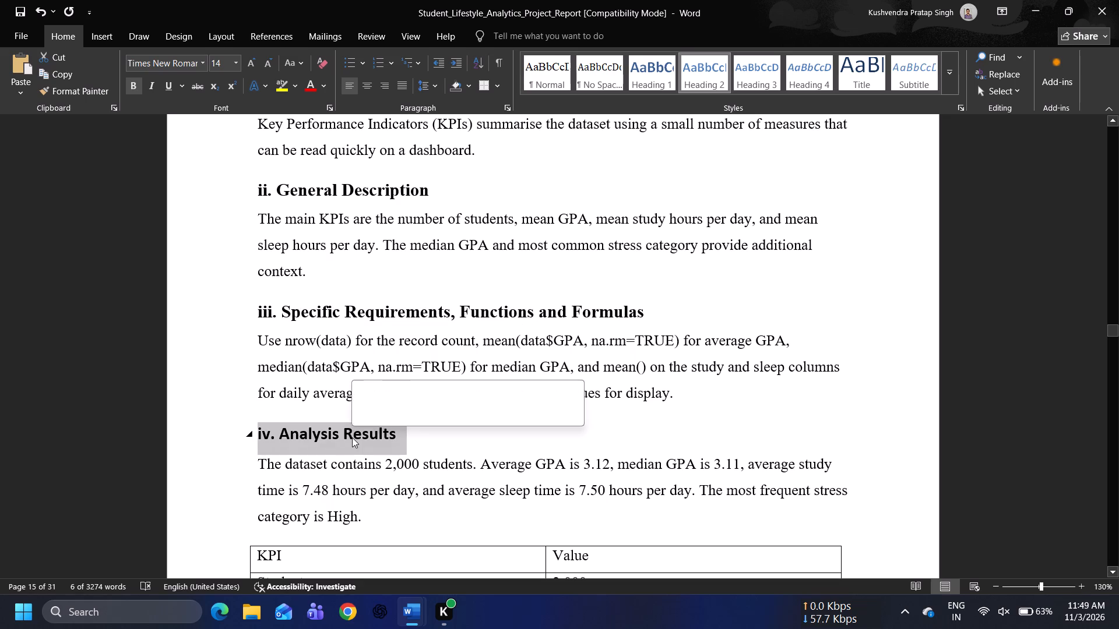
left_click(417, 391)
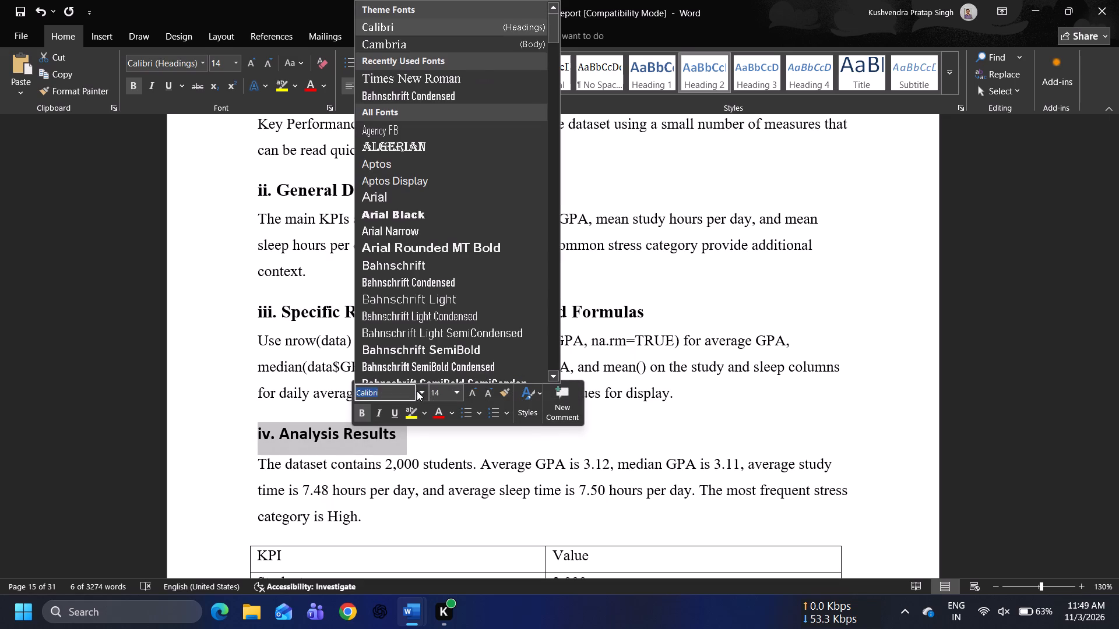
left_click(456, 85)
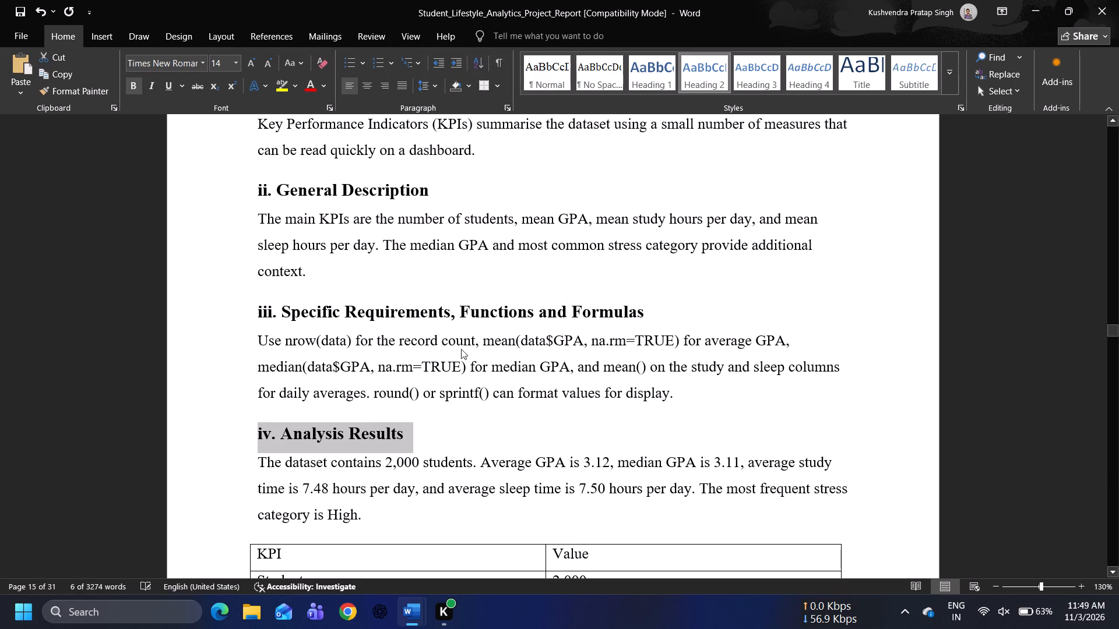
left_click(428, 424)
Change the "v. Visualization" heading below the KPI table in section 4.2 to the Times New Roman font.
scroll(428, 424, "down", 4)
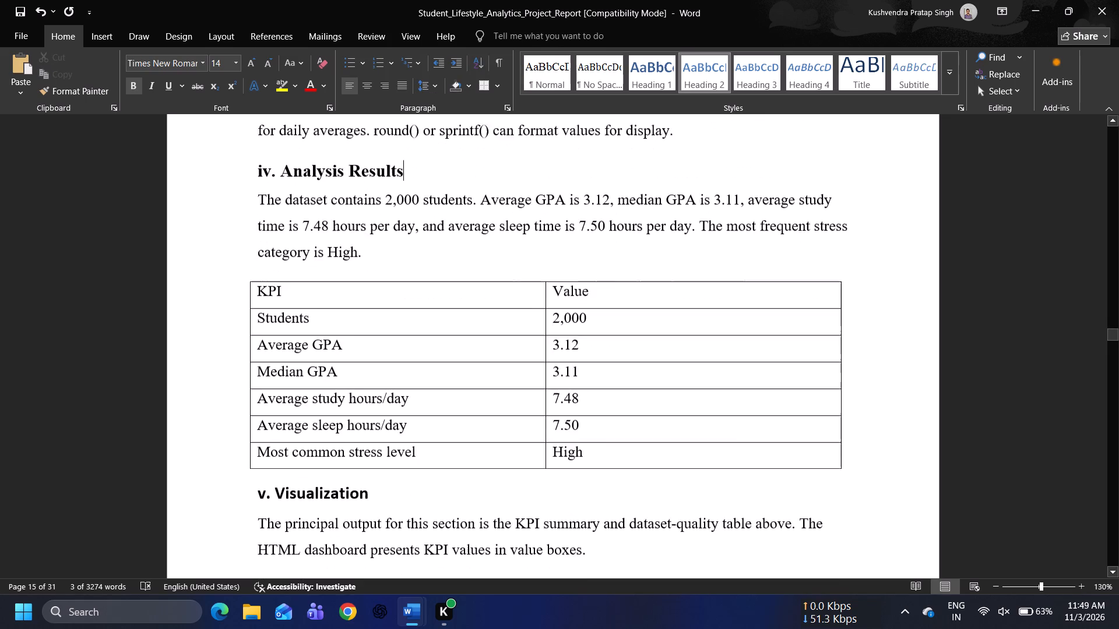
scroll(428, 424, "down", 2)
triple_click(323, 326)
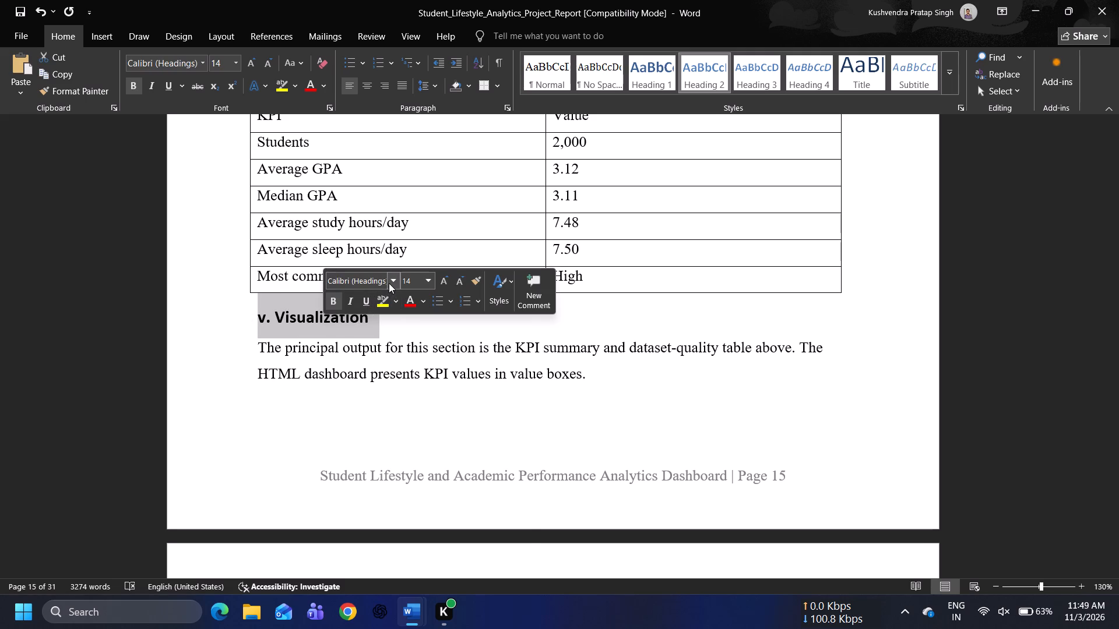
left_click(389, 283)
left_click(393, 368)
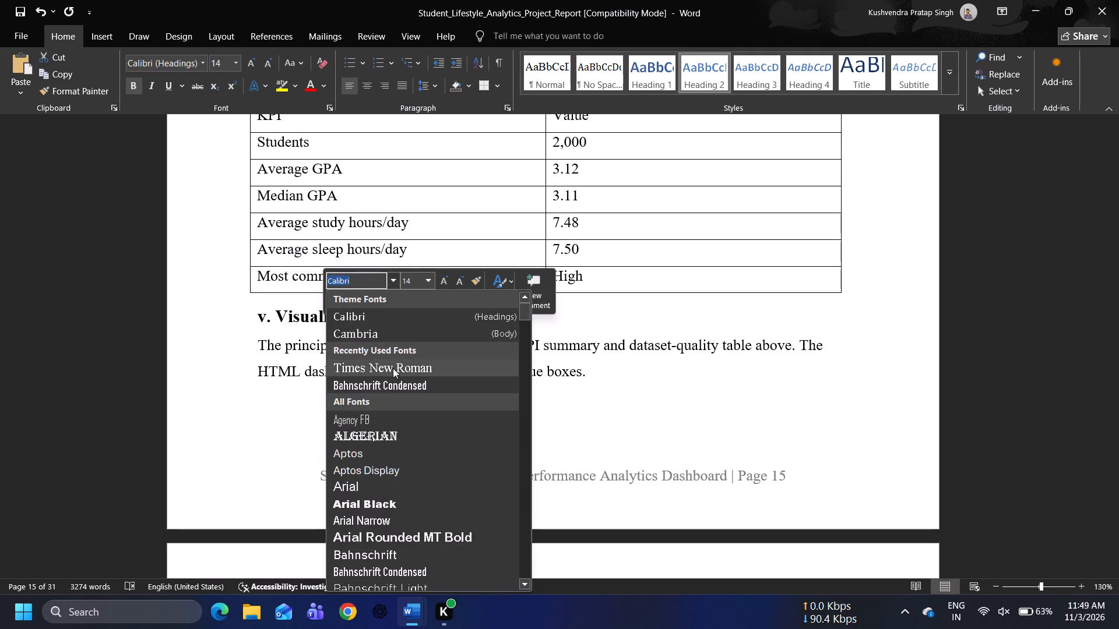
left_click(393, 368)
Change the "Discussion and limitation" heading at the end of section 4.2 to the Times New Roman font.
scroll(393, 368, "down", 5)
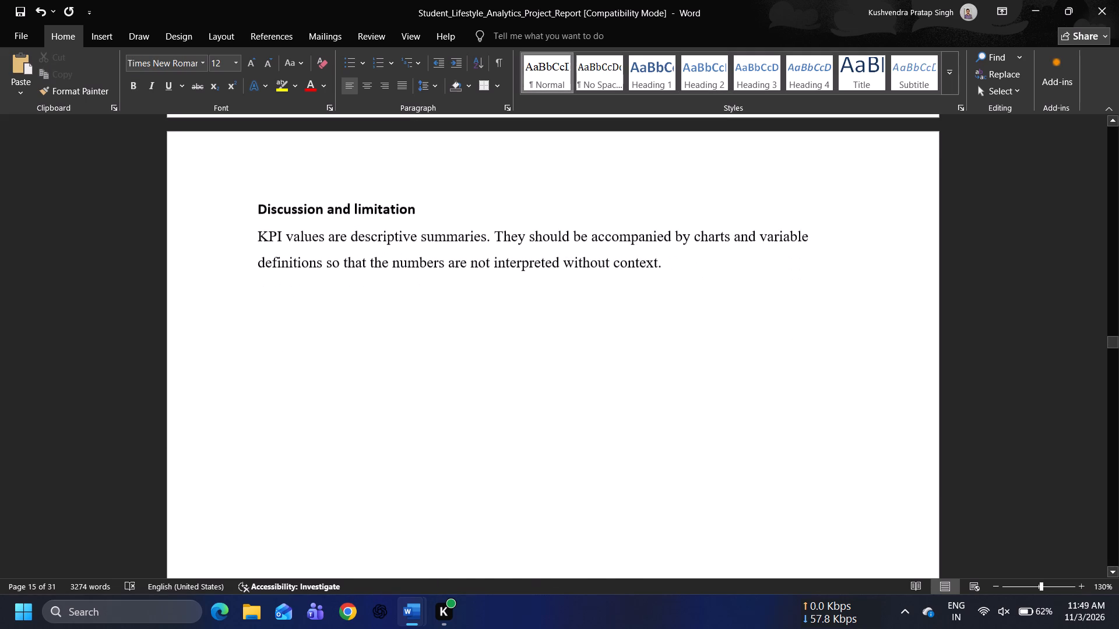
triple_click(374, 211)
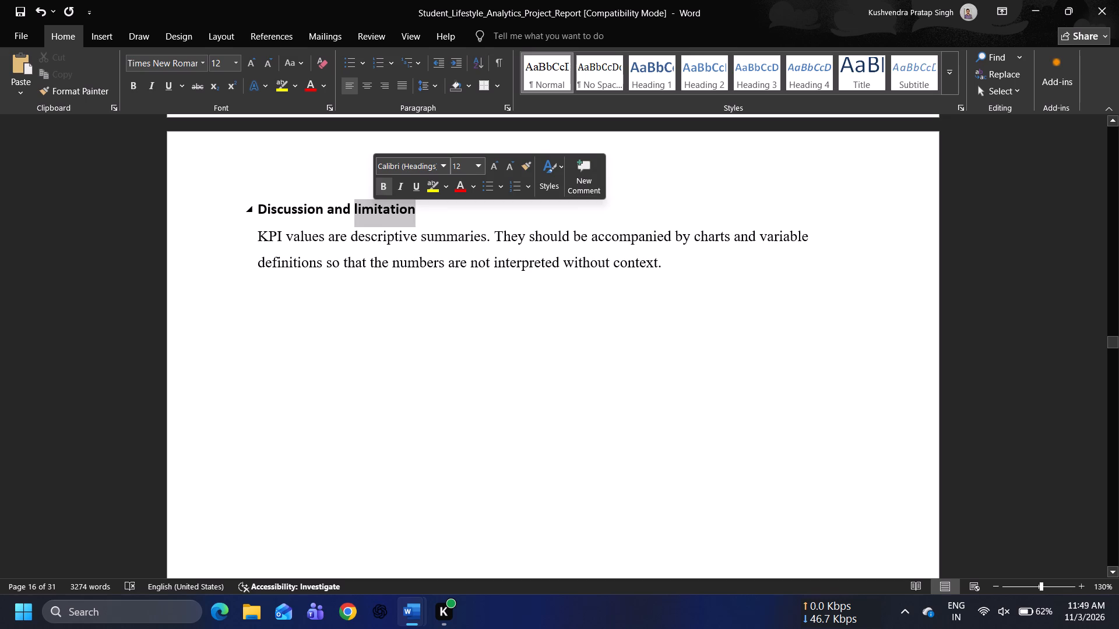
left_click(441, 167)
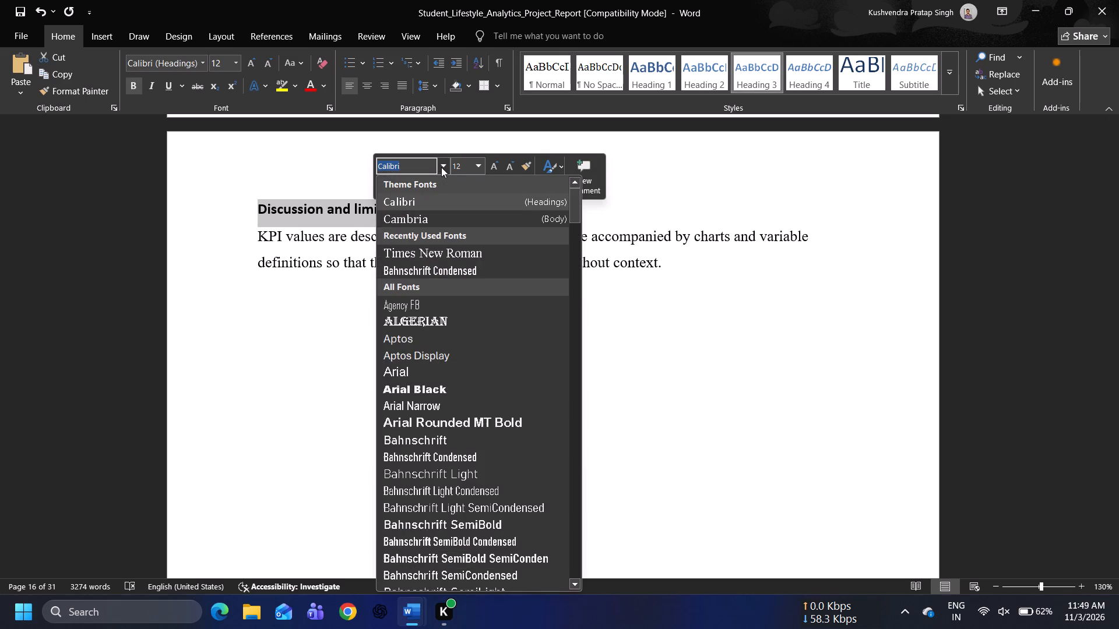
left_click(444, 252)
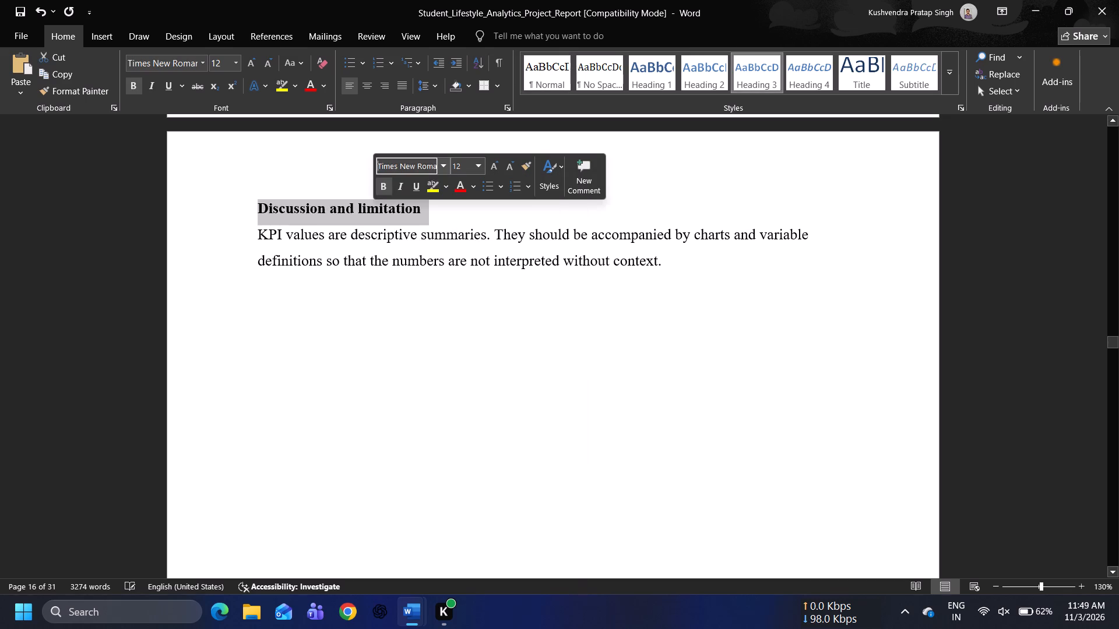
left_click(444, 252)
Change the "i. Introduction" heading under 4.3 Stress Level Distribution to the Times New Roman font.
scroll(444, 252, "down", 13)
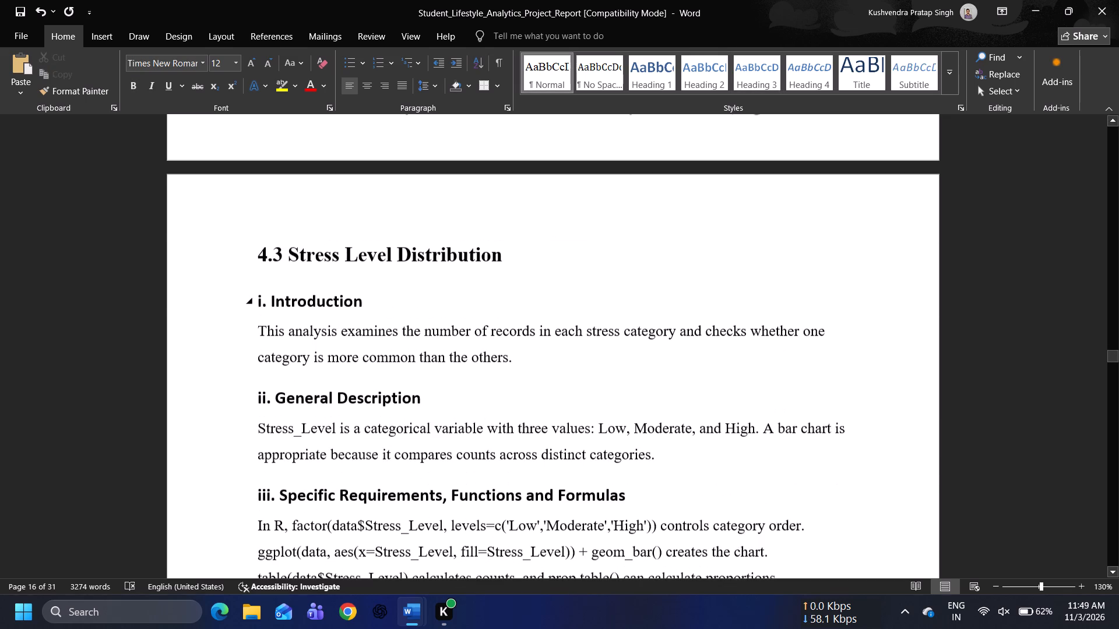
triple_click(352, 274)
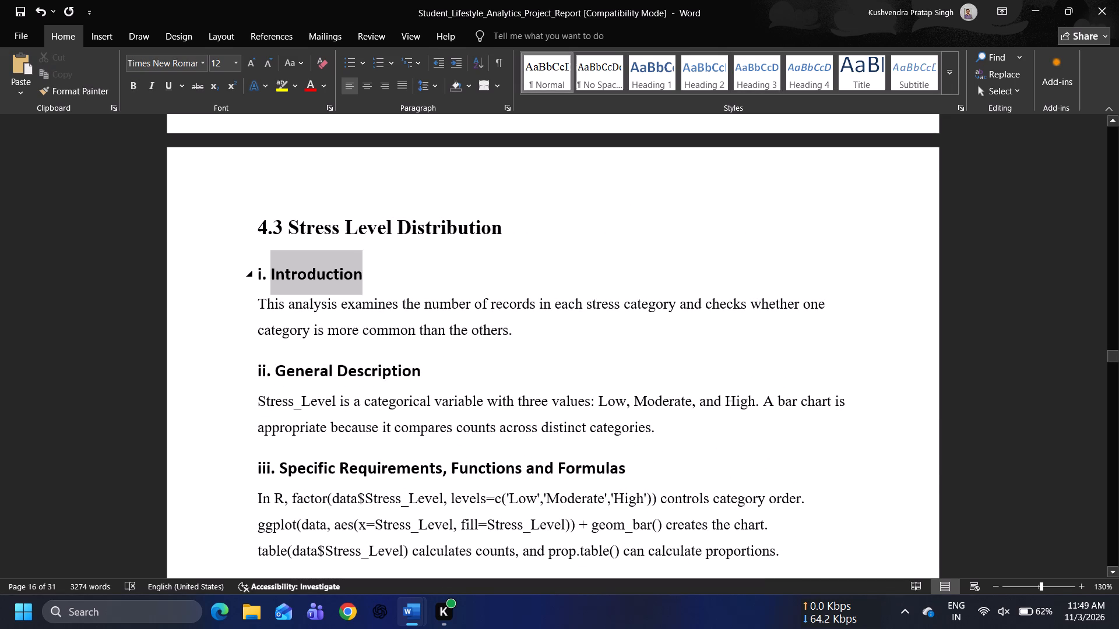
left_click(418, 231)
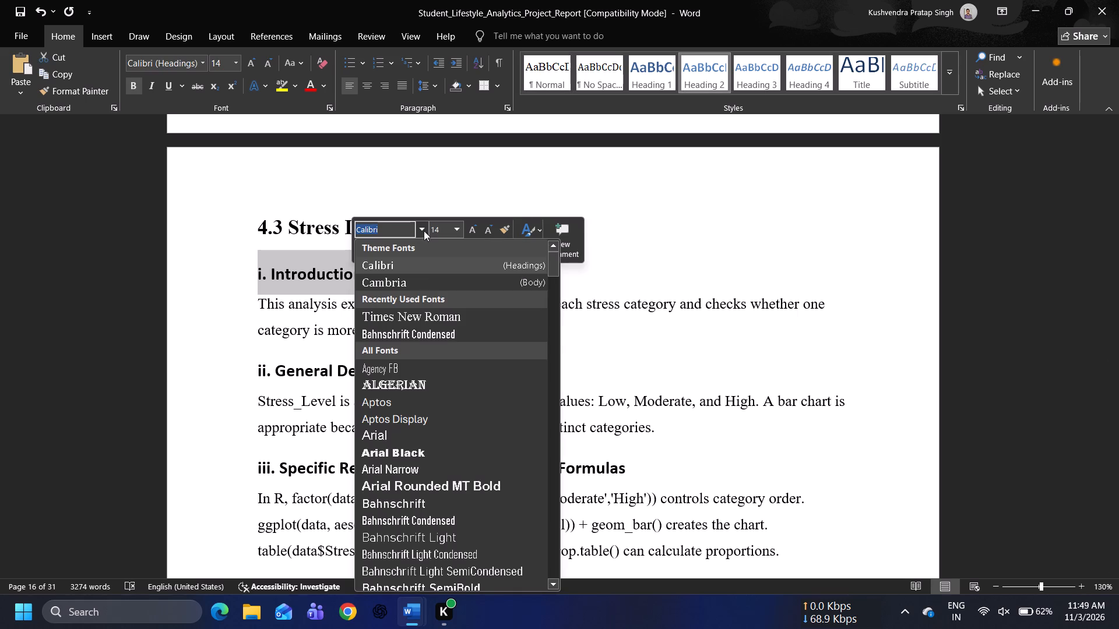
left_click(416, 317)
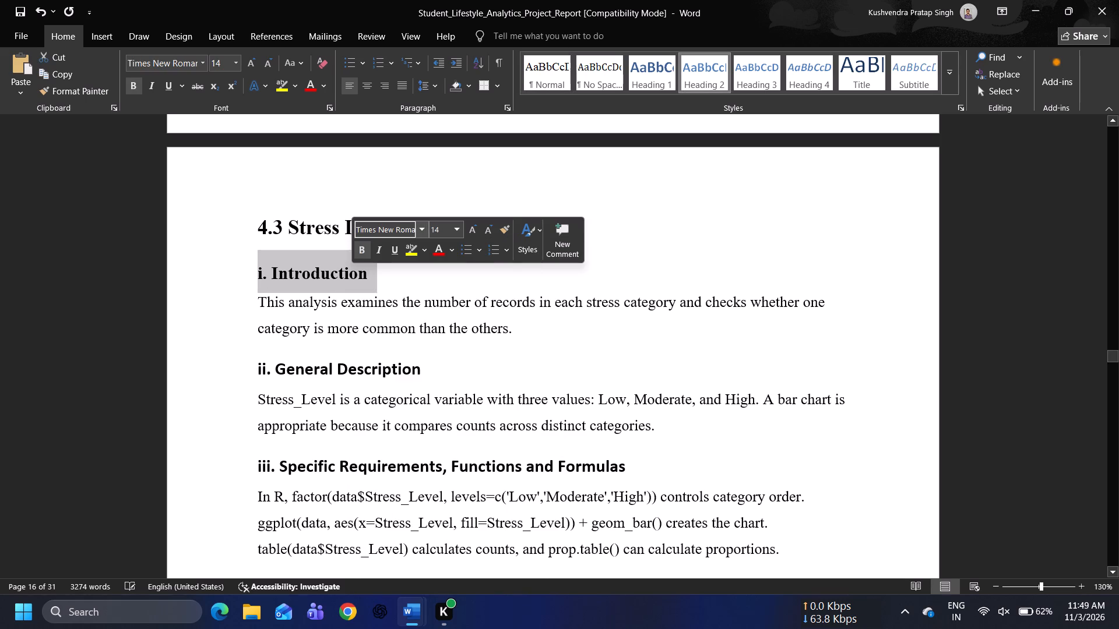
Change the "ii. General Description" heading in section 4.3 to the Times New Roman font.
triple_click(384, 366)
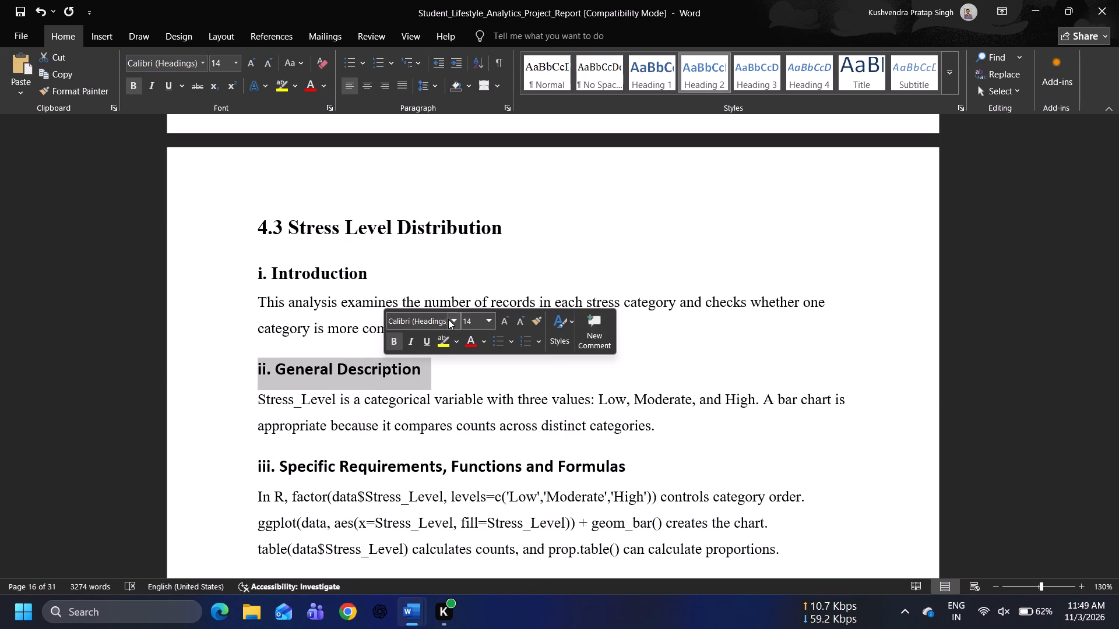
left_click(448, 319)
left_click(432, 73)
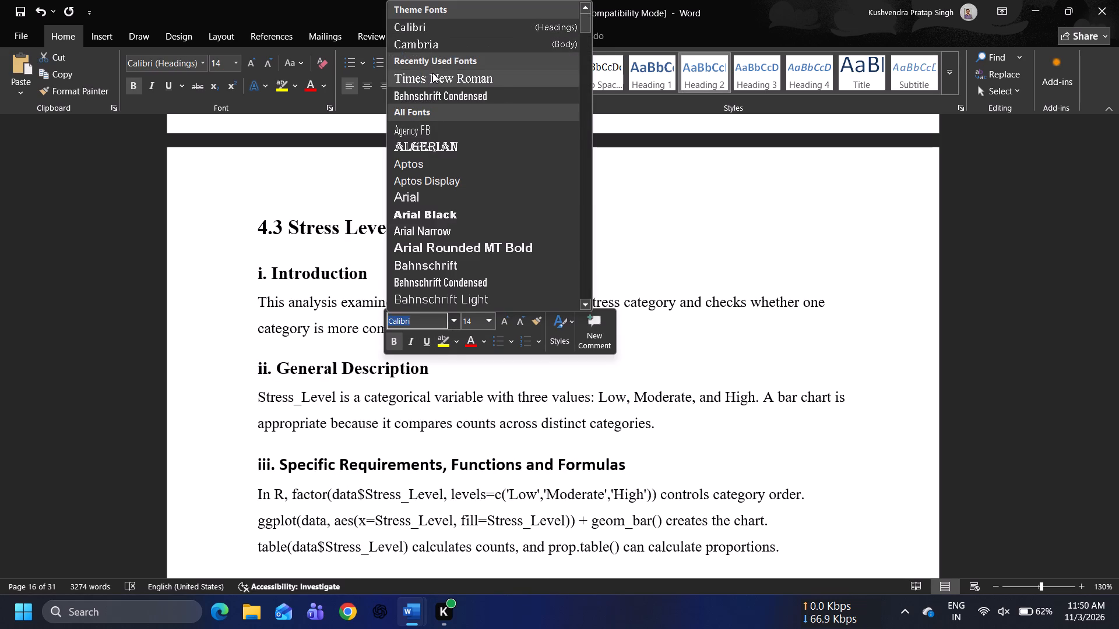
Change the "iii. Specific Requirements, Functions and Formulas" heading in section 4.3 to the Times New Roman font.
triple_click(438, 468)
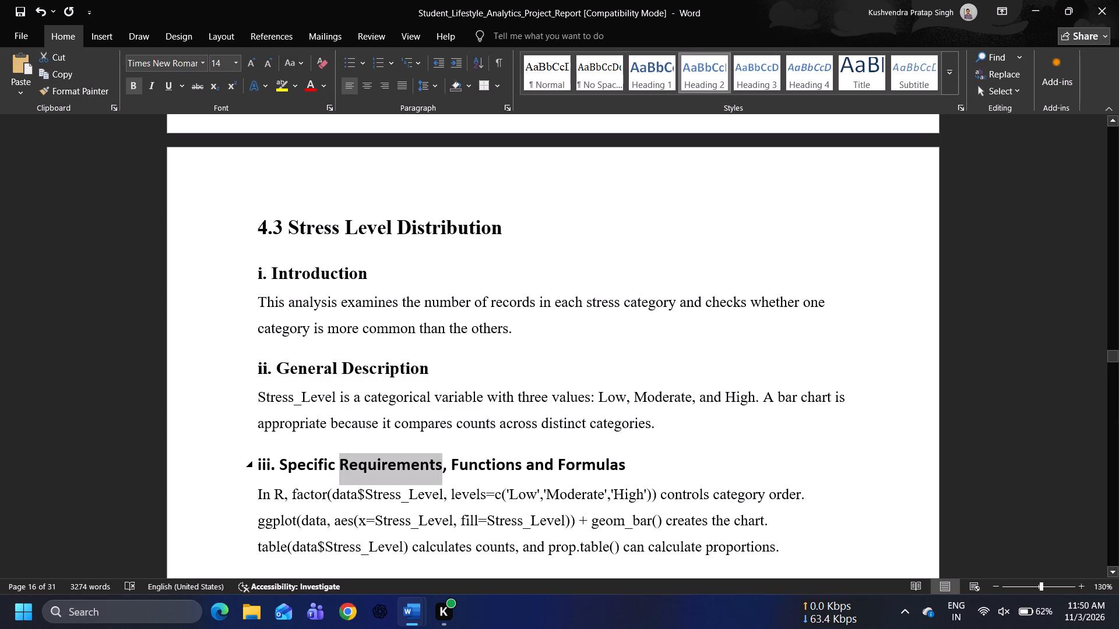
left_click(507, 418)
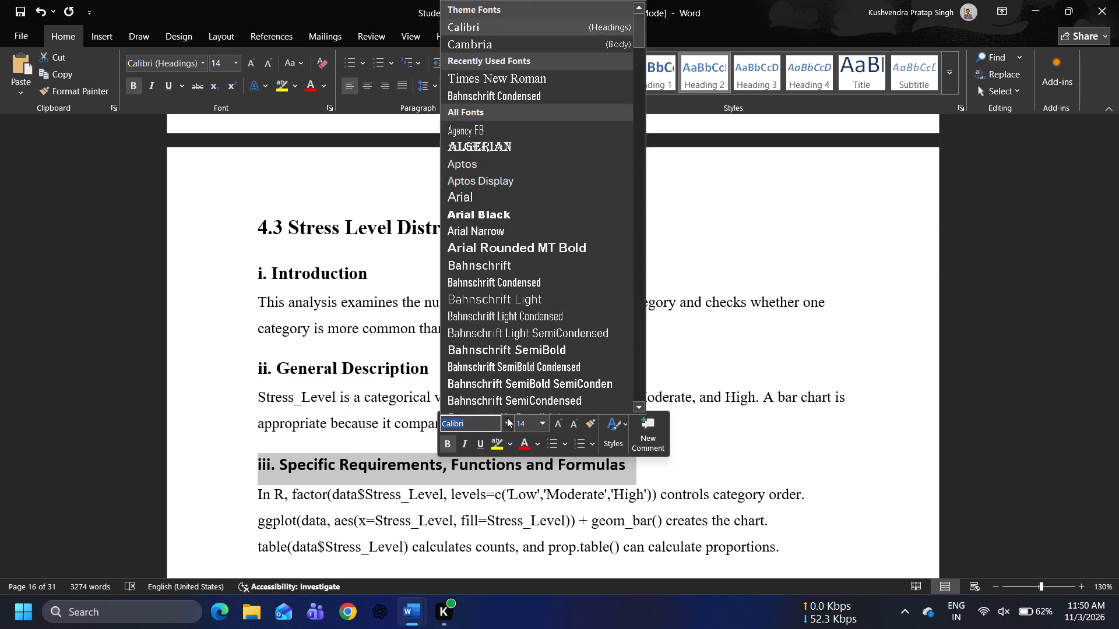
left_click(533, 73)
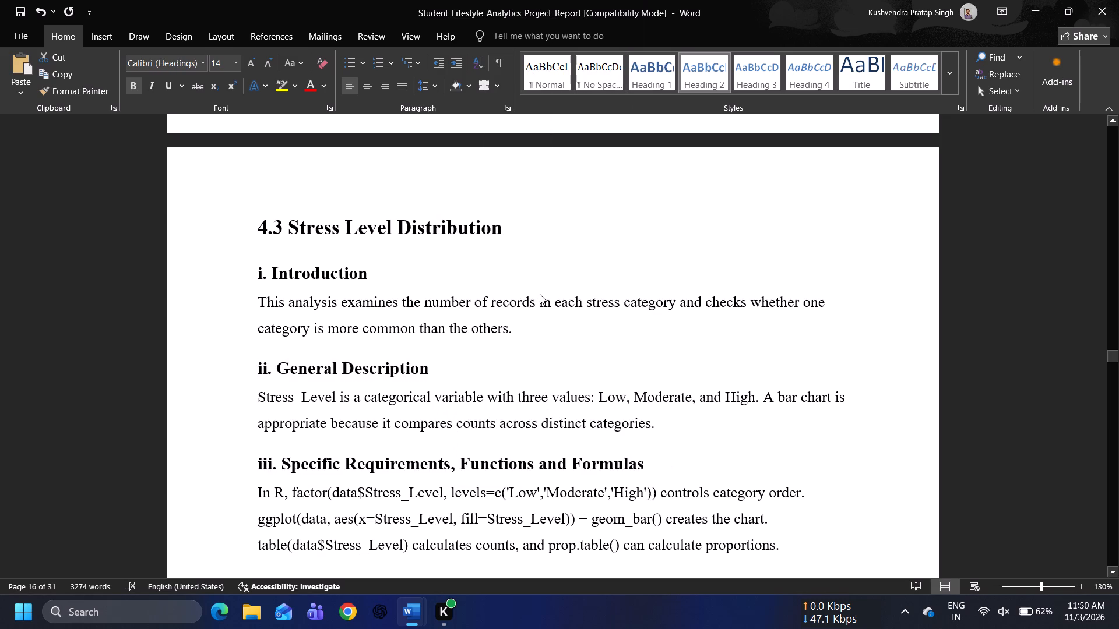
Change the "iv. Analysis Results" heading above the stress level table in section 4.3 to the Times New Roman font.
scroll(534, 357, "down", 4)
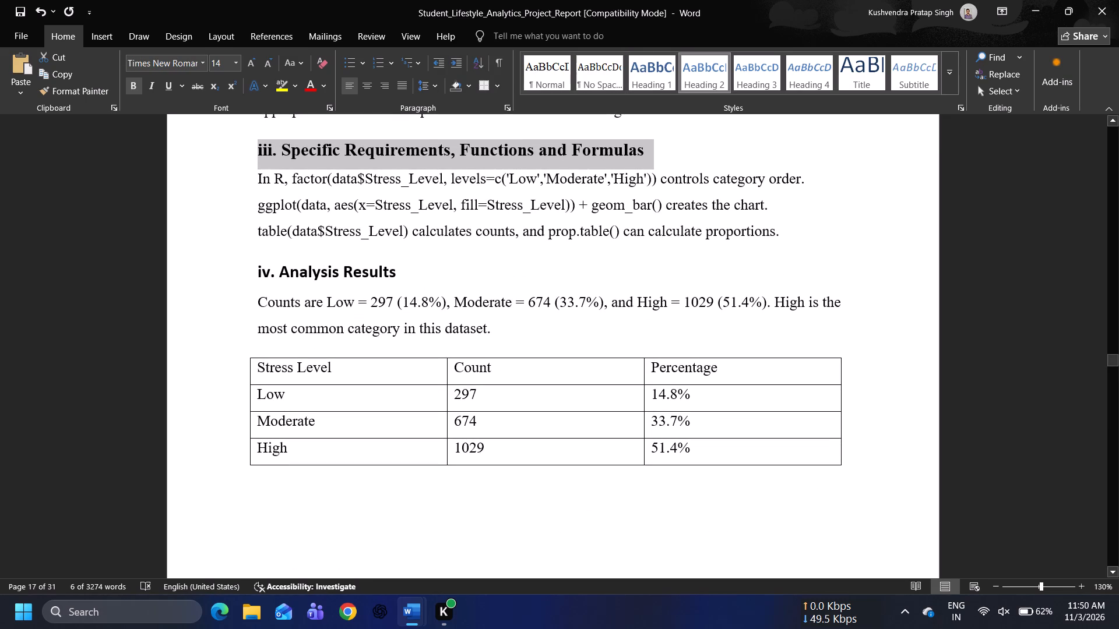
triple_click(383, 278)
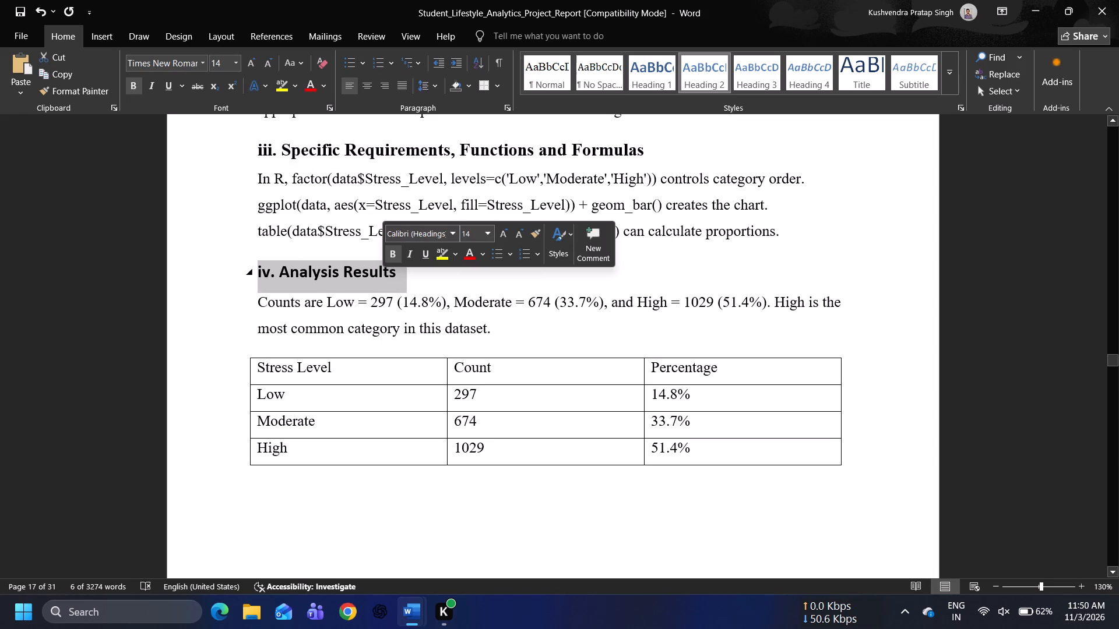
left_click(448, 234)
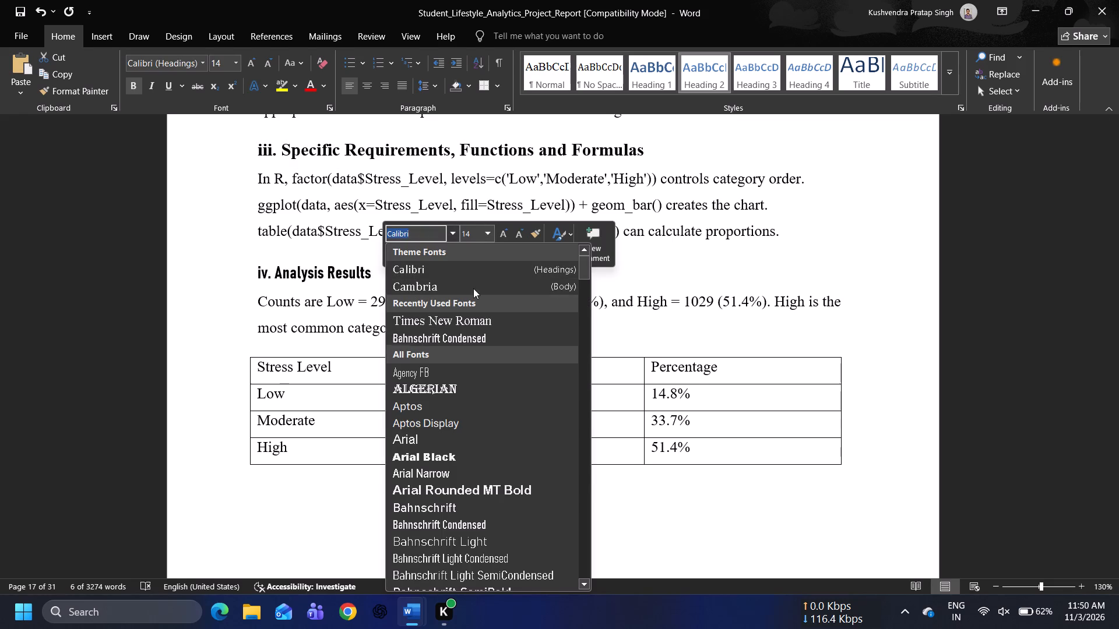
left_click(469, 323)
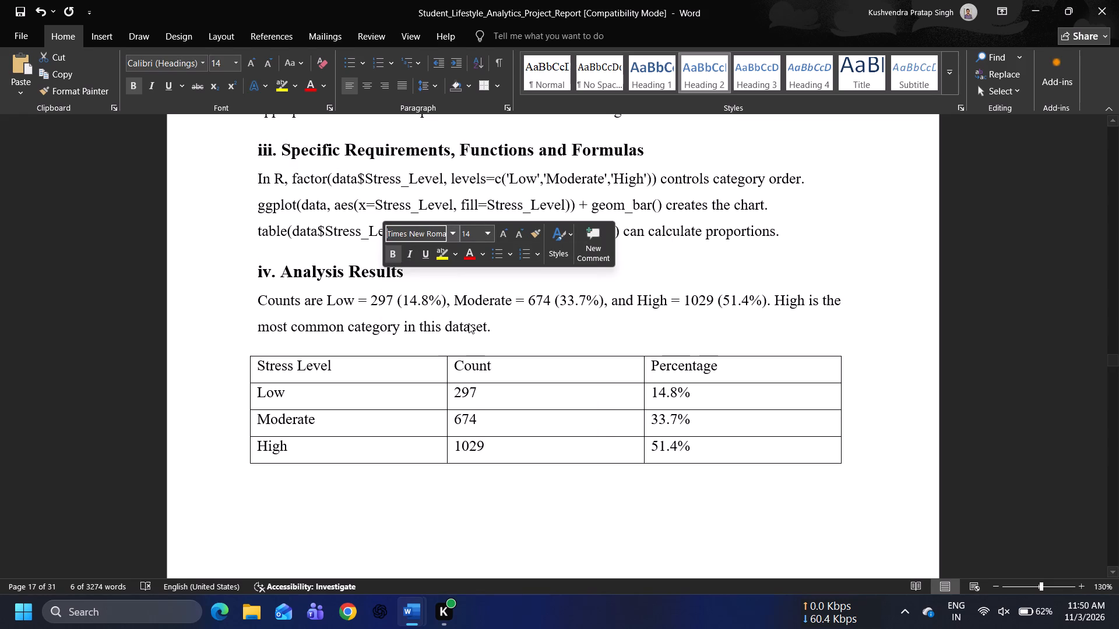
scroll(469, 323, "down", 1)
left_click(446, 274)
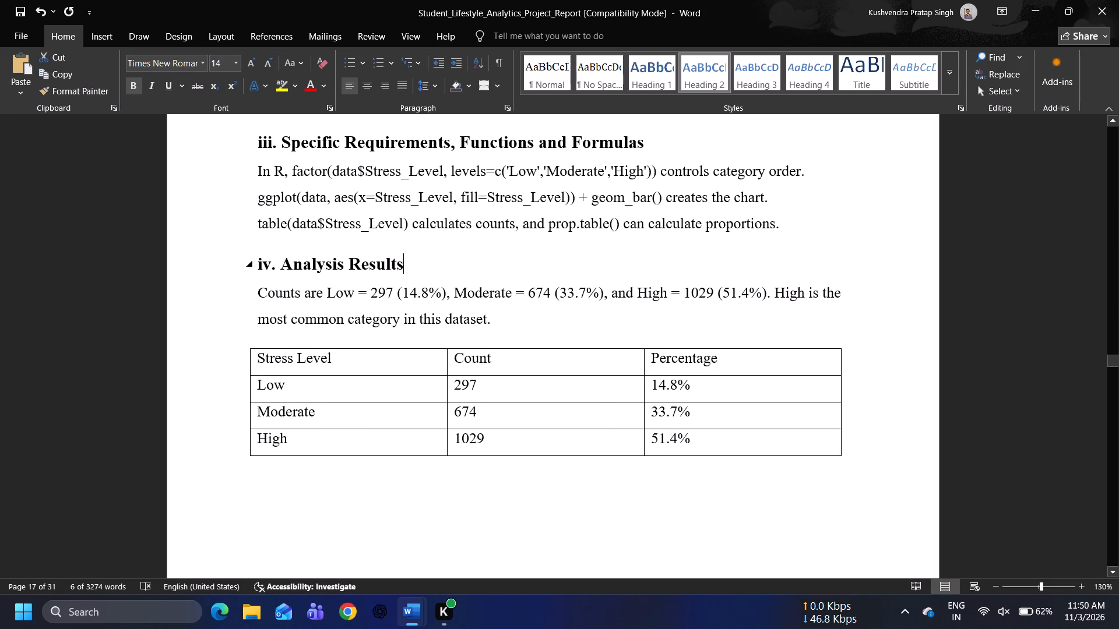
Change the "v. Visualization" heading above the Figure 1 chart in section 4.3 to the Times New Roman font.
scroll(446, 274, "down", 9)
scroll(446, 274, "up", 7)
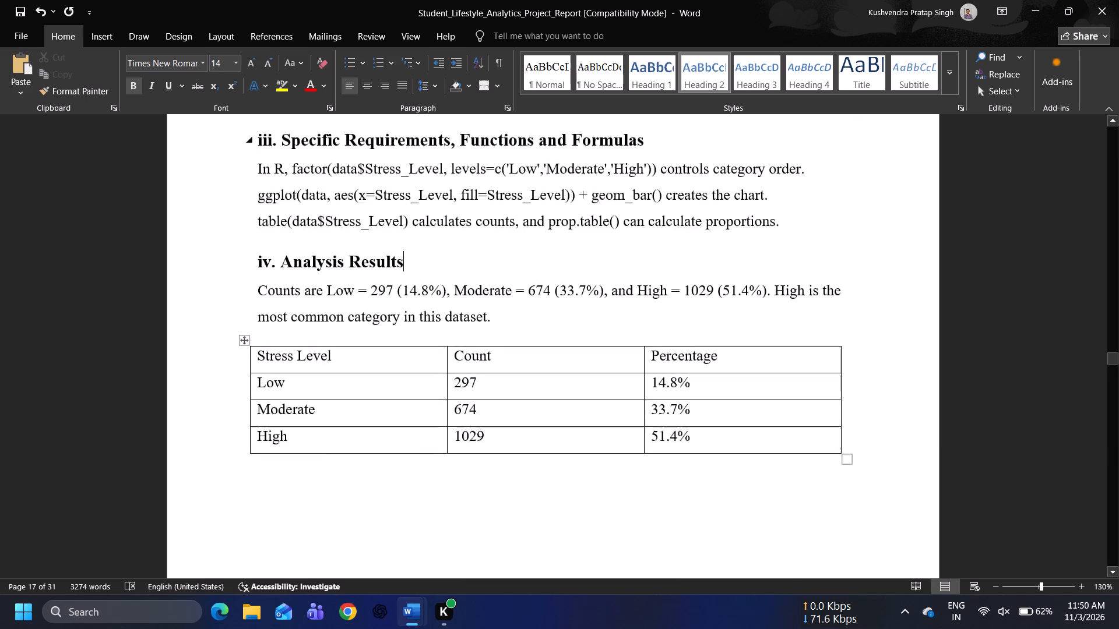
scroll(484, 350, "down", 4)
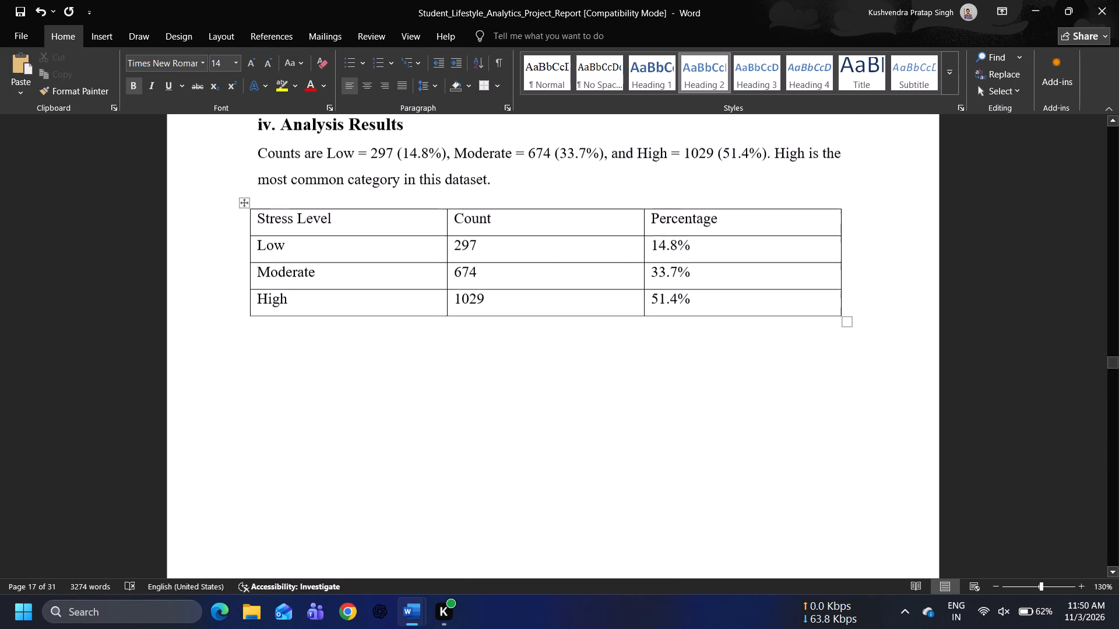
scroll(484, 350, "down", 5)
triple_click(351, 412)
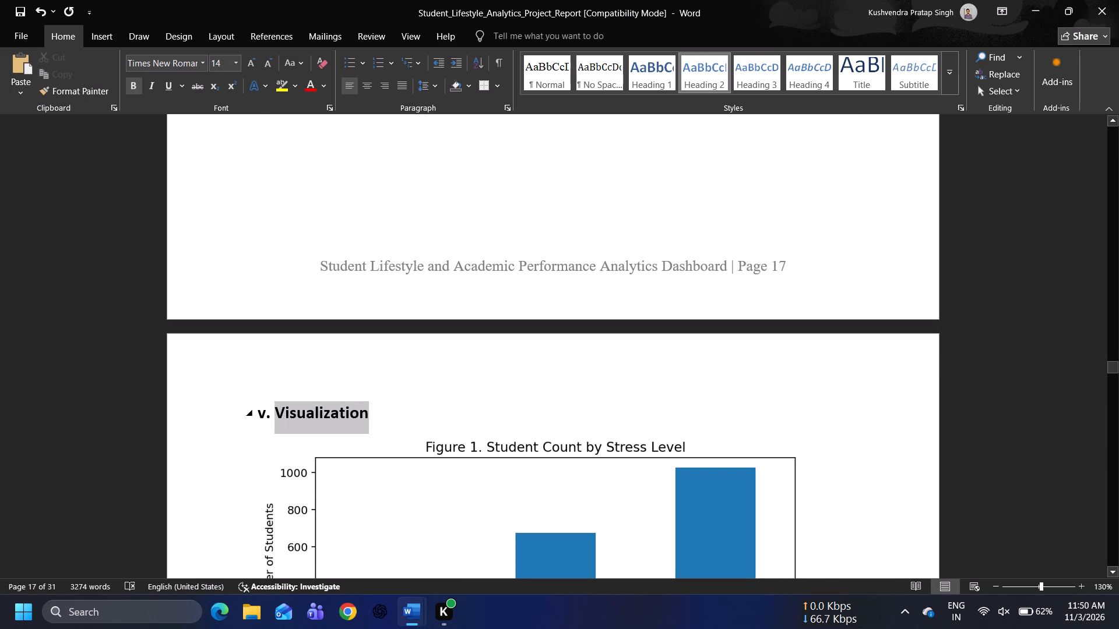
left_click(419, 365)
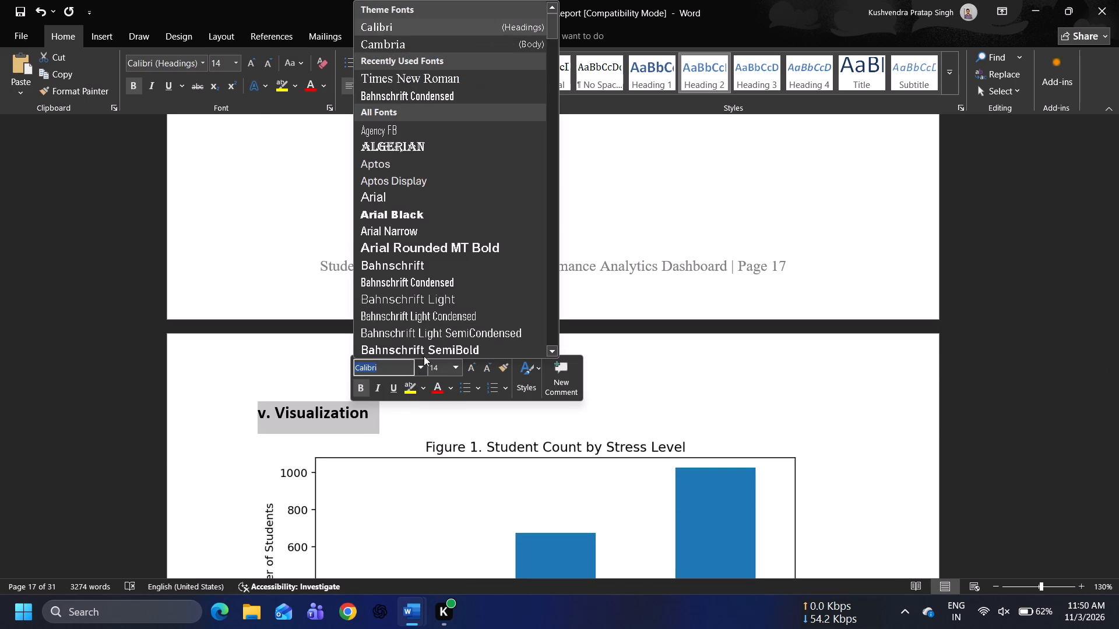
left_click(506, 74)
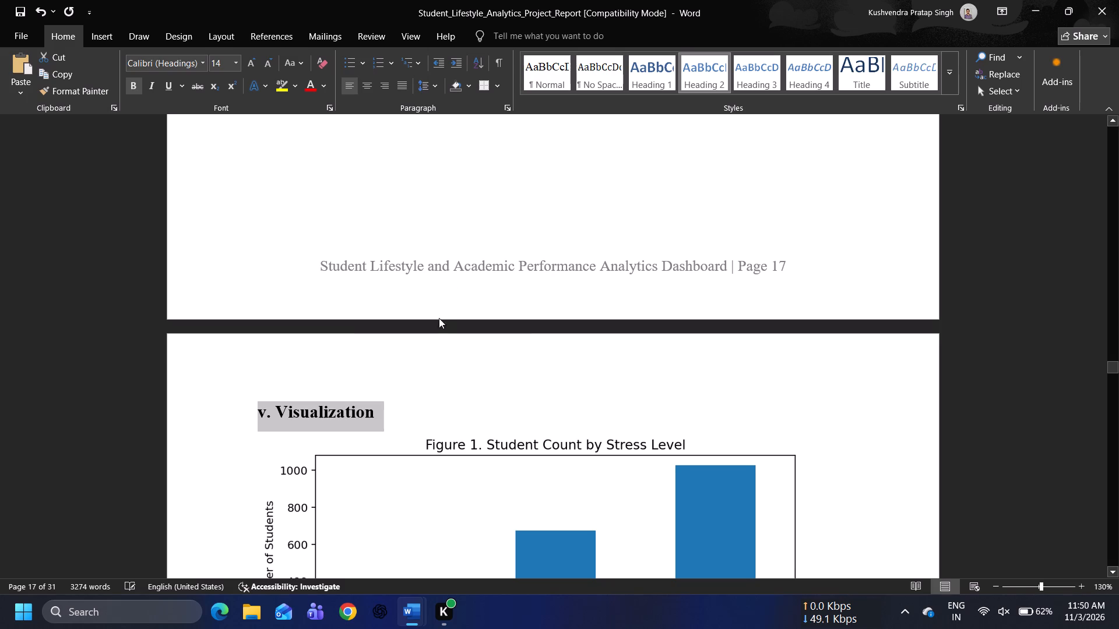
left_click(419, 412)
Change the "4.4 GPA Distribution" section heading to the Times New Roman font.
scroll(419, 412, "down", 6)
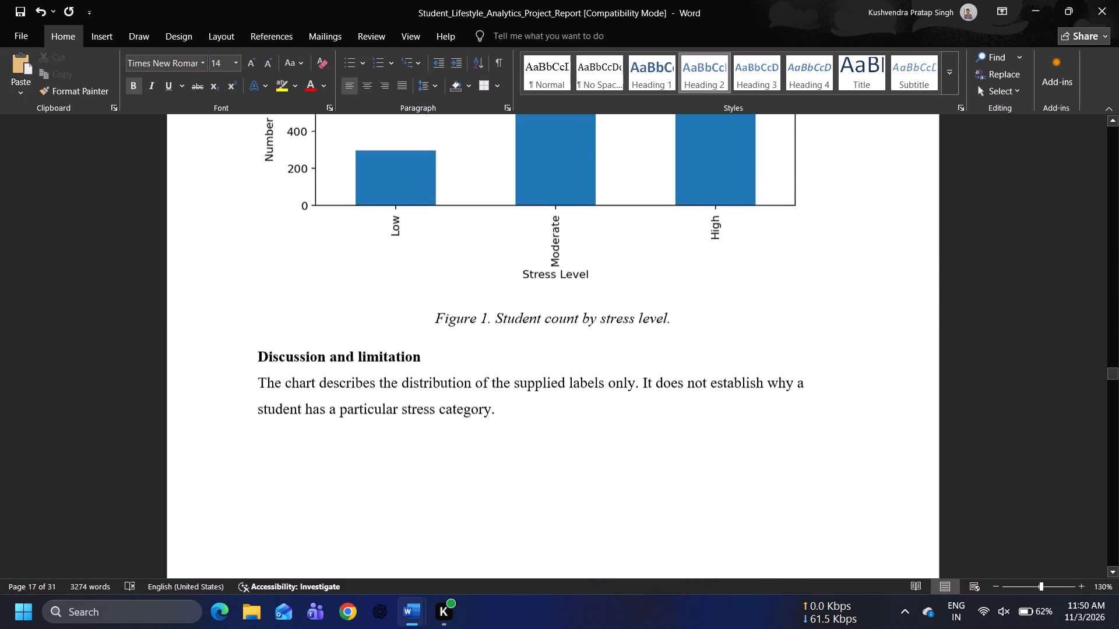
scroll(390, 365, "down", 10)
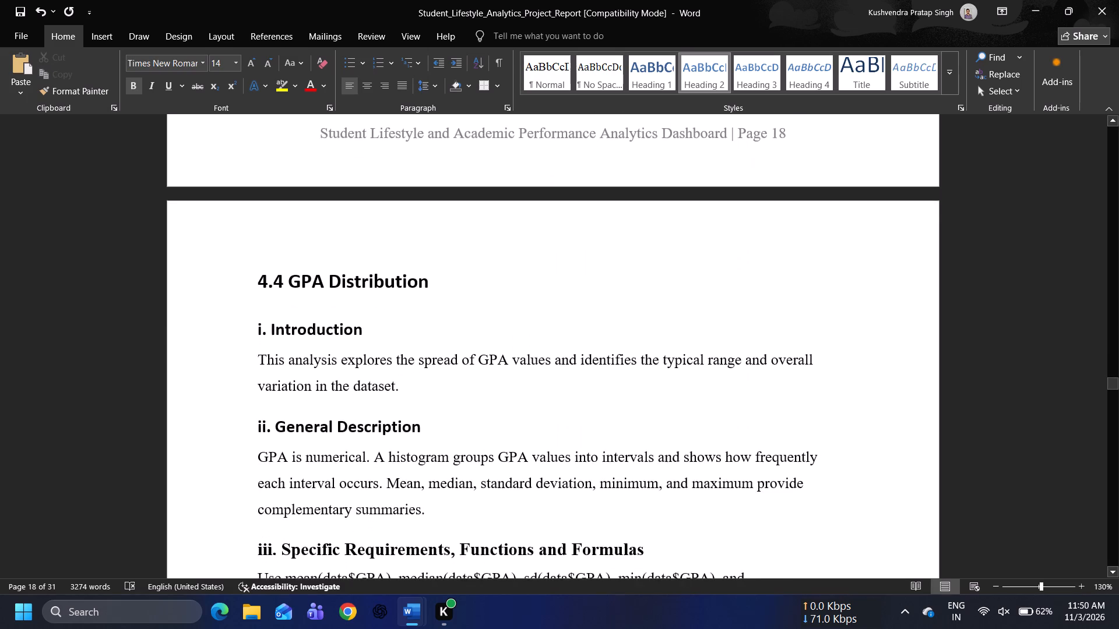
triple_click(354, 276)
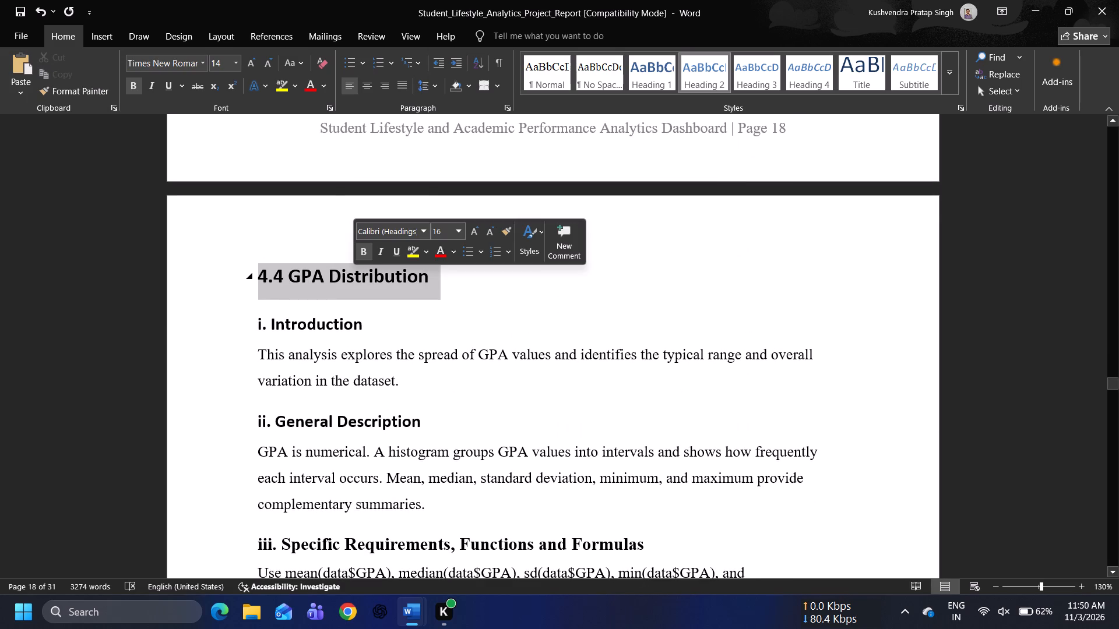
left_click(421, 228)
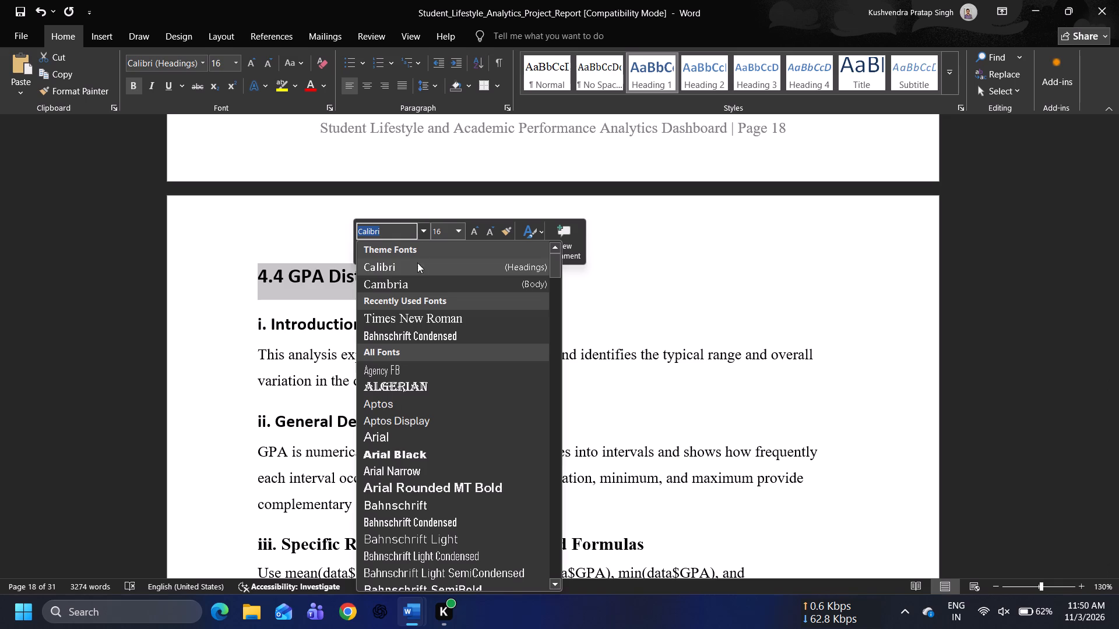
left_click(409, 316)
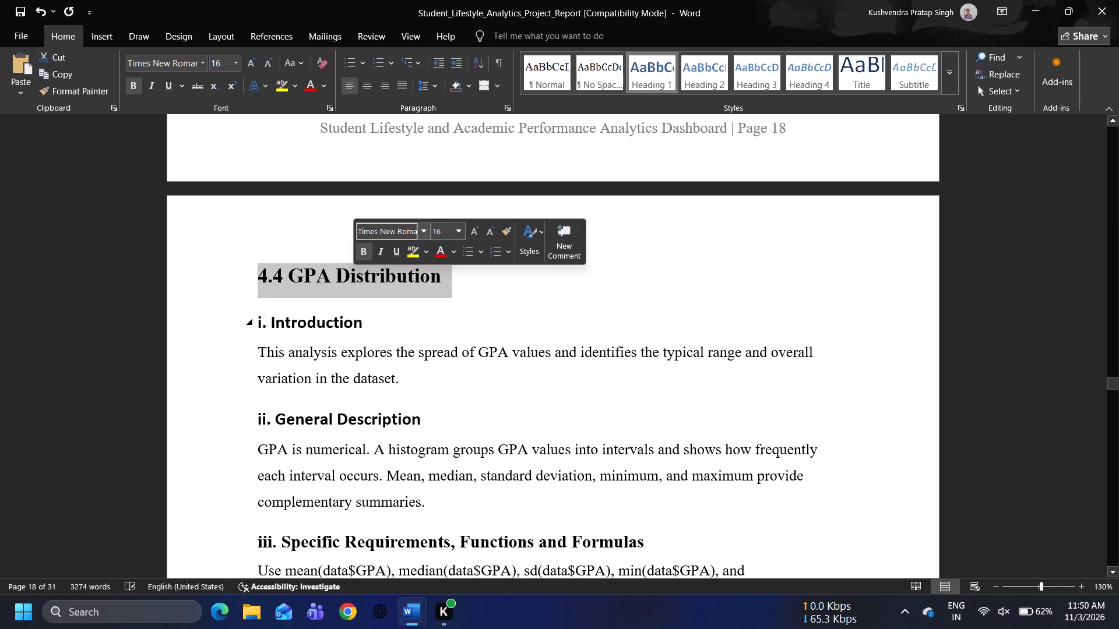
Change the "i. Introduction" heading in section 4.4 GPA Distribution to the Times New Roman font.
triple_click(354, 322)
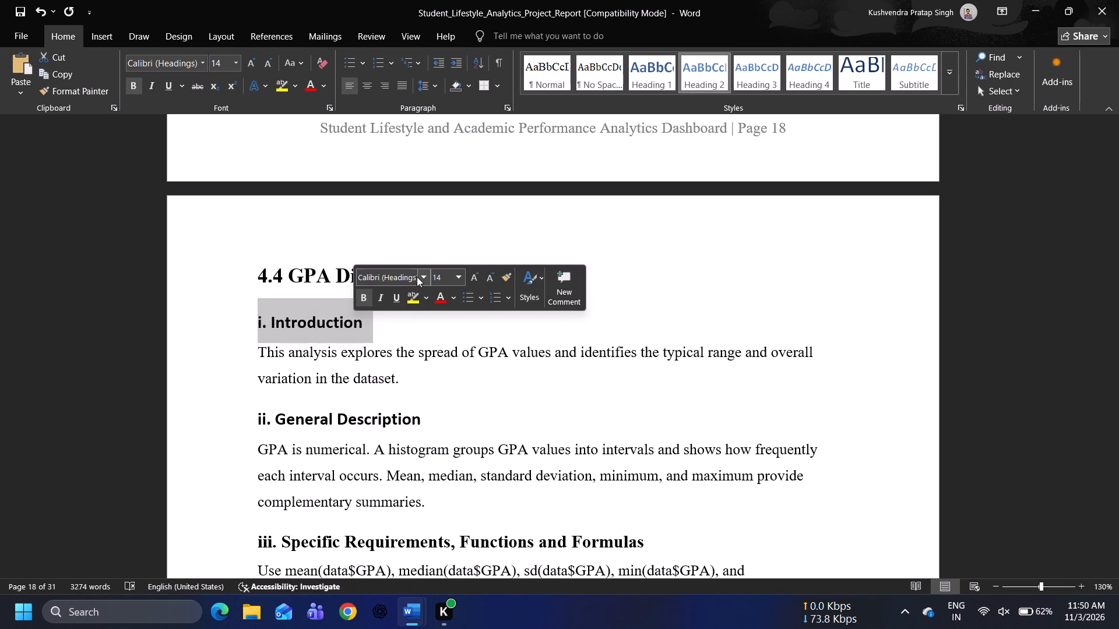
left_click(417, 277)
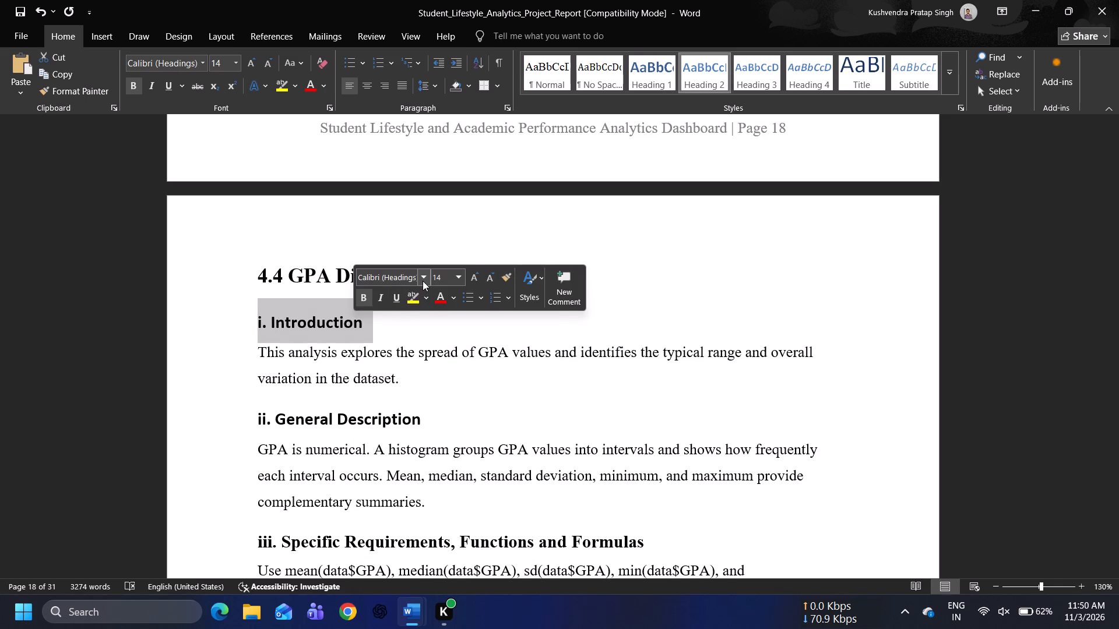
left_click(423, 281)
left_click(413, 363)
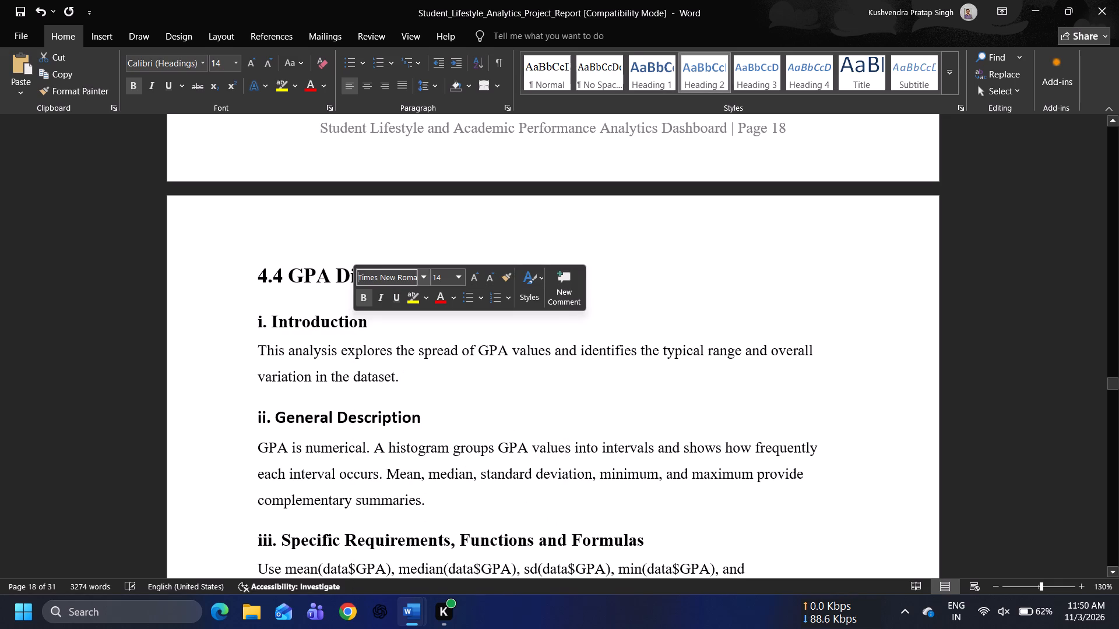
Change the "ii. General Description" heading in section 4.4 to the Times New Roman font.
triple_click(372, 419)
left_click(372, 419)
double_click(372, 420)
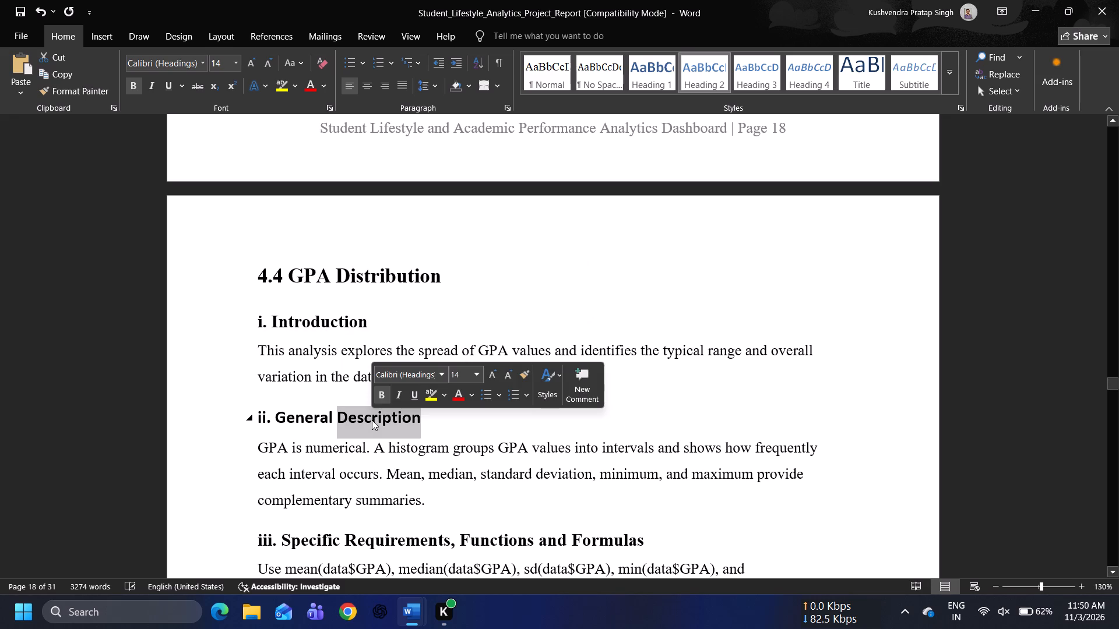
double_click(372, 420)
triple_click(372, 420)
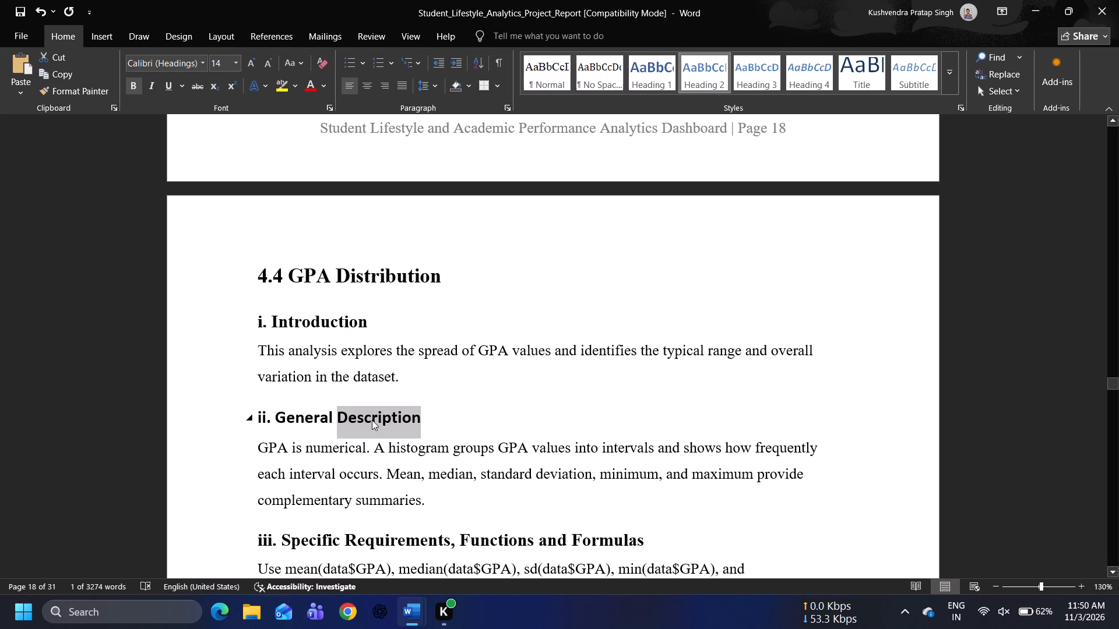
left_click(441, 375)
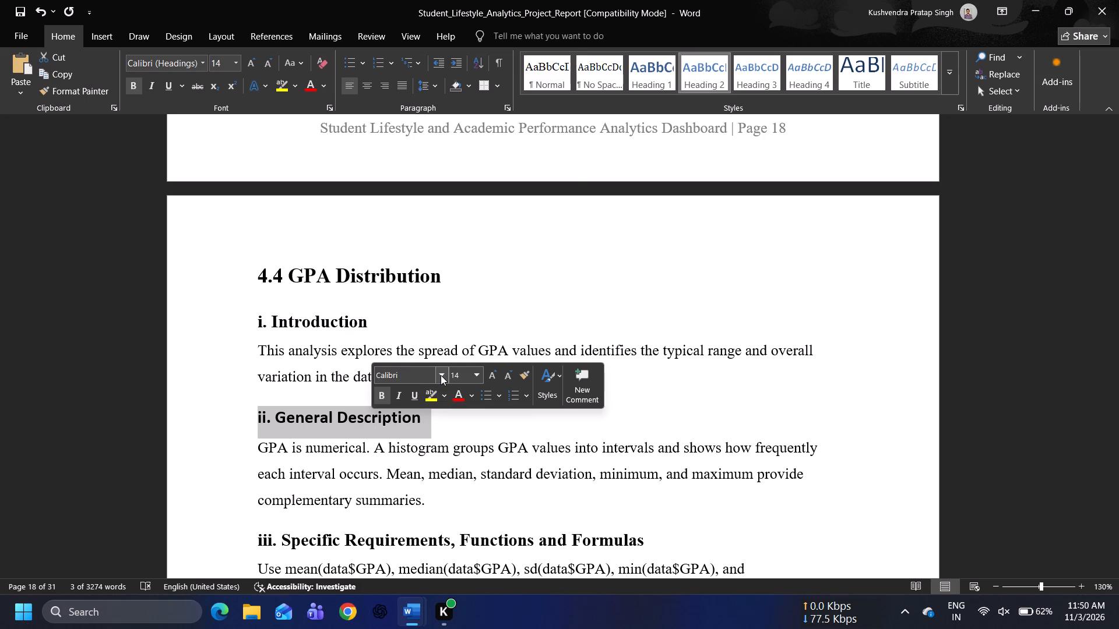
left_click(487, 78)
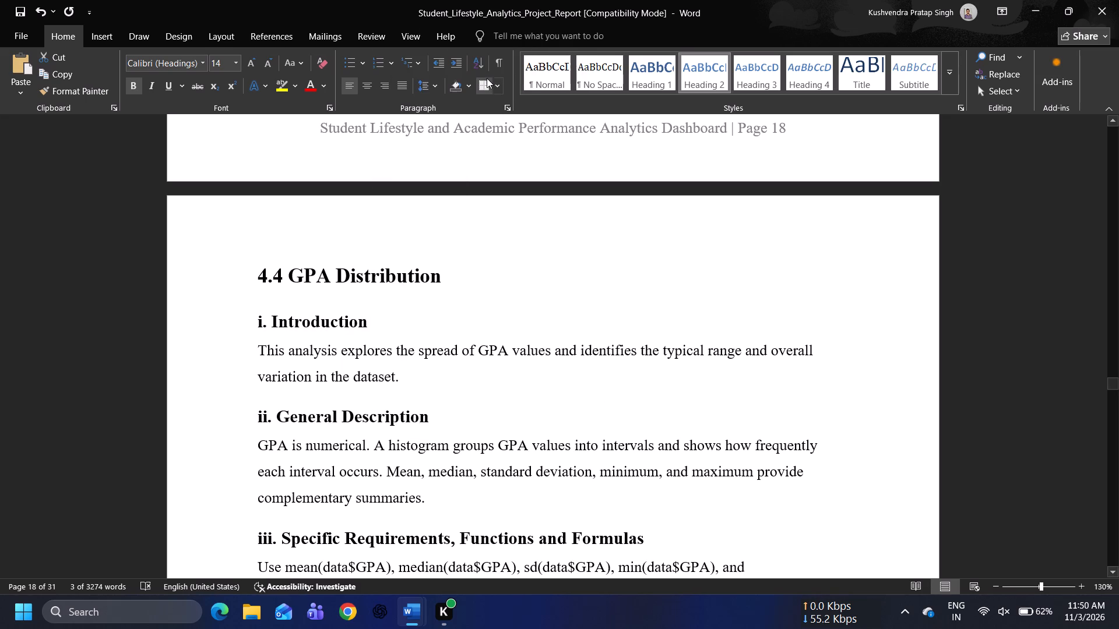
Change the "iv. Analysis Results" heading in section 4.4 to the Times New Roman font.
scroll(419, 418, "down", 2)
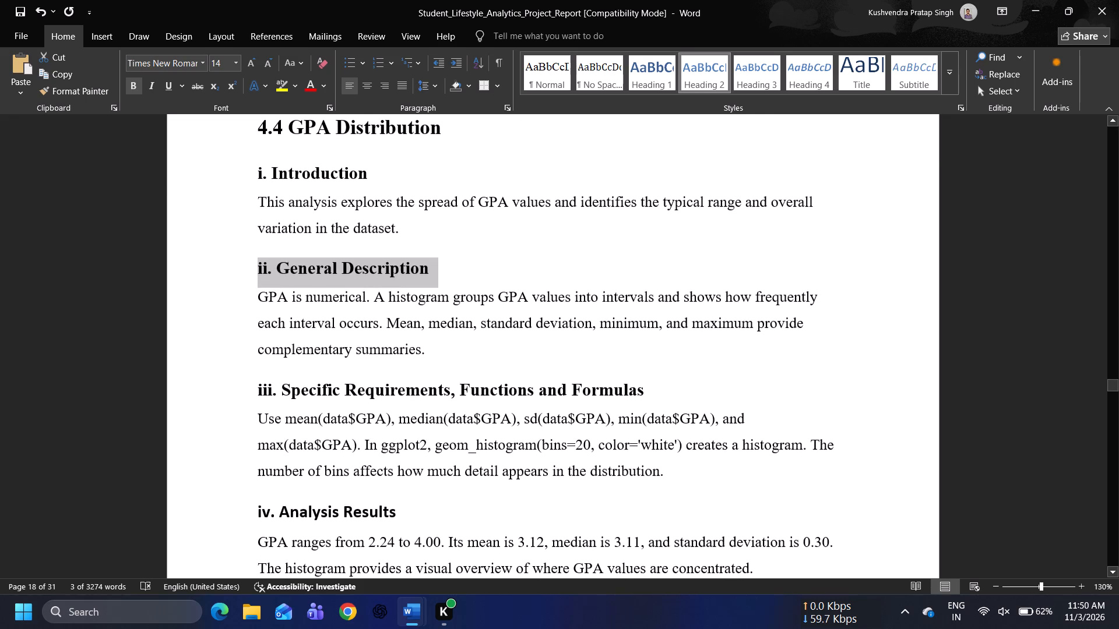
left_click(420, 394)
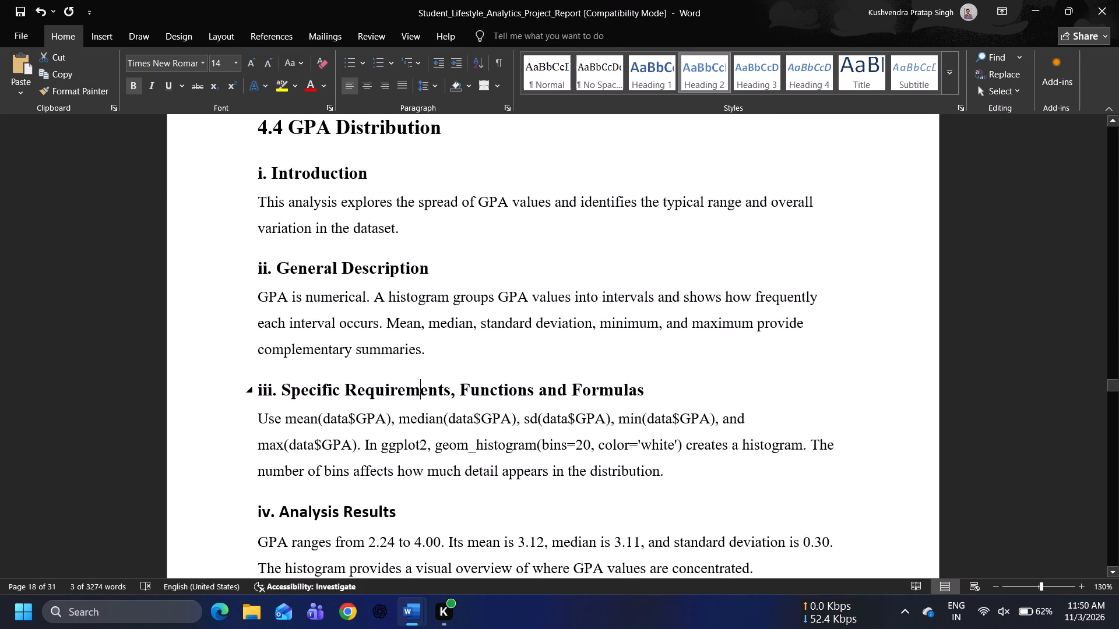
left_click(374, 506)
scroll(374, 506, "down", 1)
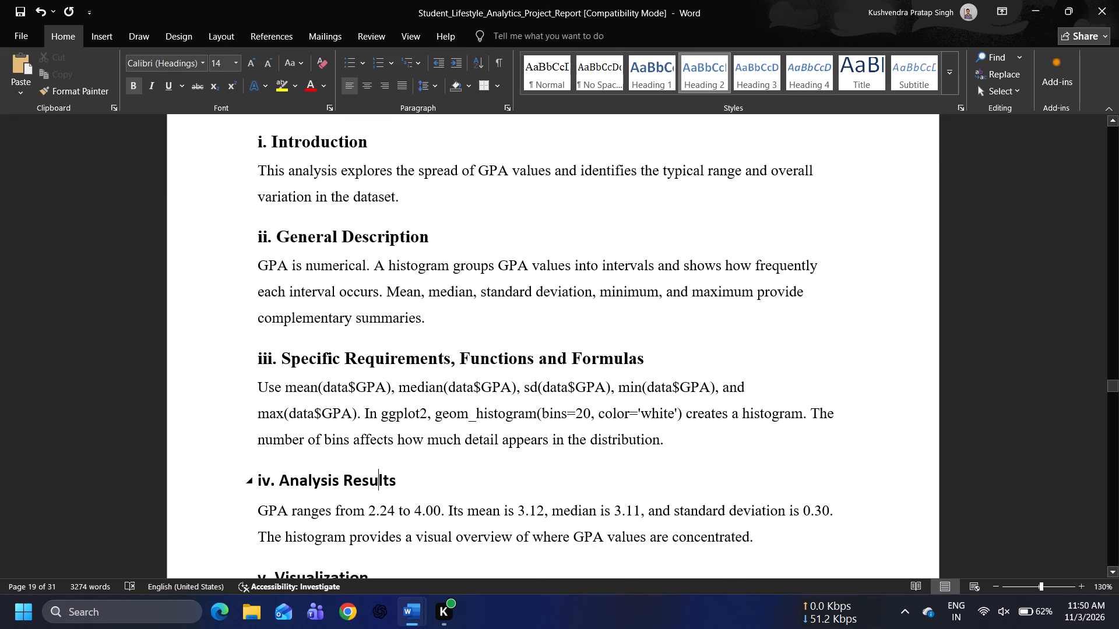
triple_click(375, 487)
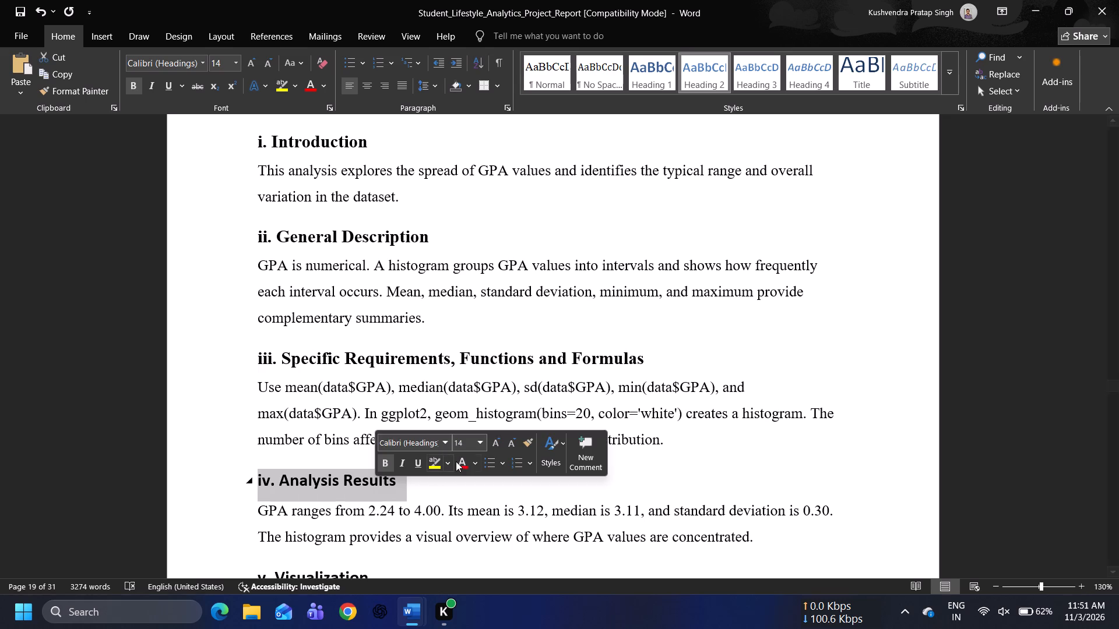
left_click(446, 439)
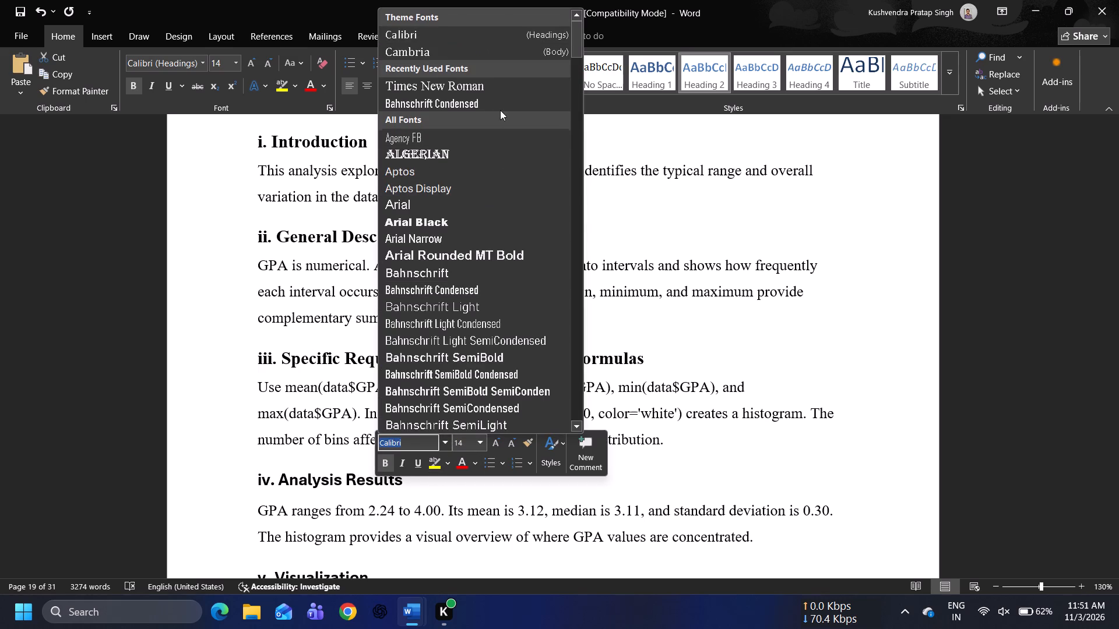
left_click(510, 79)
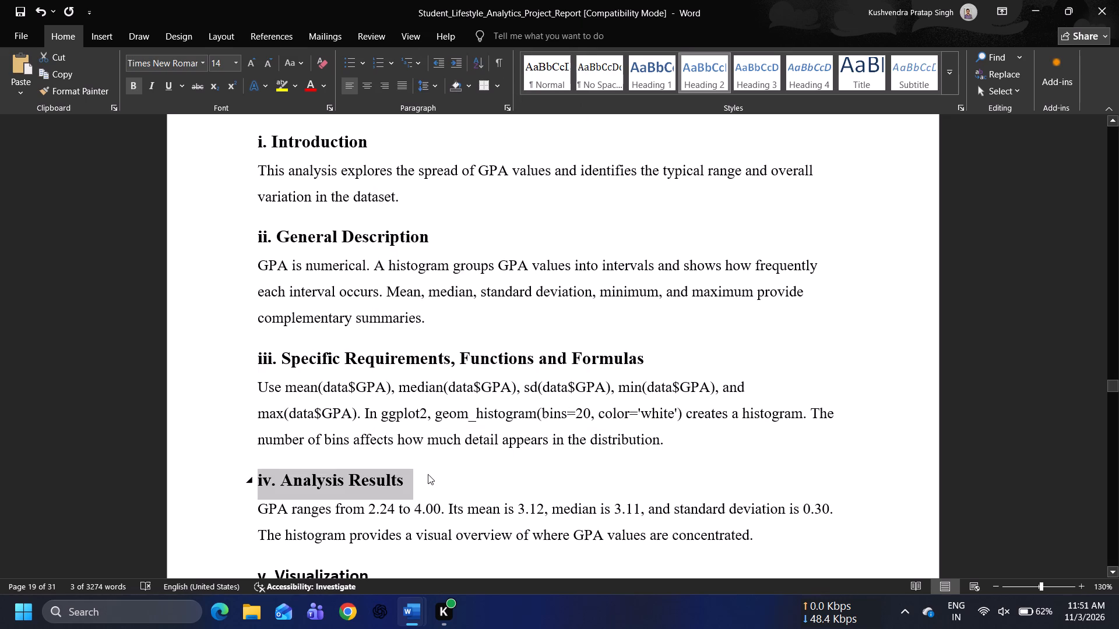
left_click(426, 482)
Change the "v. Visualization" heading above the Figure 2 histogram in section 4.4 to the Times New Roman font.
scroll(426, 482, "down", 4)
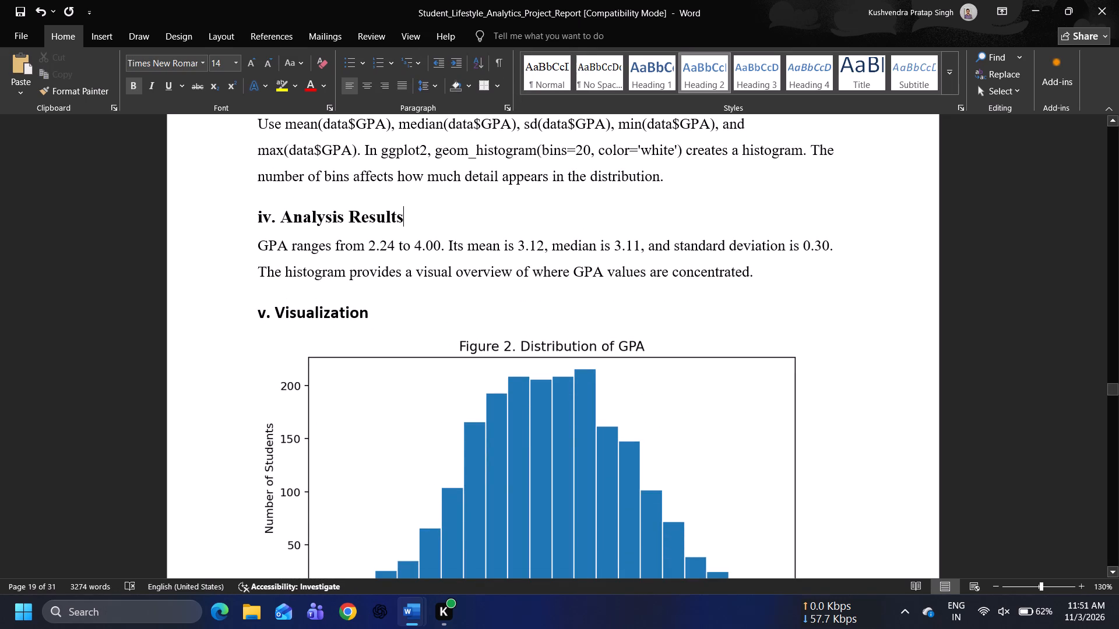
triple_click(344, 315)
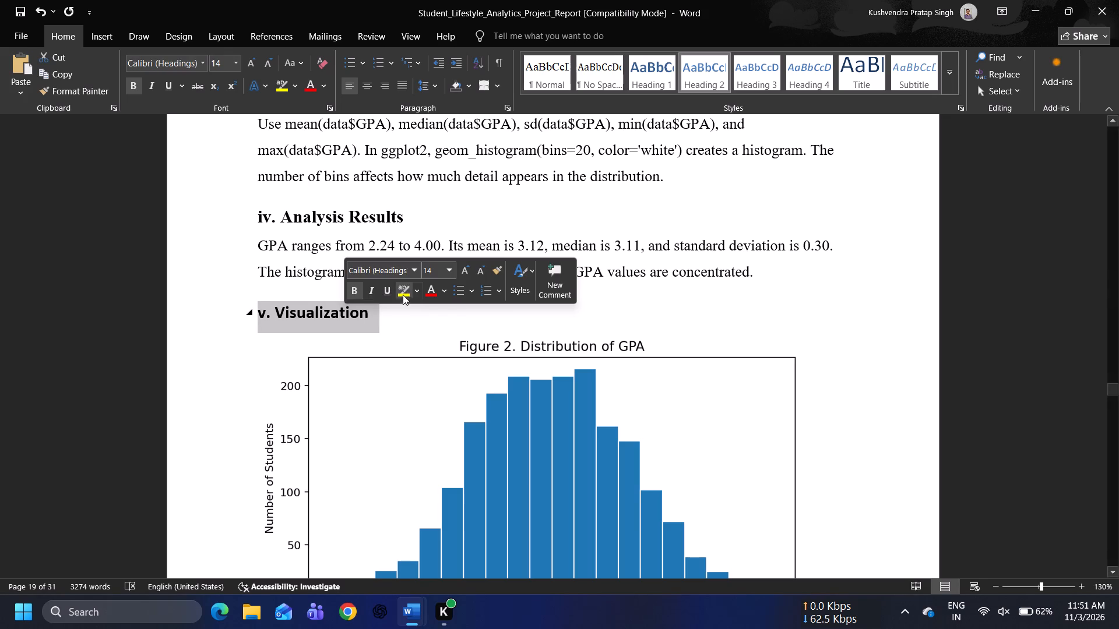
left_click(417, 270)
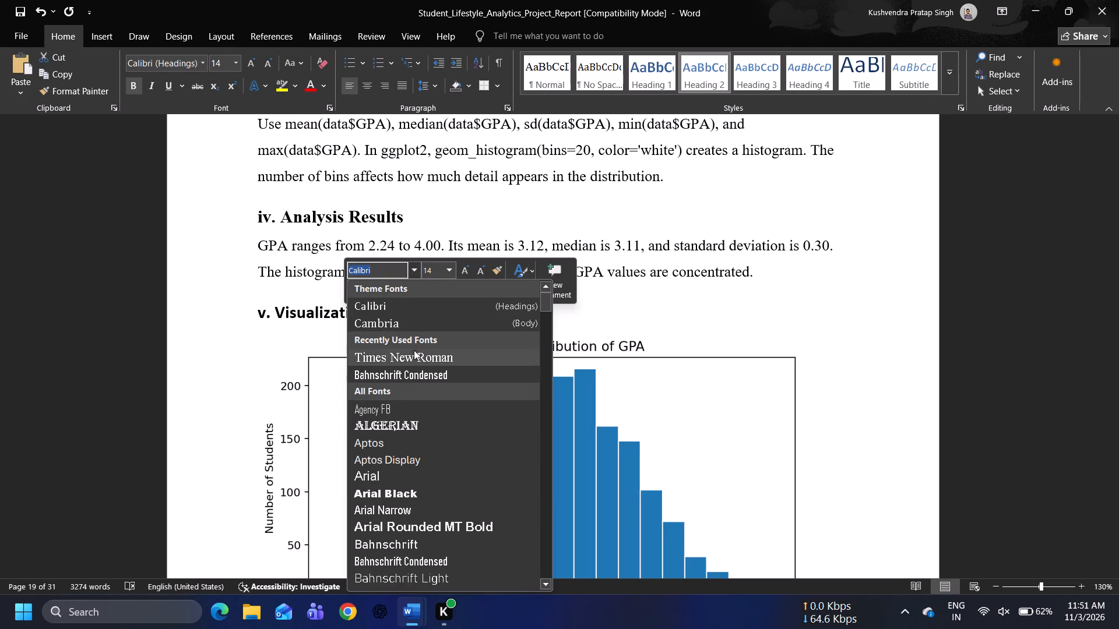
left_click(413, 357)
Change the "ii. General Description" heading in section 4.5 Study Hours and GPA Relationship to the Times New Roman font.
scroll(413, 357, "down", 6)
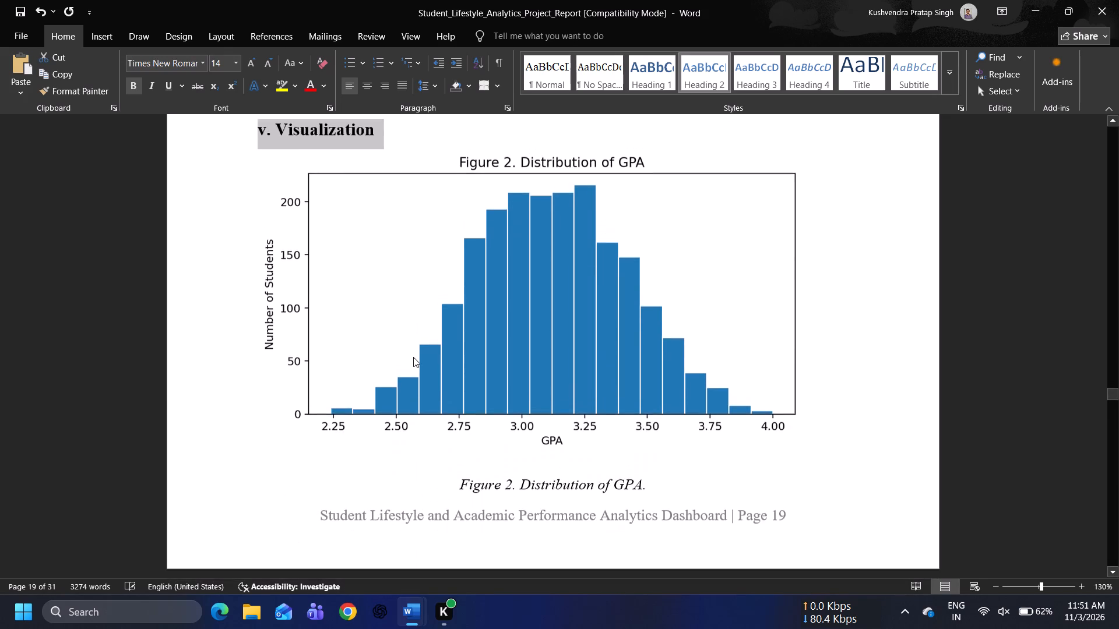
scroll(413, 357, "down", 1)
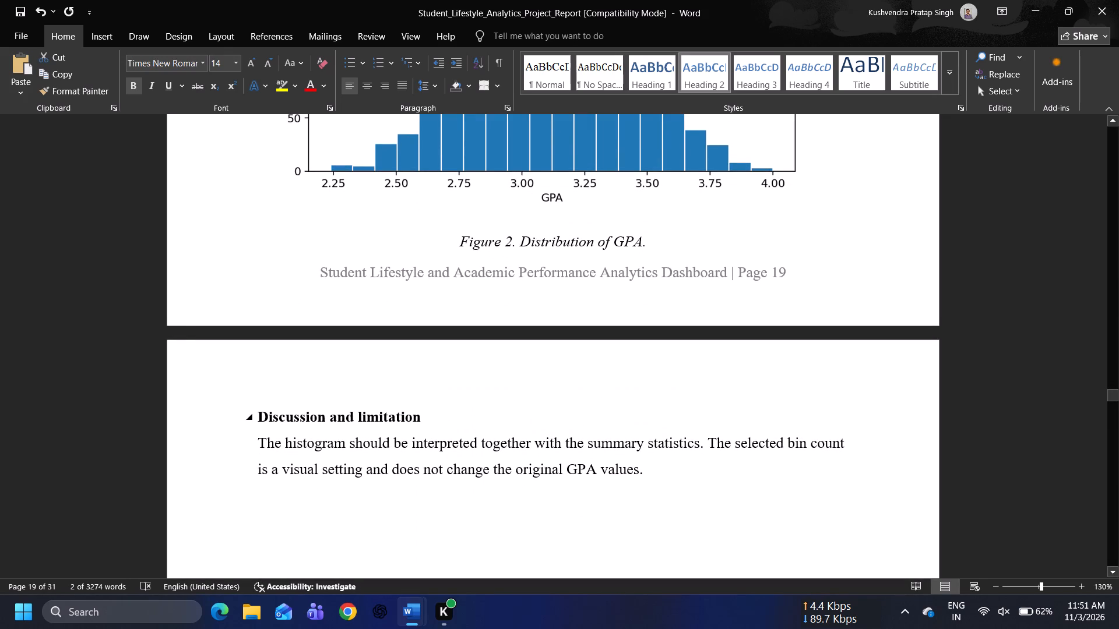
scroll(379, 419, "down", 9)
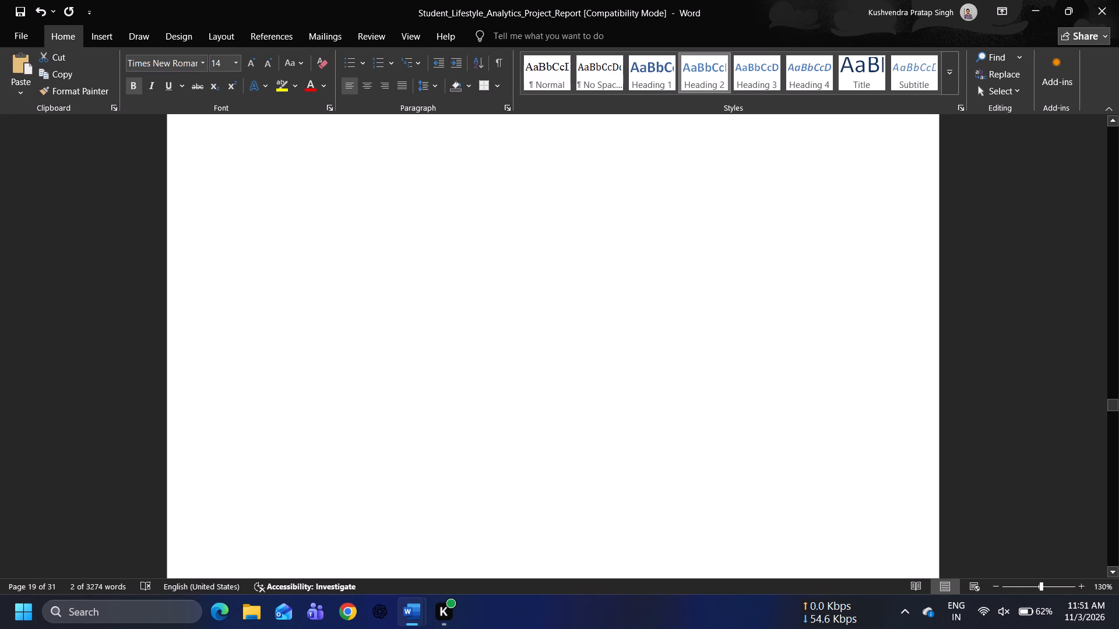
scroll(379, 419, "down", 6)
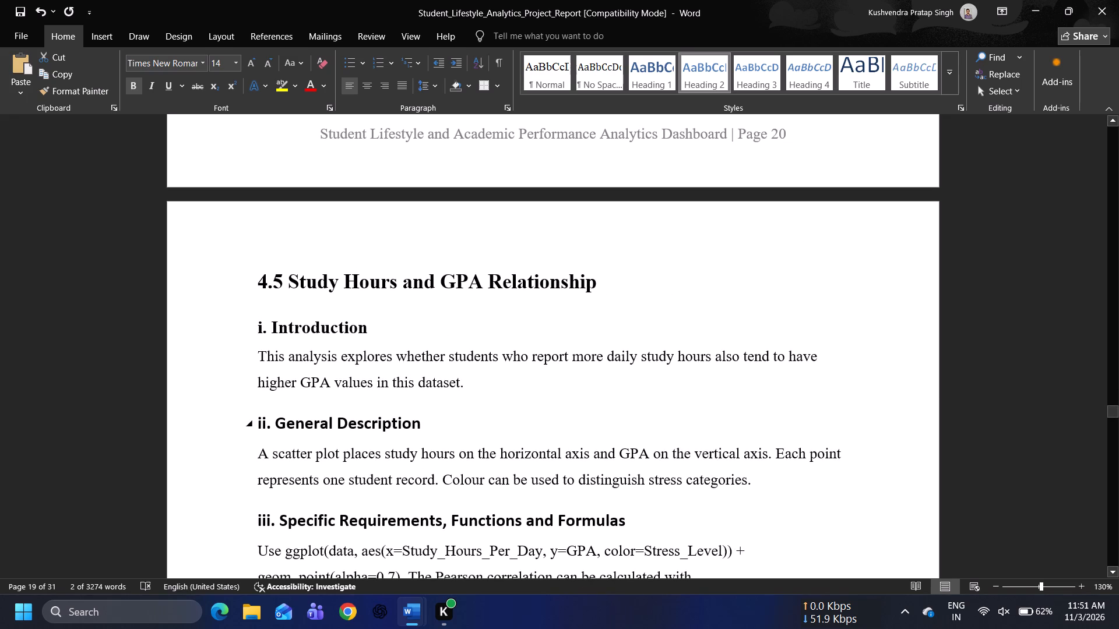
triple_click(339, 423)
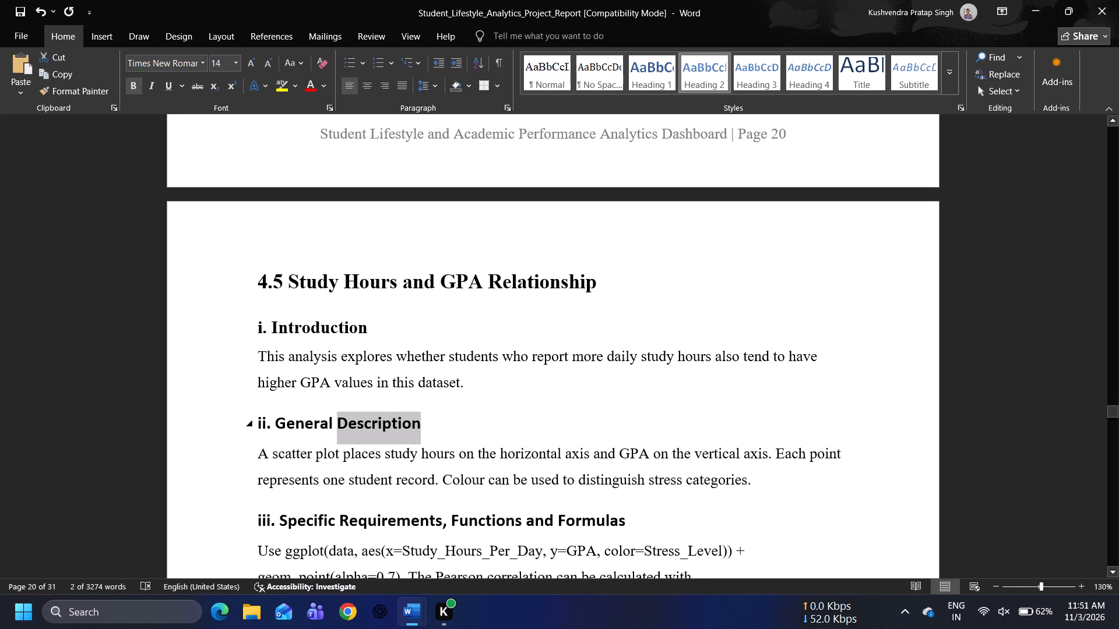
left_click(407, 370)
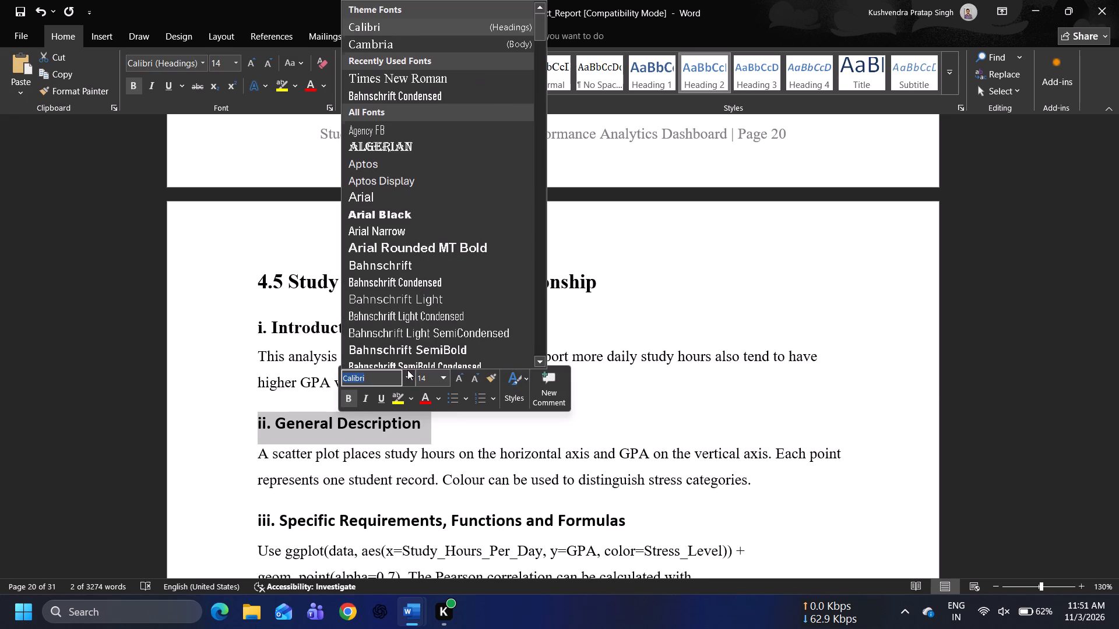
left_click(458, 74)
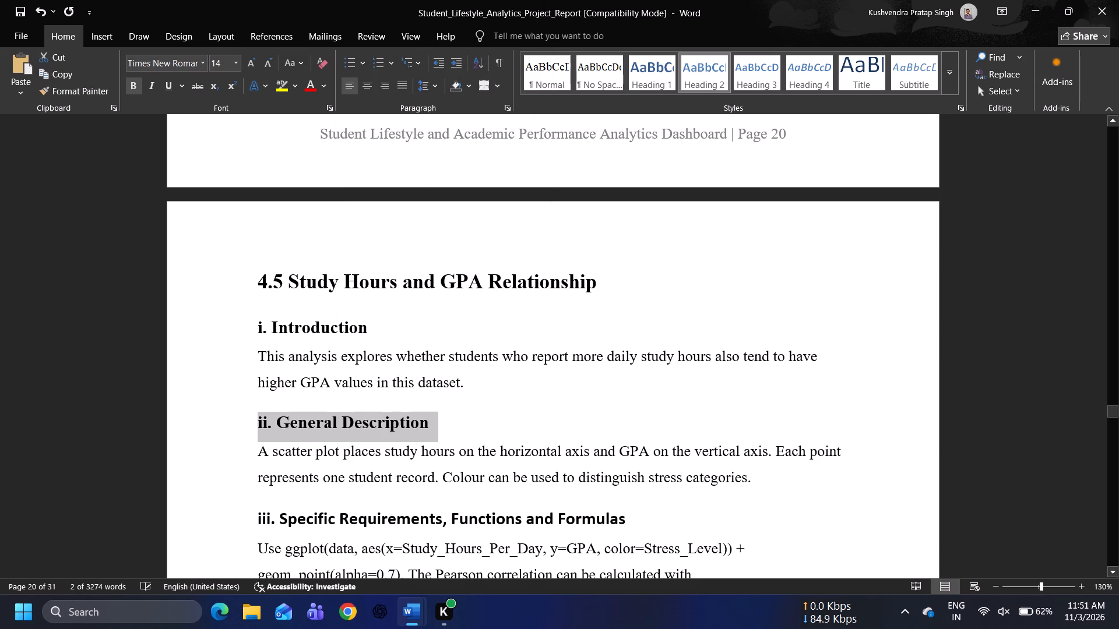
left_click(444, 419)
Change the "iii. Specific Requirements, Functions and Formulas" heading in section 4.5 to the Times New Roman font.
scroll(444, 419, "down", 3)
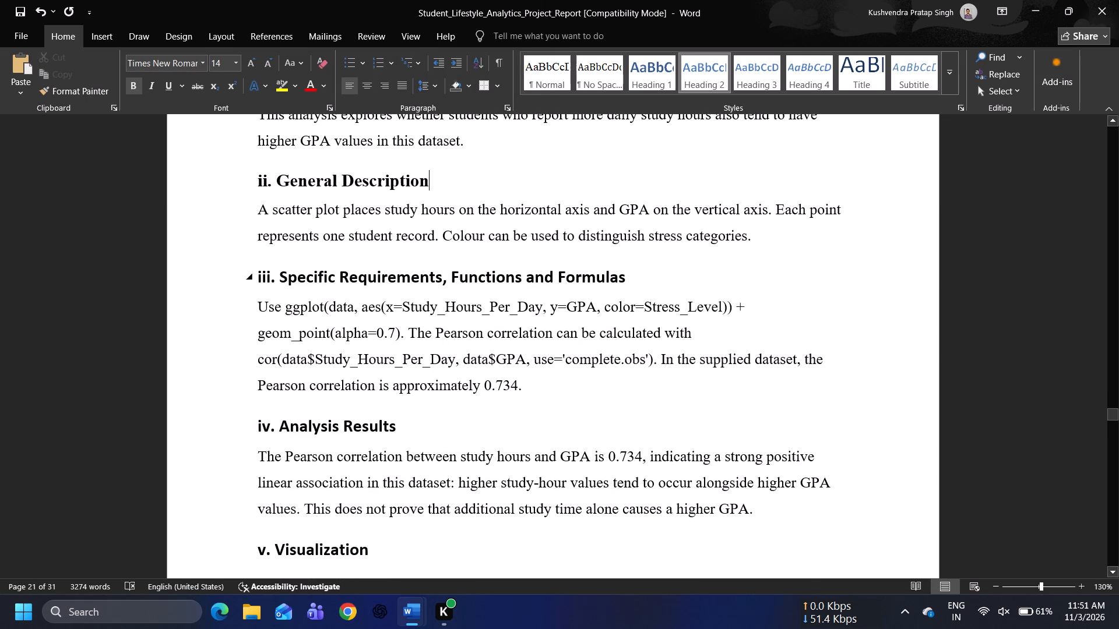
triple_click(419, 278)
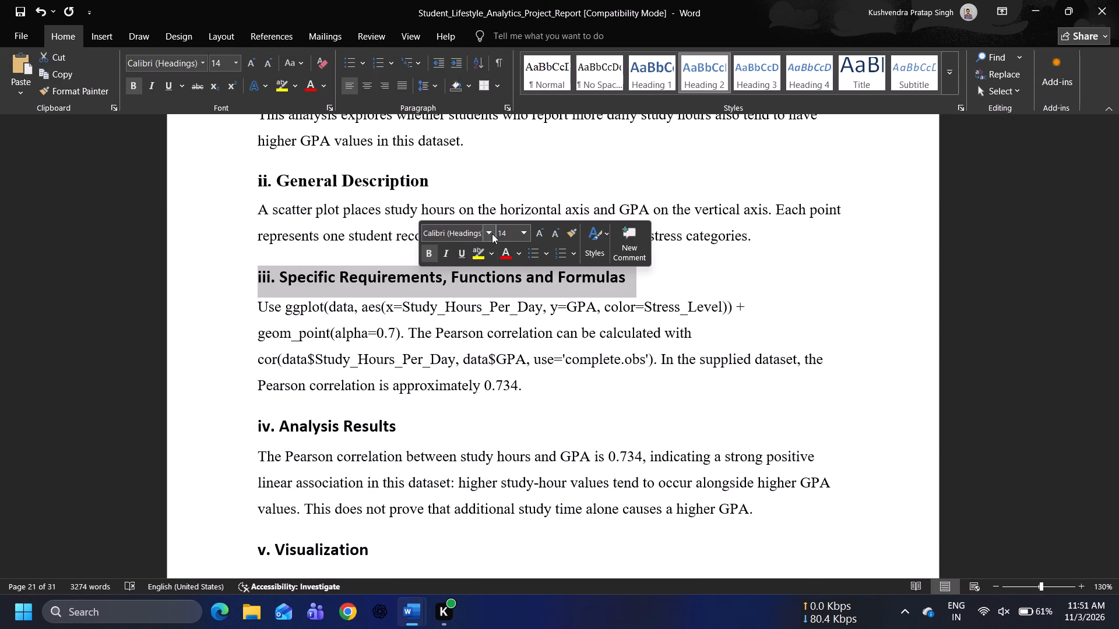
left_click(492, 233)
left_click(475, 323)
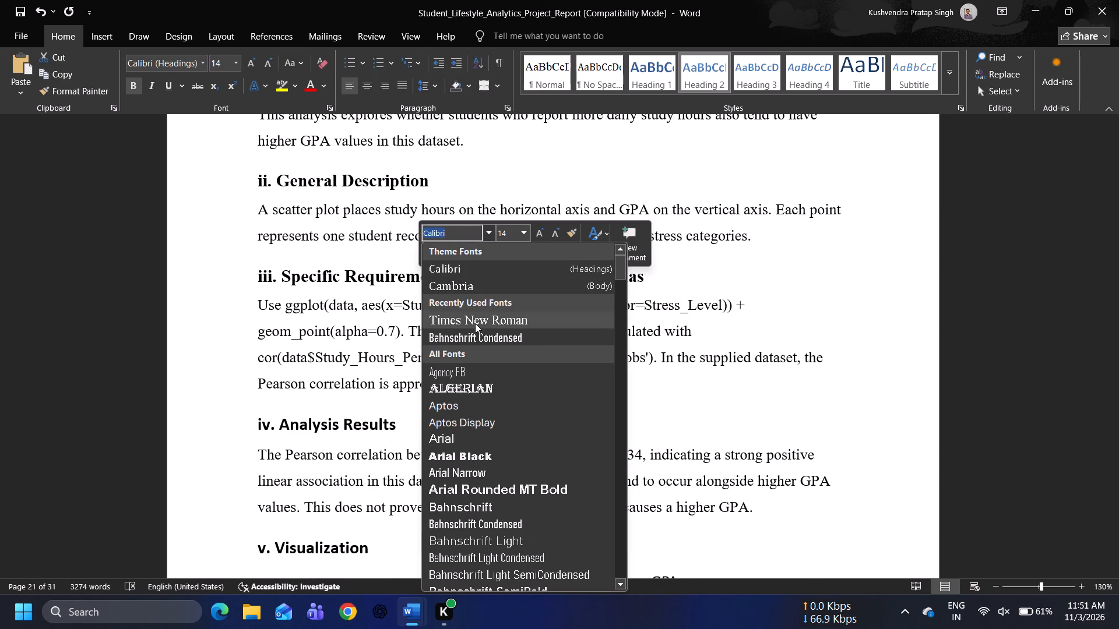
Change the "iv. Analysis Results" heading in section 4.5 to the Times New Roman font.
triple_click(377, 419)
left_click(377, 419)
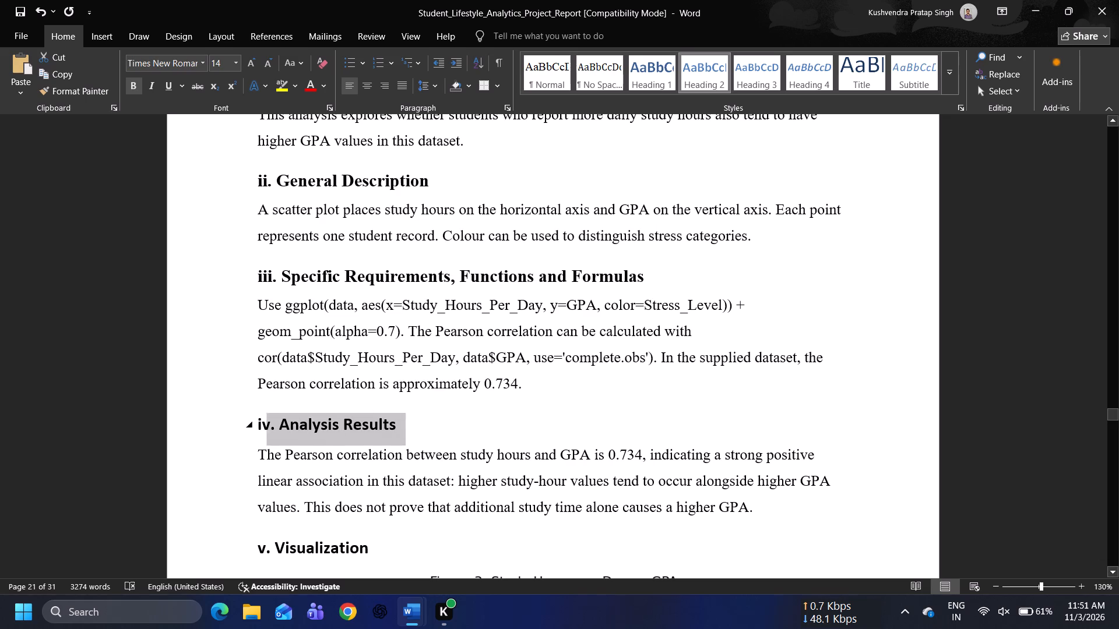
triple_click(379, 419)
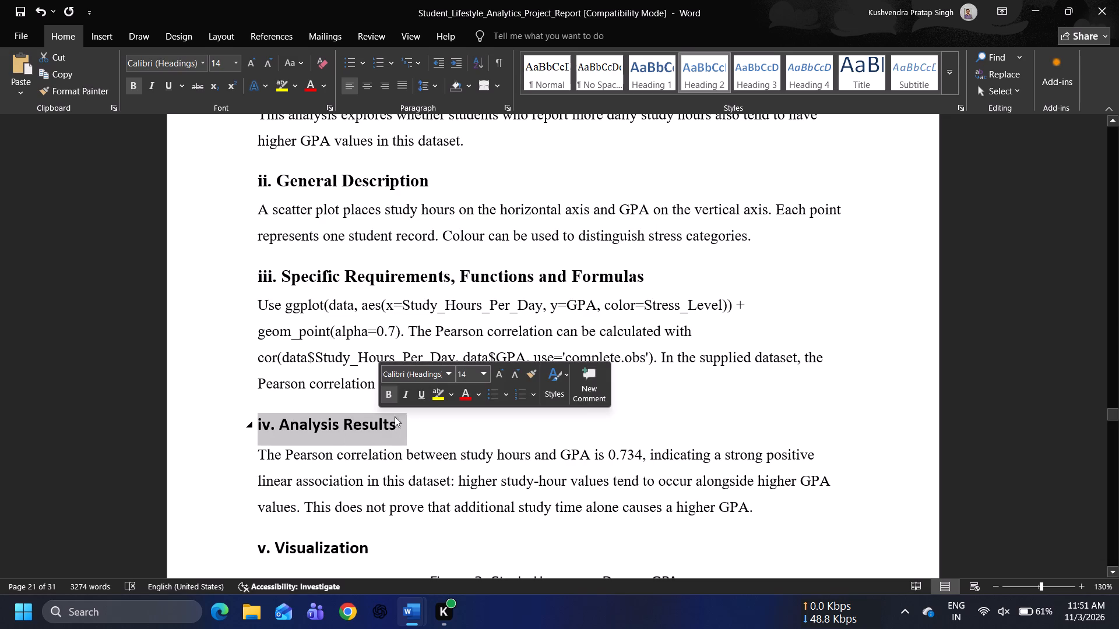
left_click(448, 372)
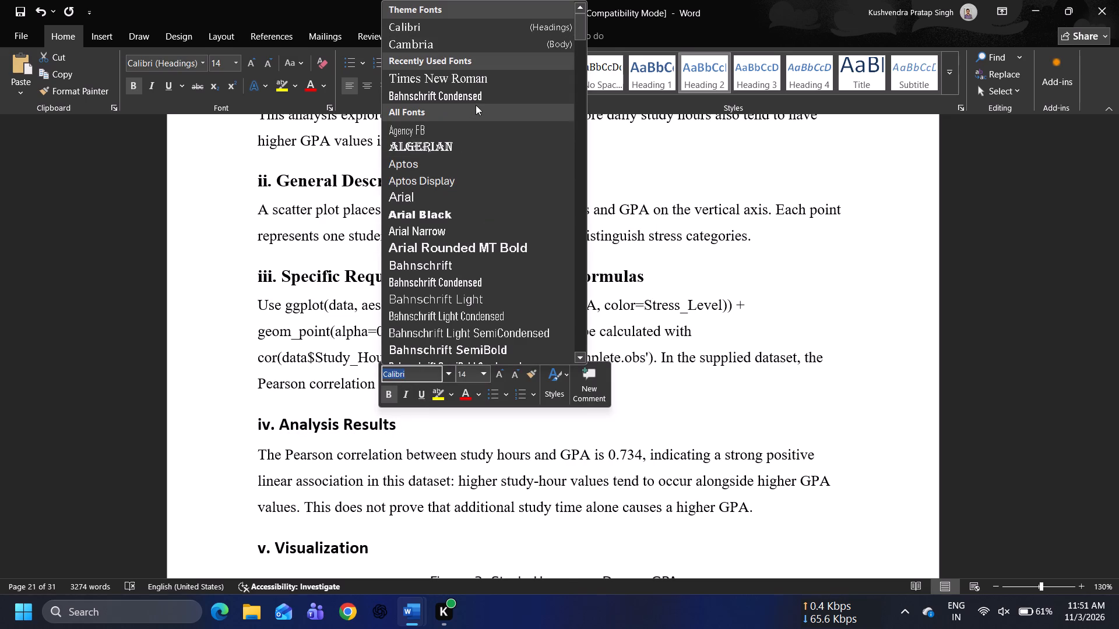
left_click(486, 83)
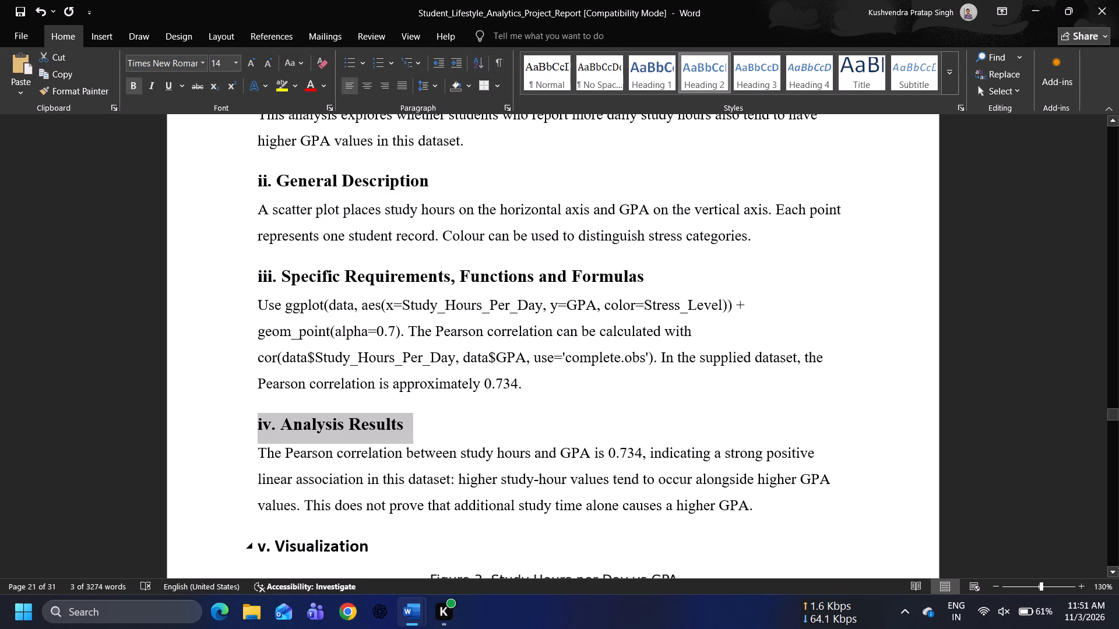
Change the "v. Visualization" heading above the Figure 3 chart in section 4.5 to the Times New Roman font.
triple_click(337, 549)
left_click(337, 549)
double_click(337, 549)
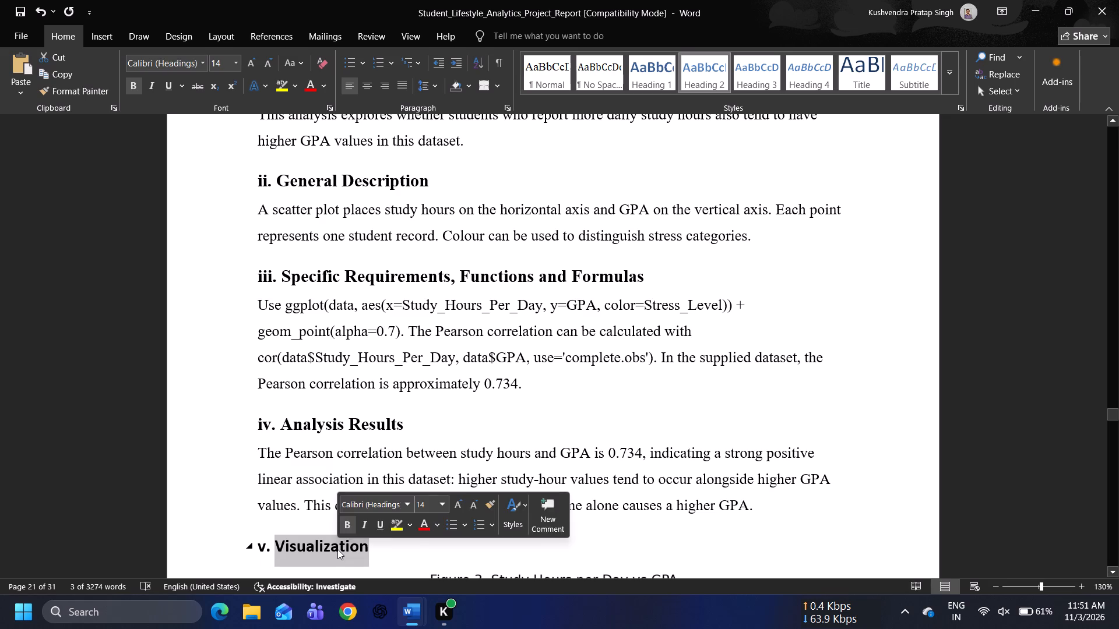
double_click(337, 549)
triple_click(337, 549)
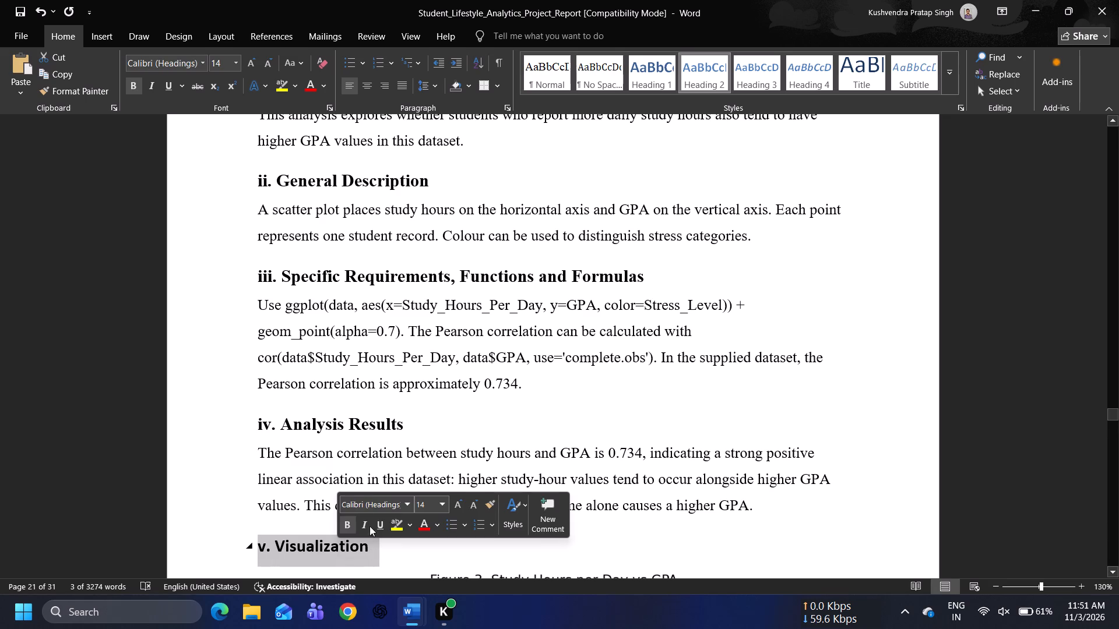
left_click(408, 504)
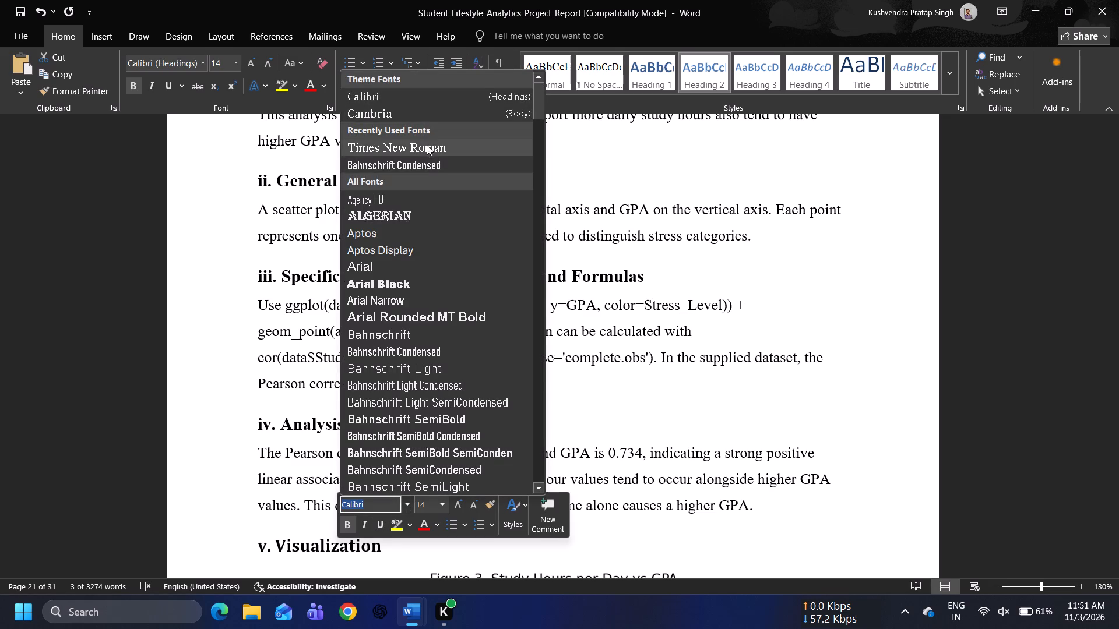
left_click(427, 148)
Change the "Discussion and limitation" heading below the Figure 3 caption in section 4.5 to the Times New Roman font.
scroll(415, 356, "down", 10)
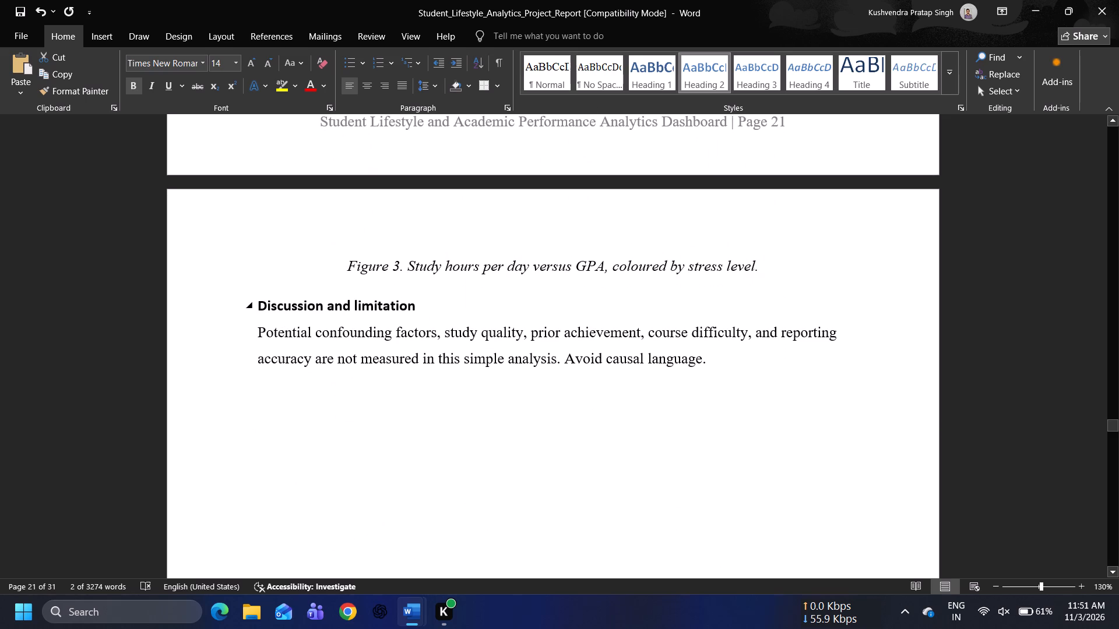
left_click(380, 310)
triple_click(380, 310)
left_click(380, 310)
triple_click(380, 310)
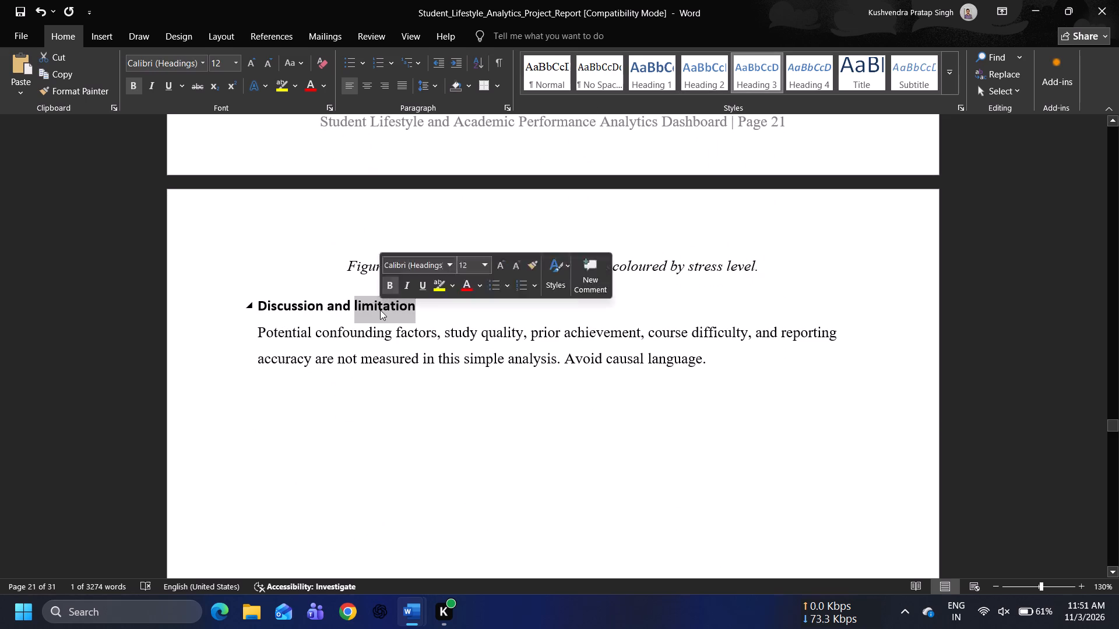
left_click(443, 268)
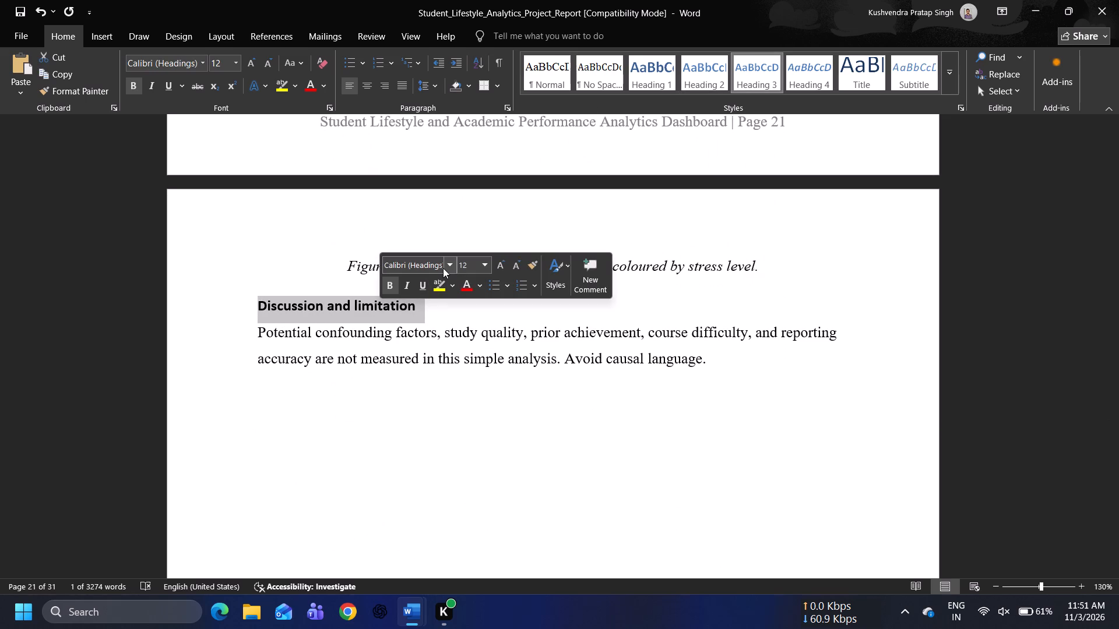
left_click(445, 268)
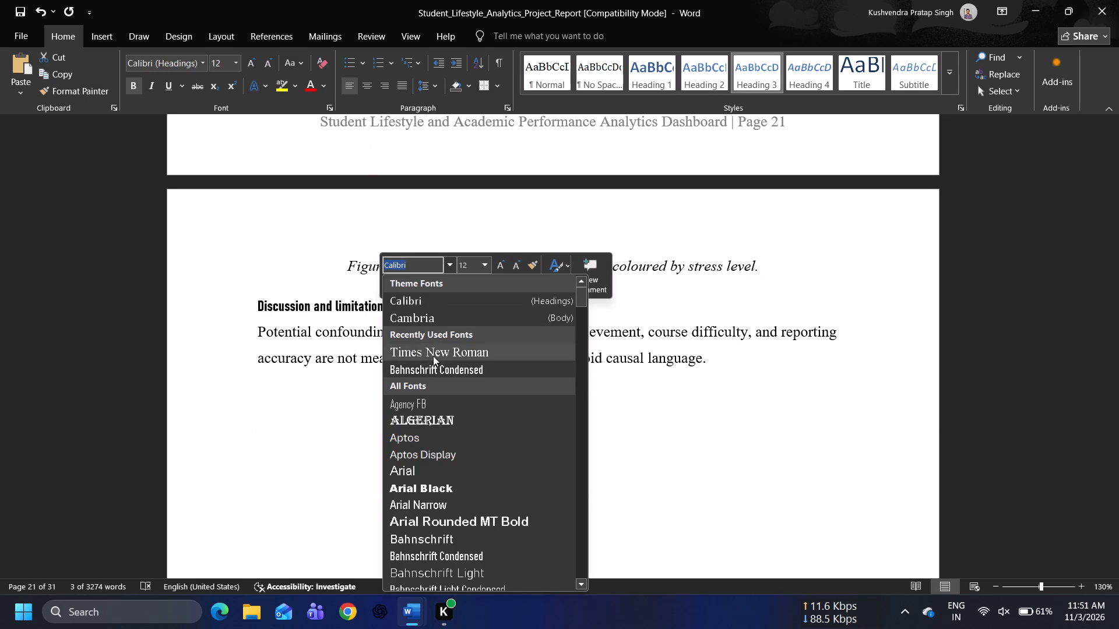
left_click(433, 351)
left_click(389, 455)
Change the "i. Introduction" heading in section 4.6 GPA by Stress Level to the Times New Roman font.
scroll(389, 455, "down", 5)
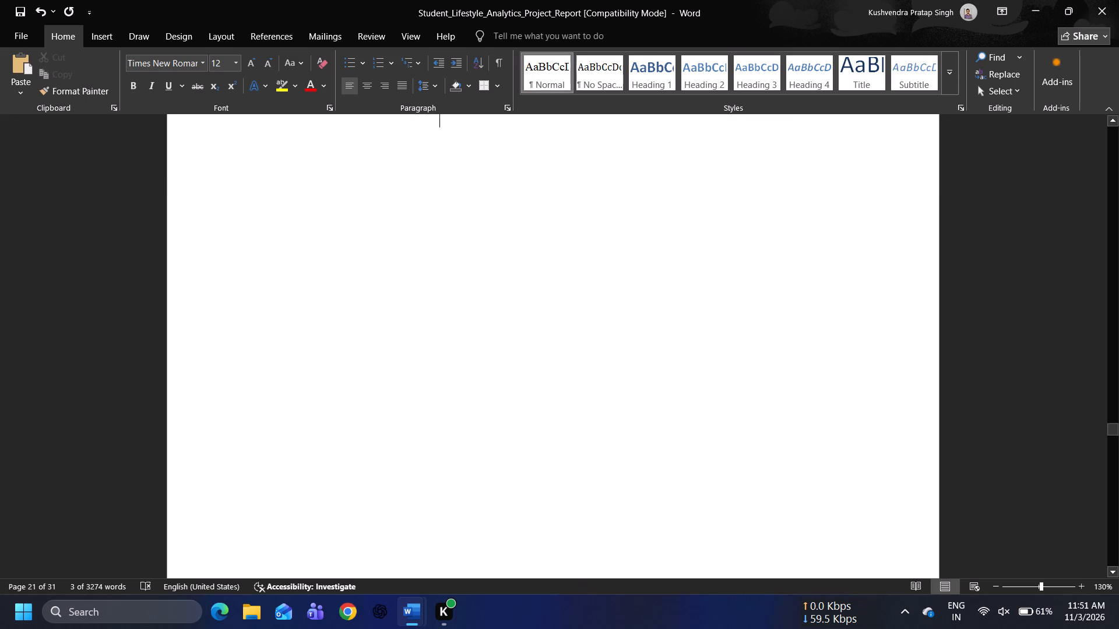
scroll(389, 455, "down", 10)
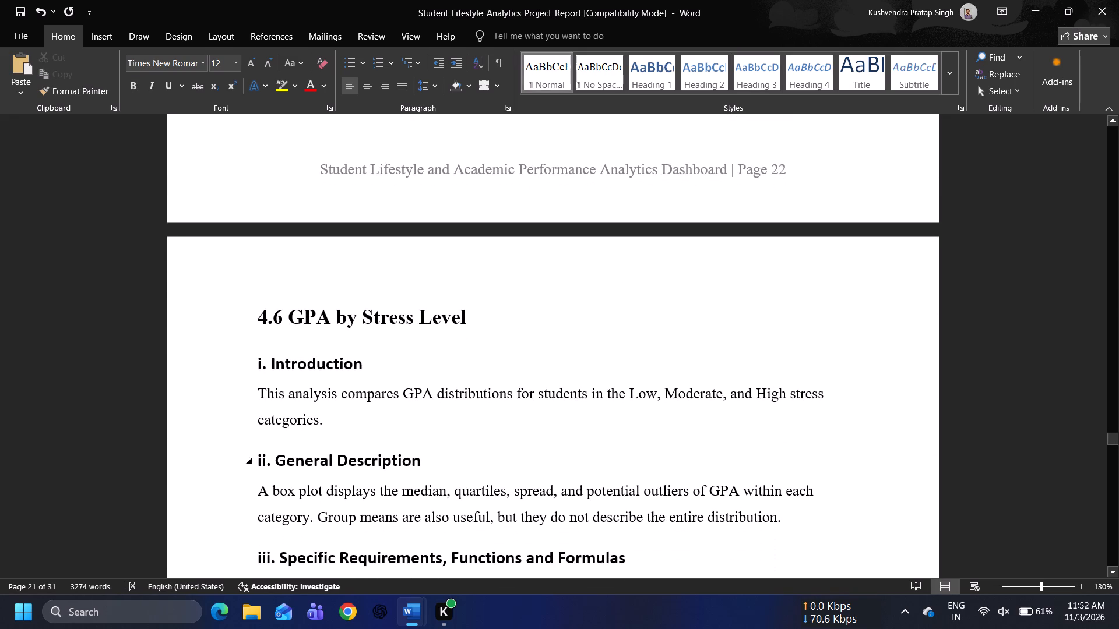
triple_click(337, 368)
left_click(337, 368)
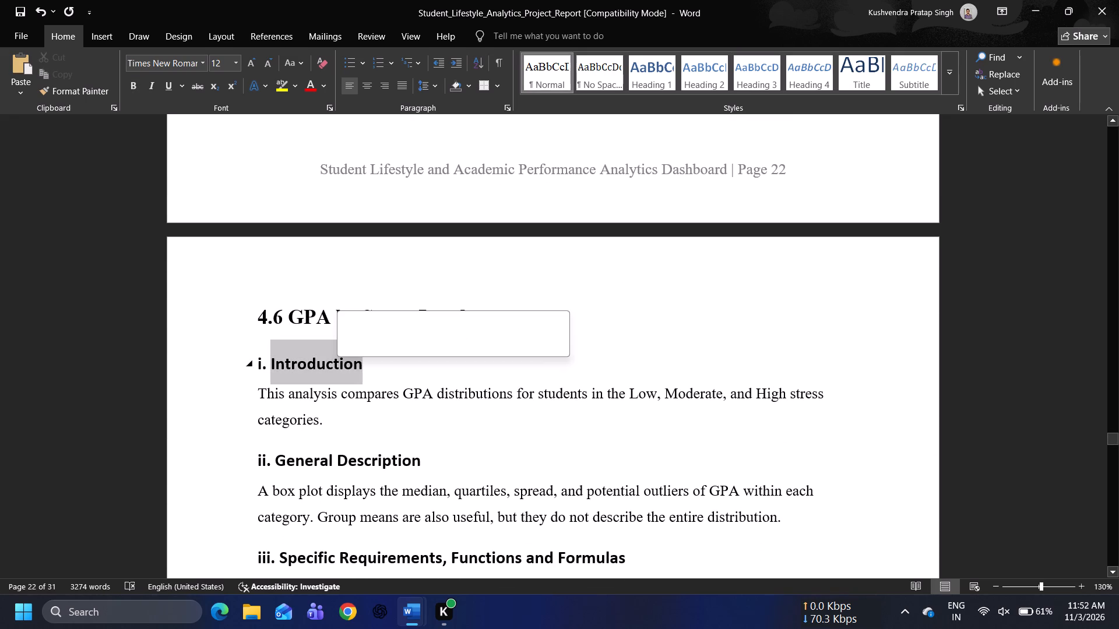
triple_click(338, 368)
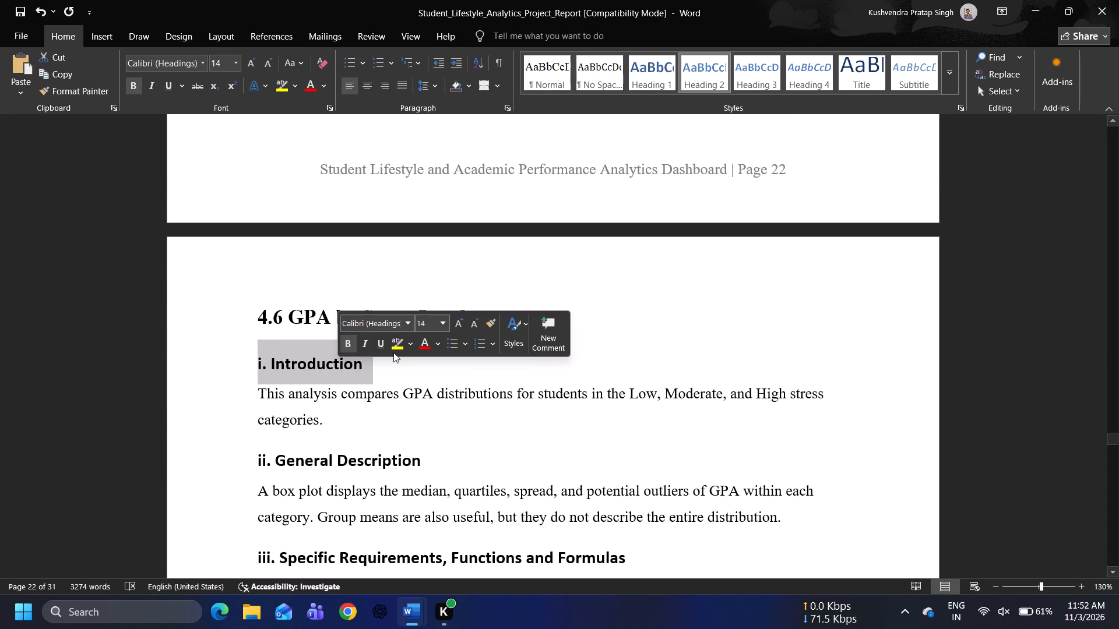
left_click(405, 324)
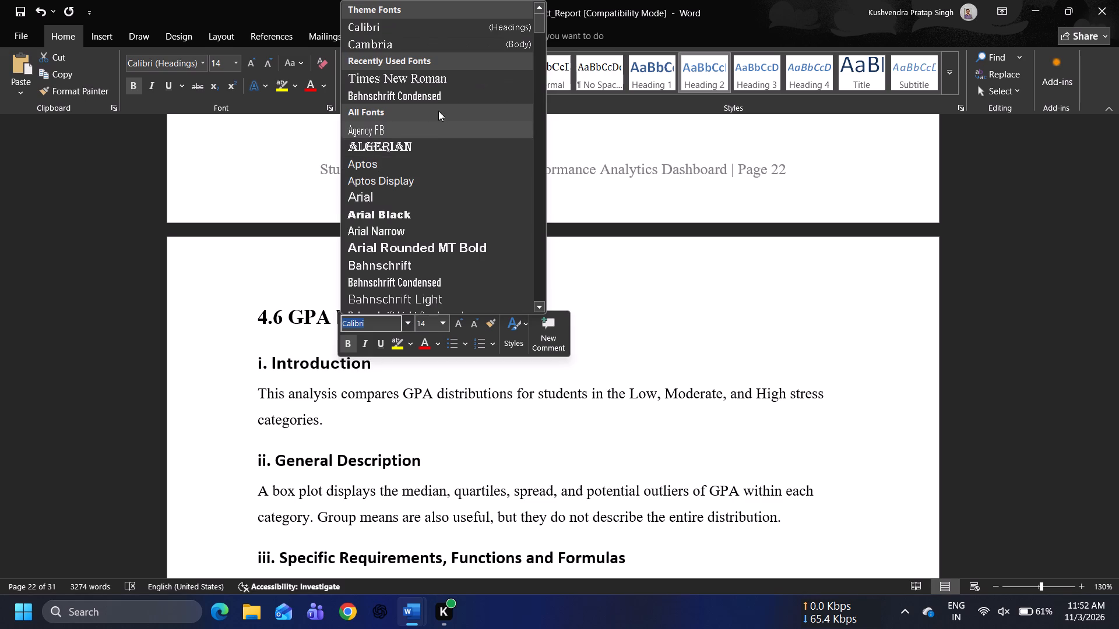
left_click(461, 79)
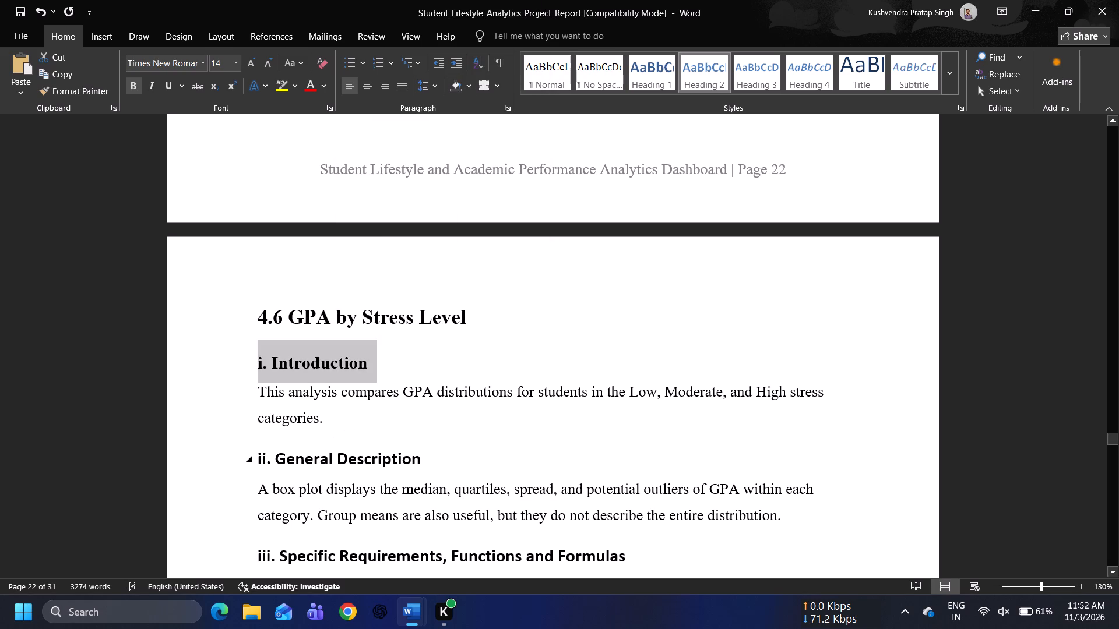
Change the "ii. General Description" heading in section 4.6 to the Times New Roman font.
triple_click(324, 457)
double_click(324, 457)
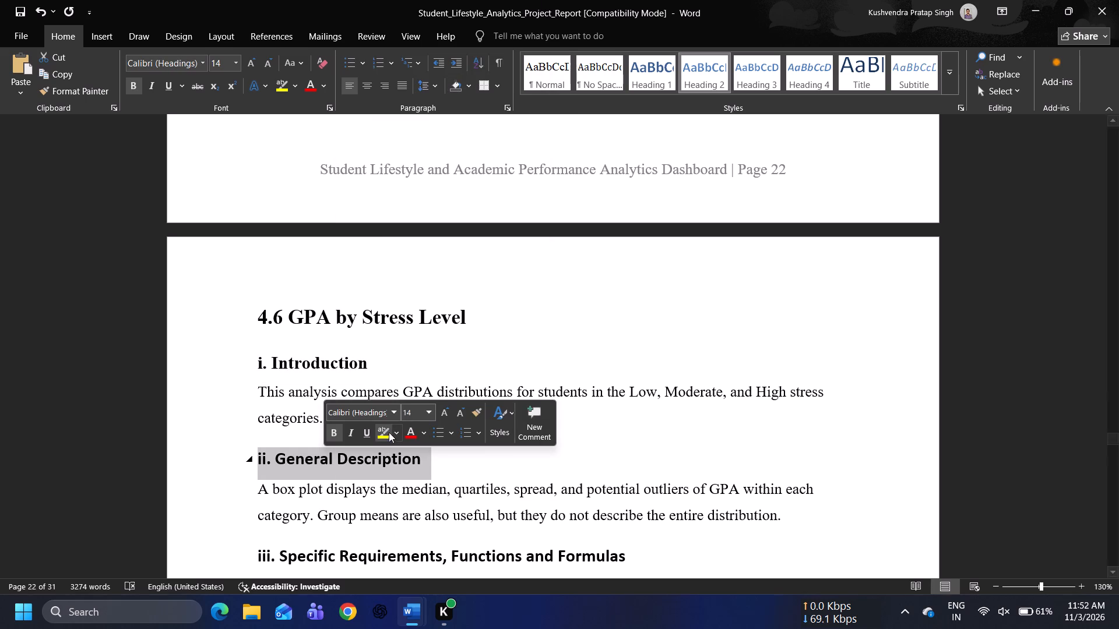
left_click(392, 409)
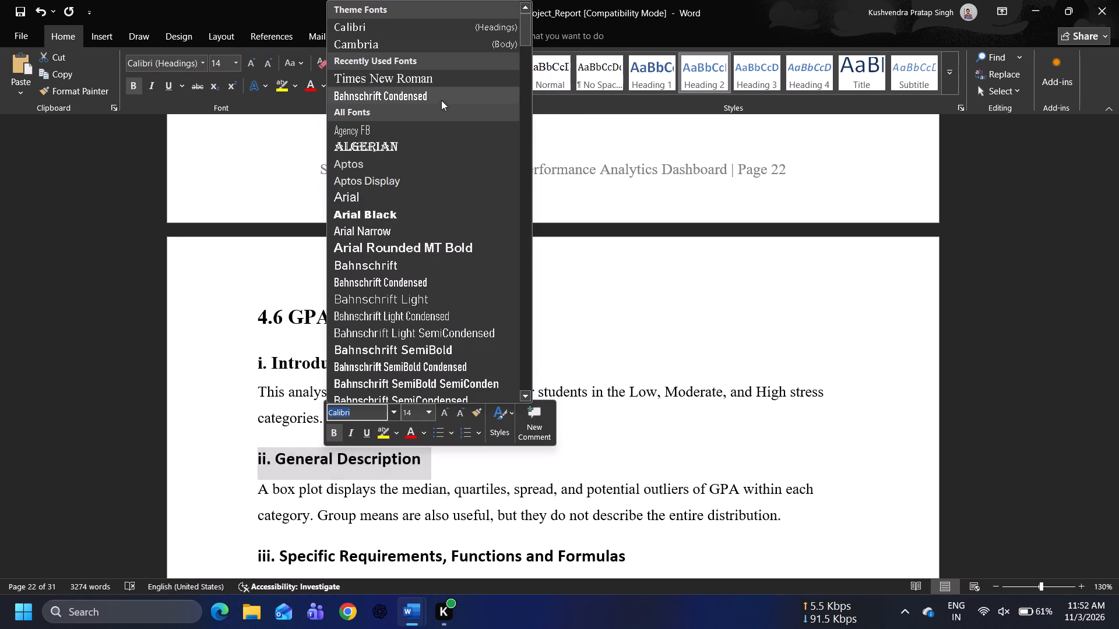
left_click(445, 81)
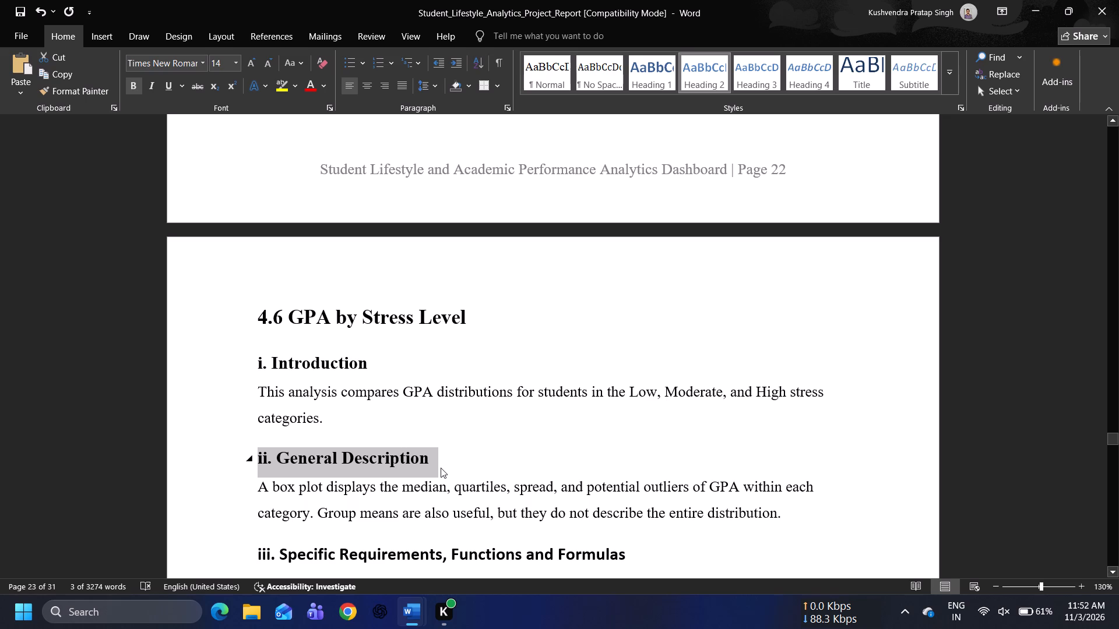
left_click(441, 468)
Change the "iii. Specific Requirements, Functions and Formulas" heading in section 4.6 to the Times New Roman font.
scroll(441, 468, "down", 1)
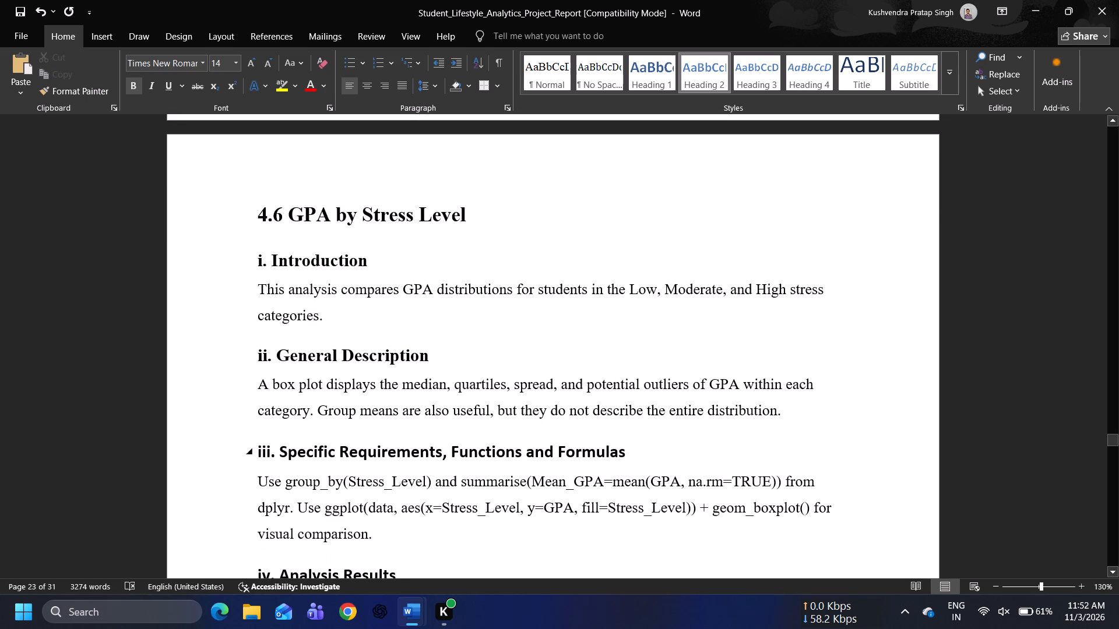
triple_click(424, 454)
left_click(424, 454)
triple_click(424, 454)
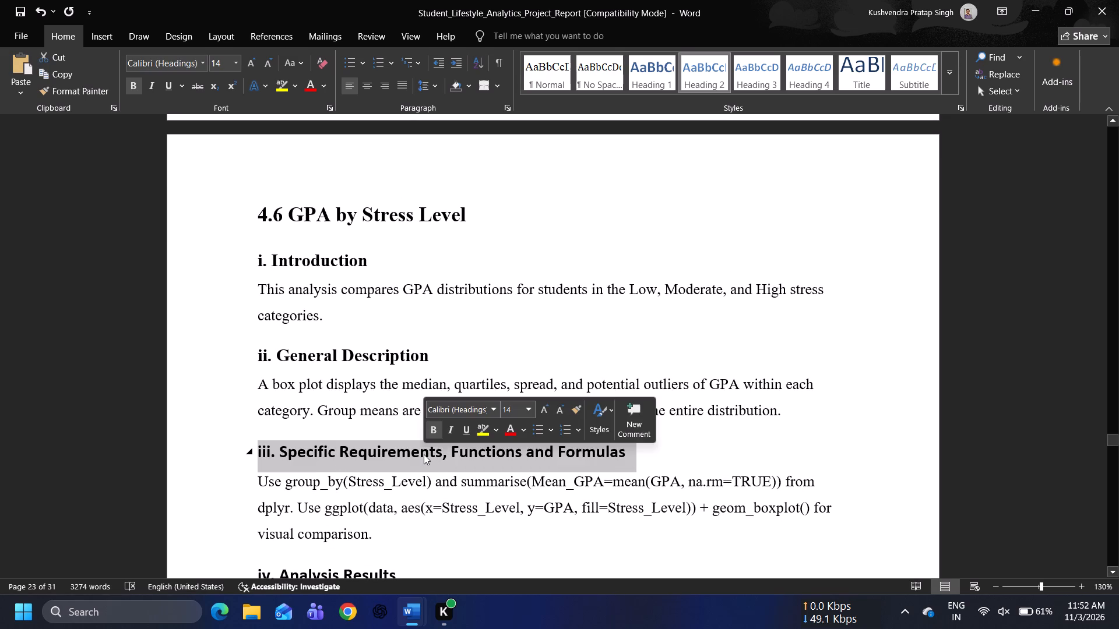
left_click(496, 405)
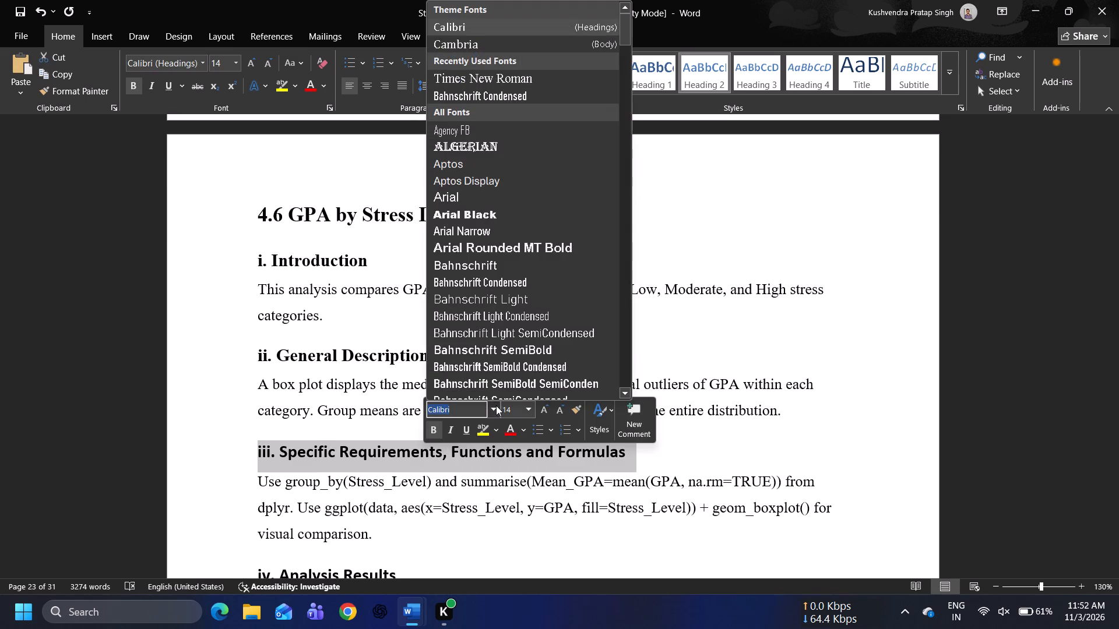
left_click(503, 79)
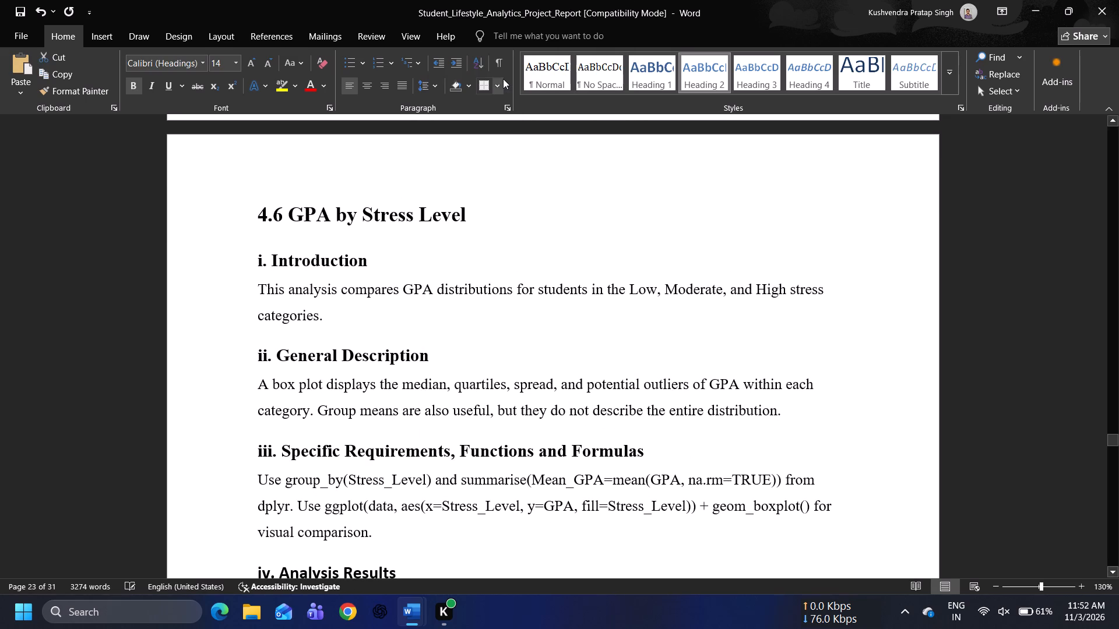
Change the "iv. Analysis Results" heading in section 4.6 to the Times New Roman font.
scroll(404, 405, "down", 2)
triple_click(363, 395)
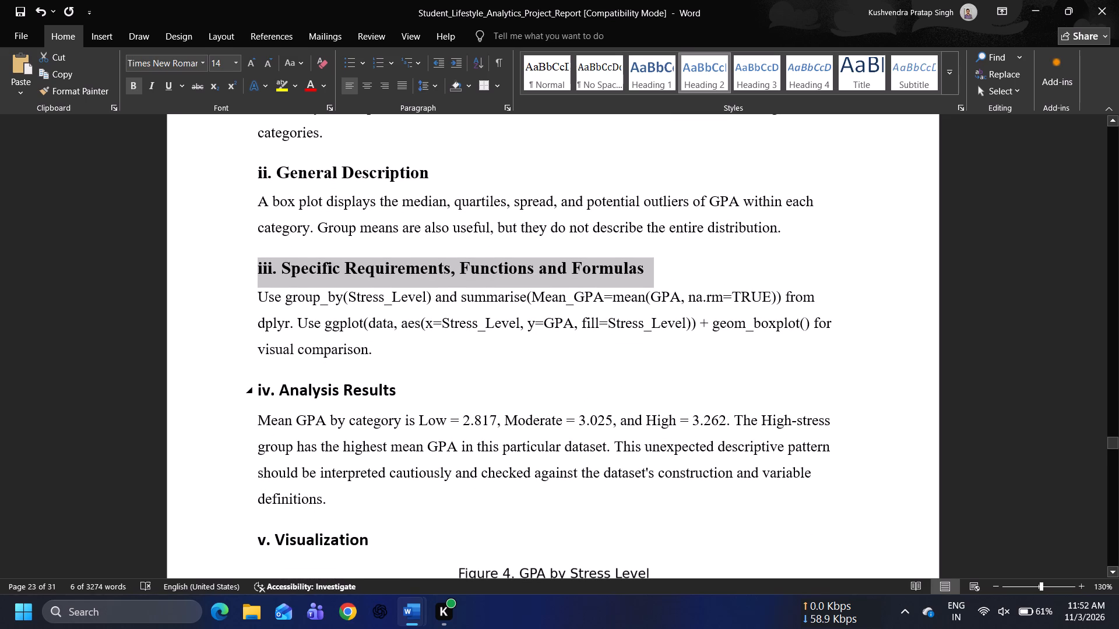
left_click(433, 352)
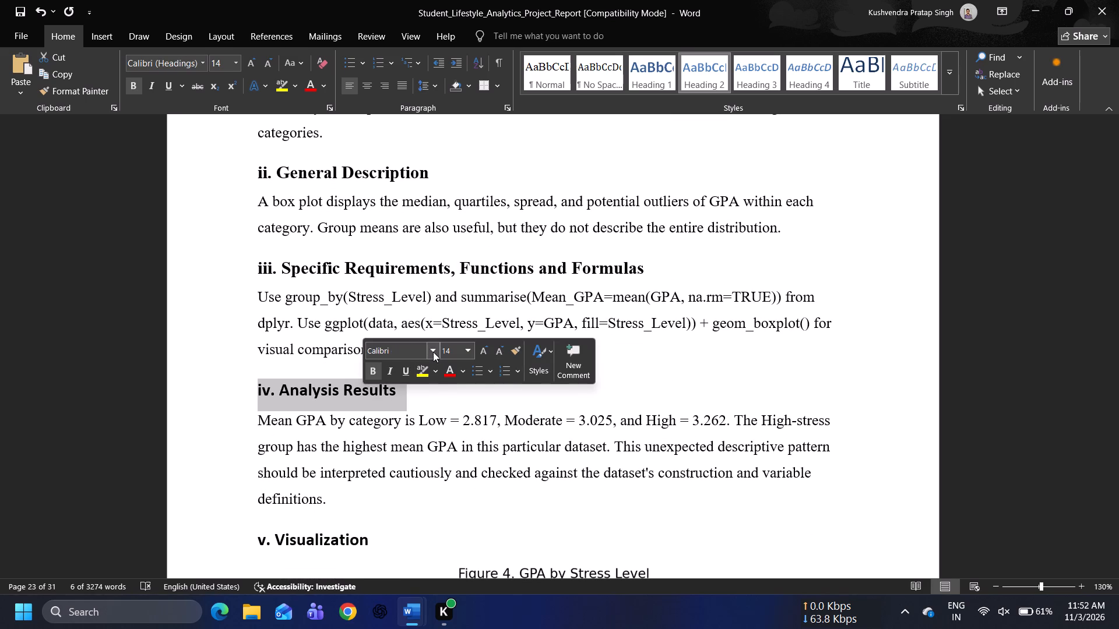
left_click(432, 75)
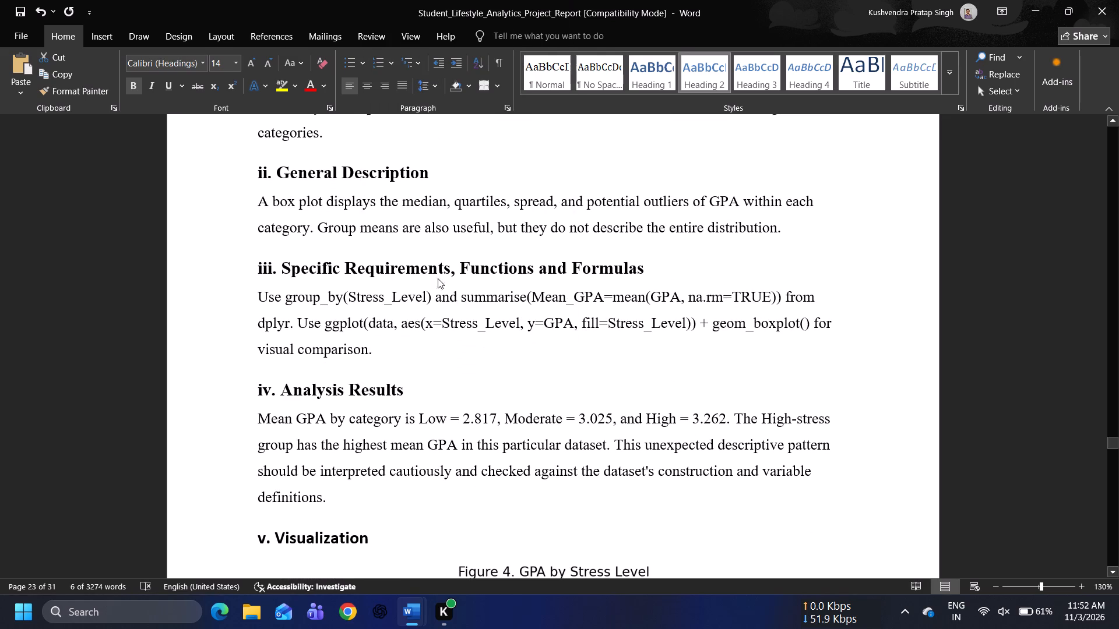
left_click(423, 369)
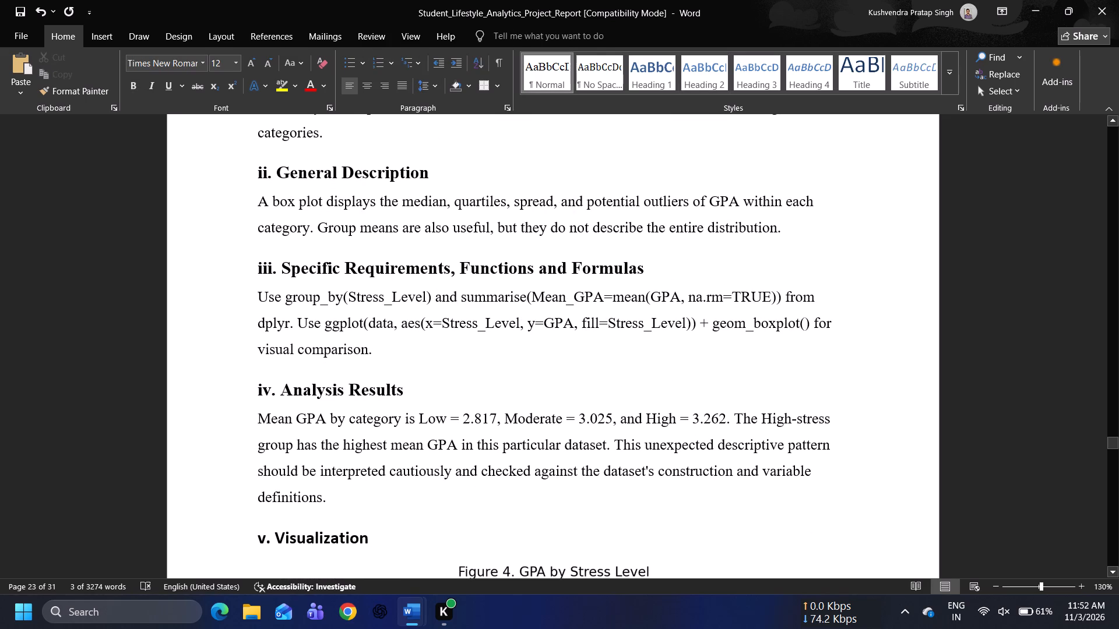
left_click(415, 388)
Change the "v. Visualization" heading above the Figure 4 chart in section 4.6 to the Times New Roman font.
scroll(415, 388, "down", 3)
triple_click(358, 348)
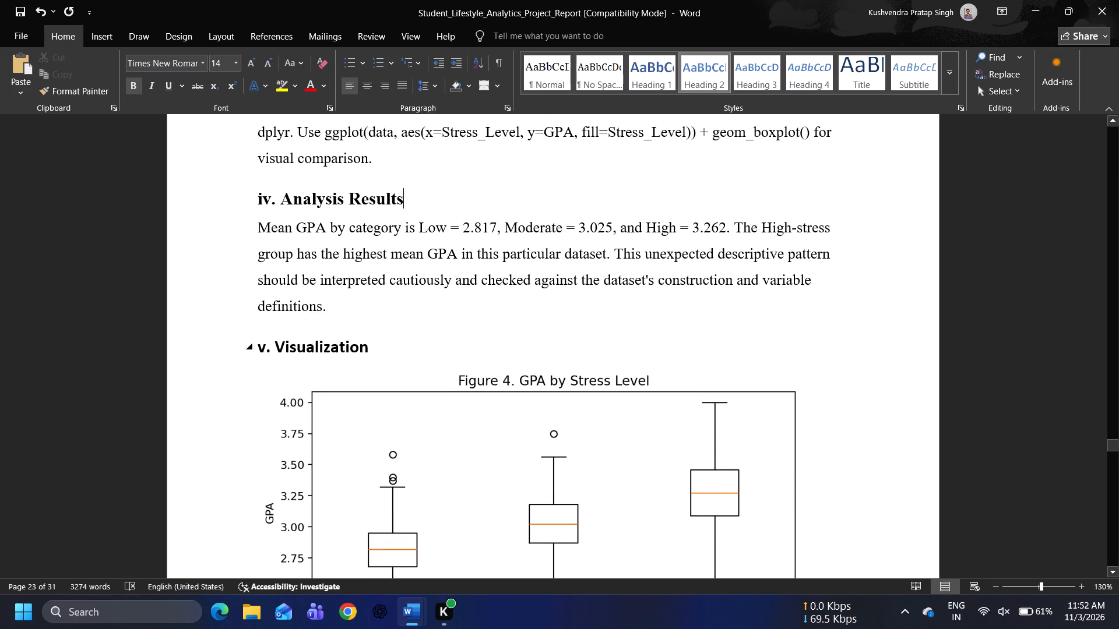
left_click(430, 306)
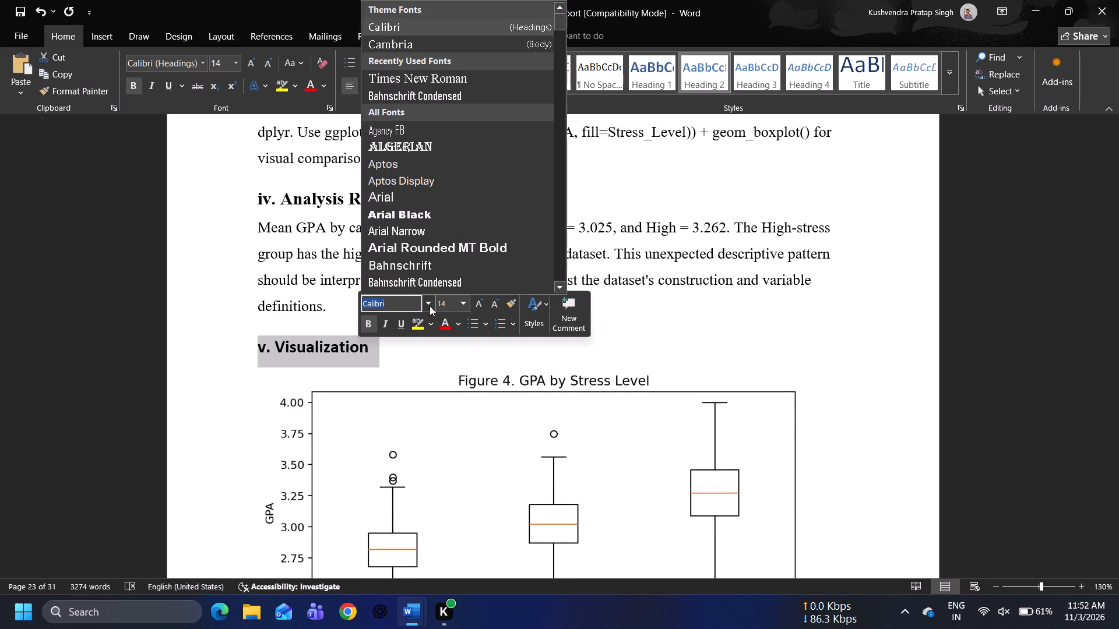
left_click(445, 79)
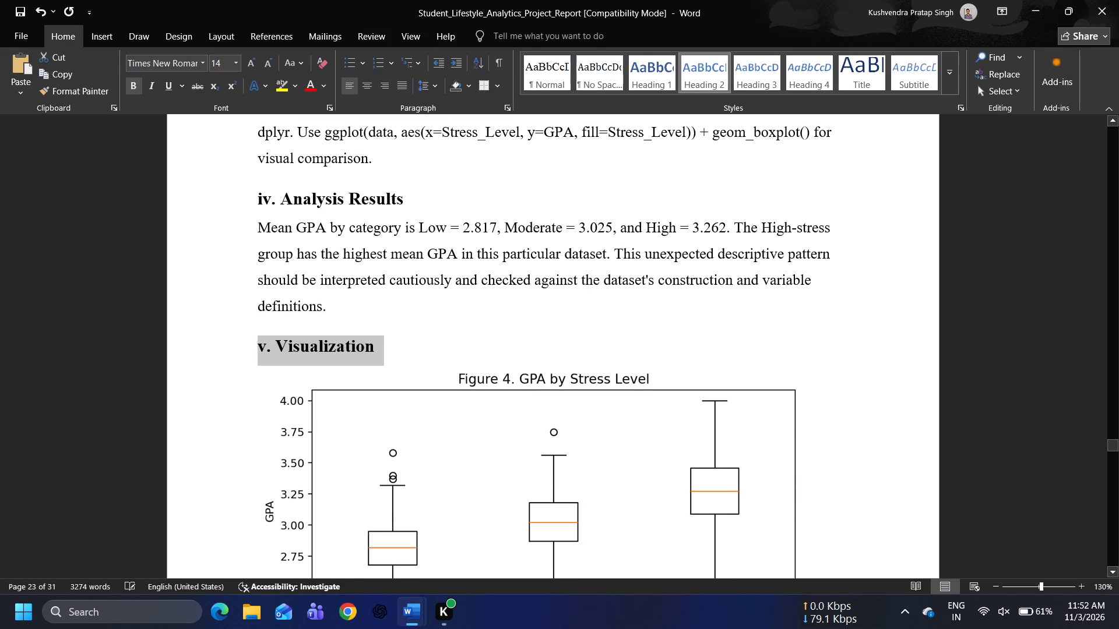
left_click(402, 341)
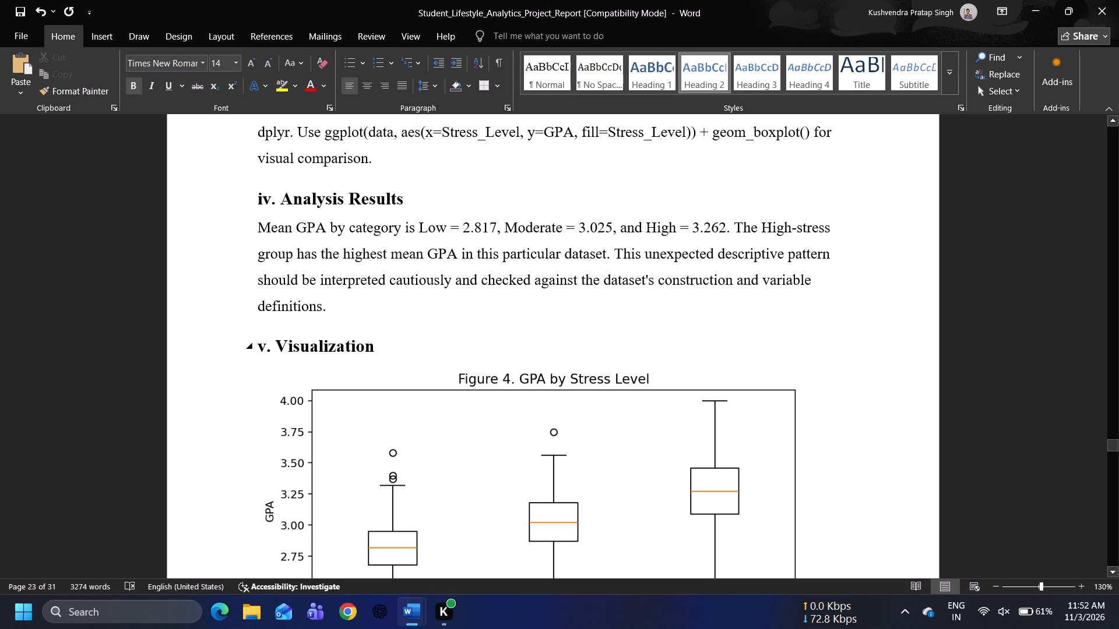
Change the "Discussion and limitation" heading below the Figure 4 caption in section 4.6 to the Times New Roman font.
scroll(402, 341, "down", 7)
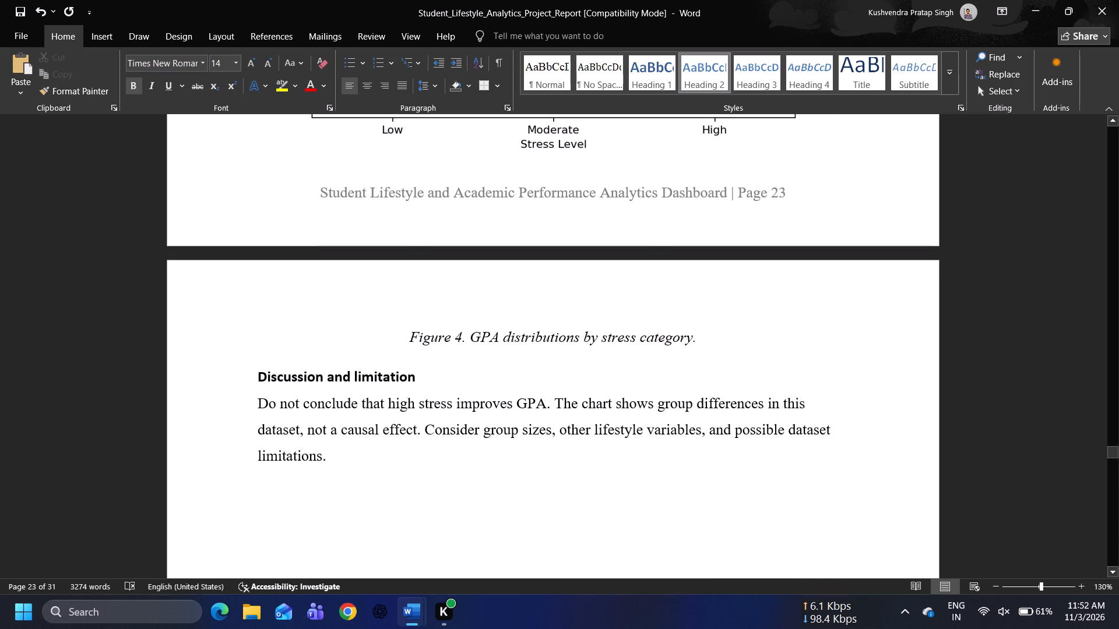
triple_click(370, 379)
left_click(370, 379)
triple_click(370, 379)
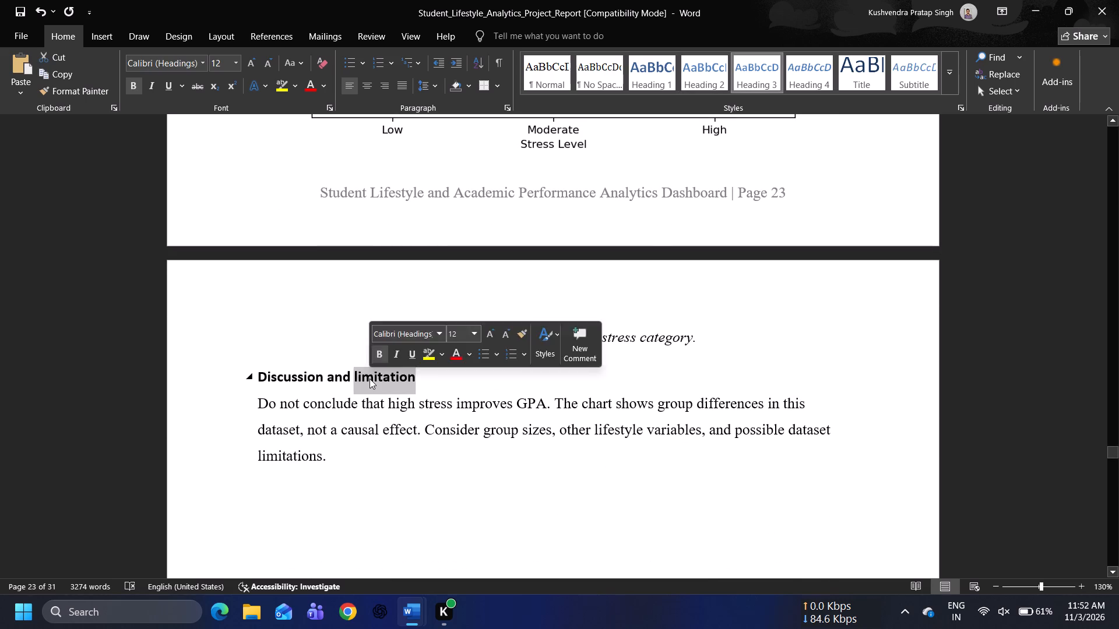
left_click(435, 337)
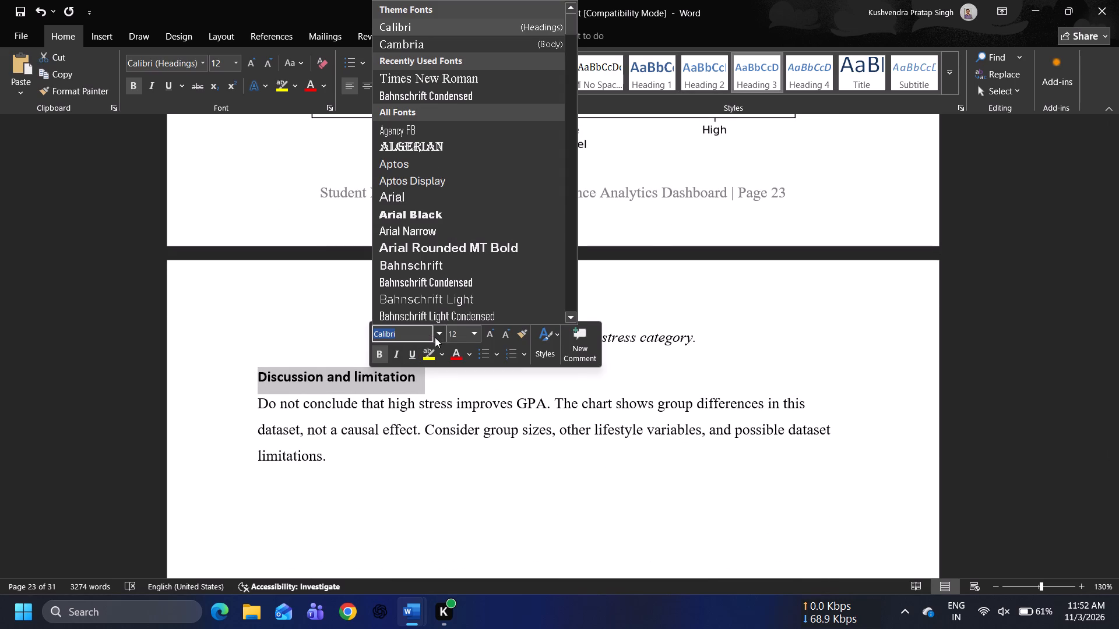
left_click(461, 82)
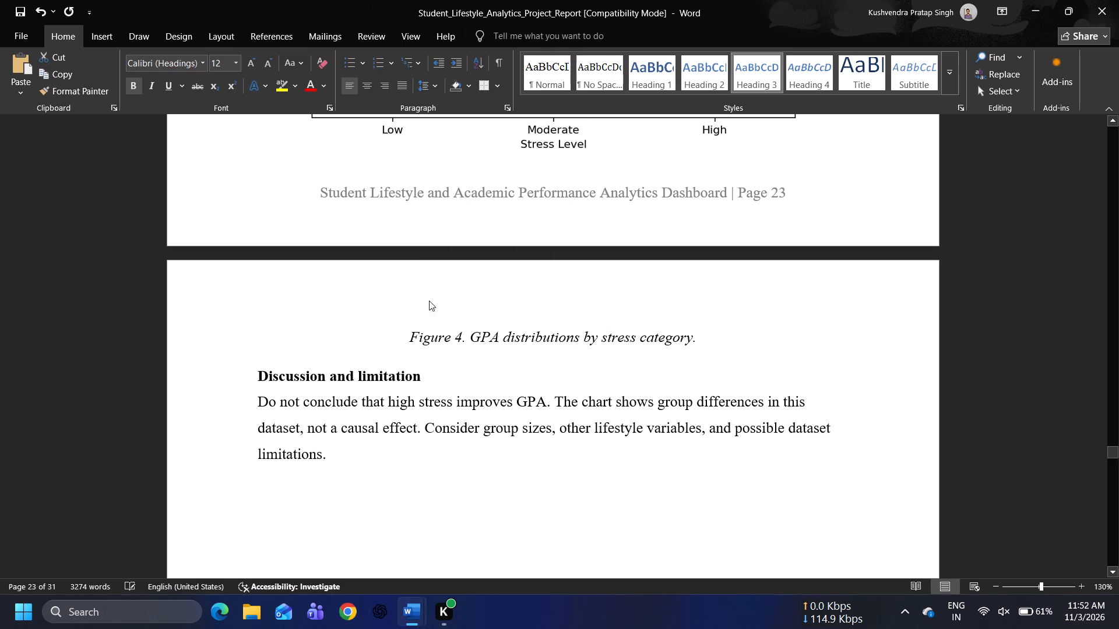
left_click(421, 376)
Change the "ii. General Description" heading in section 4.7 Lifestyle Summary by Stress Level to the Times New Roman font.
scroll(421, 376, "down", 3)
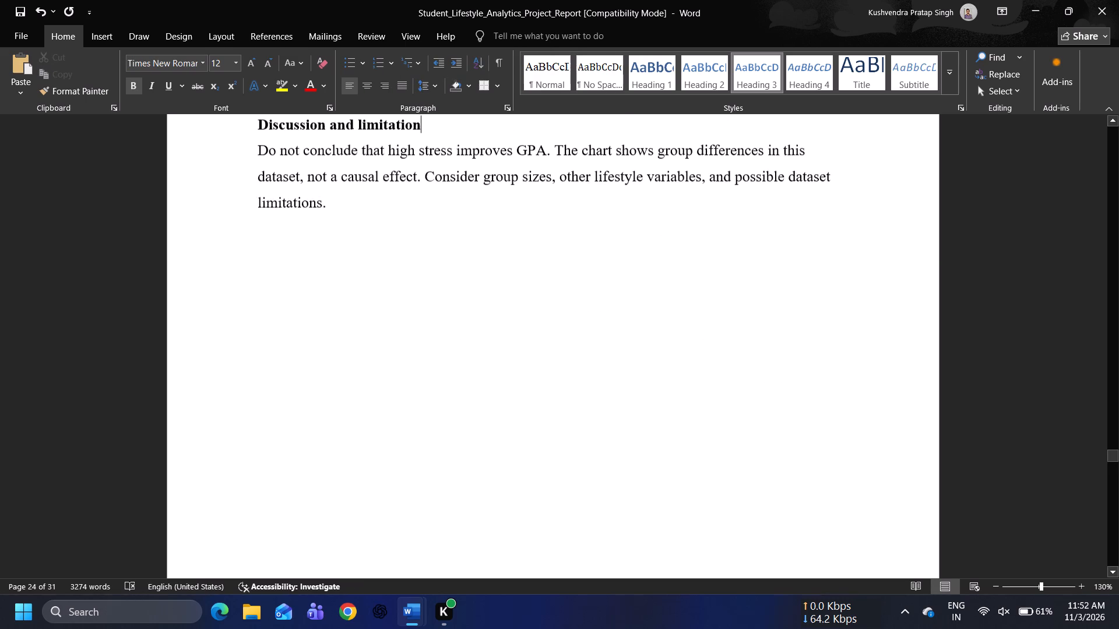
scroll(421, 376, "down", 10)
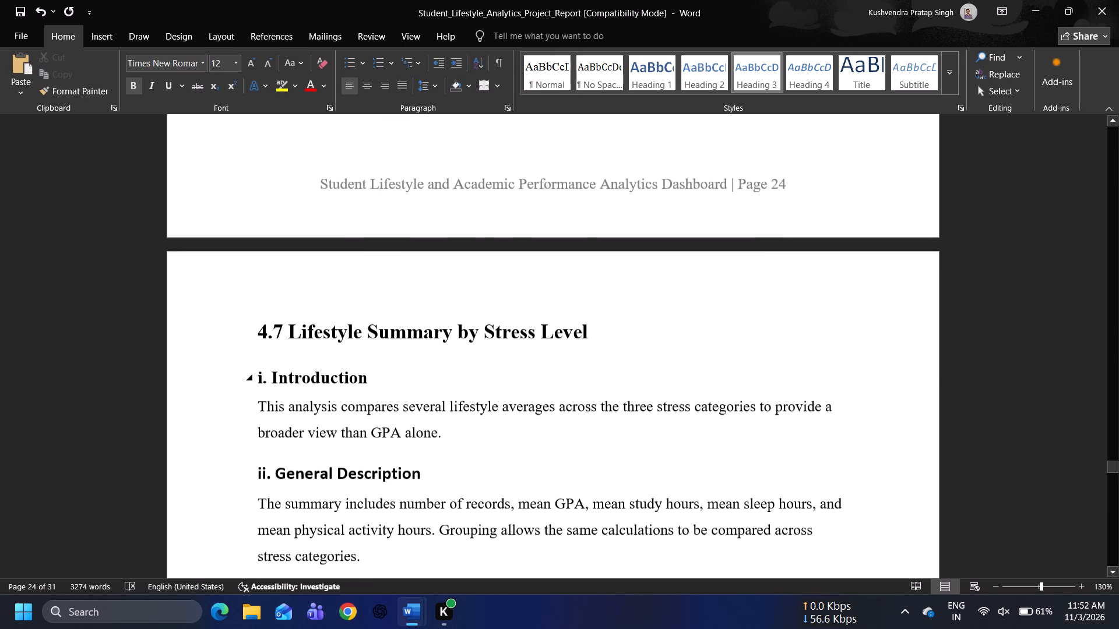
triple_click(355, 475)
left_click(355, 475)
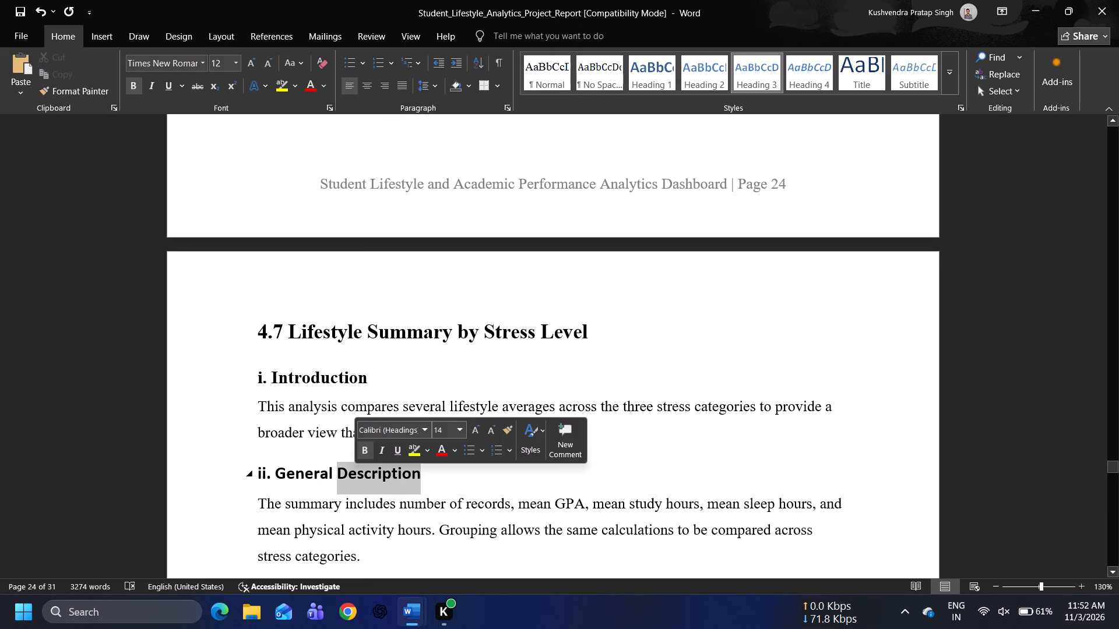
triple_click(355, 475)
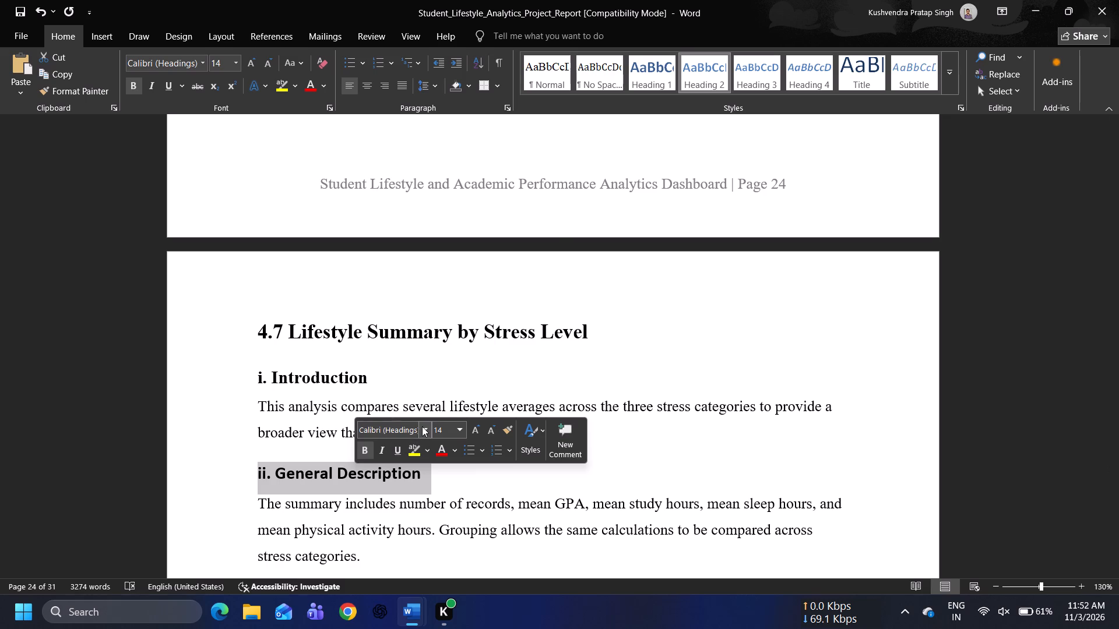
left_click(422, 426)
left_click(446, 76)
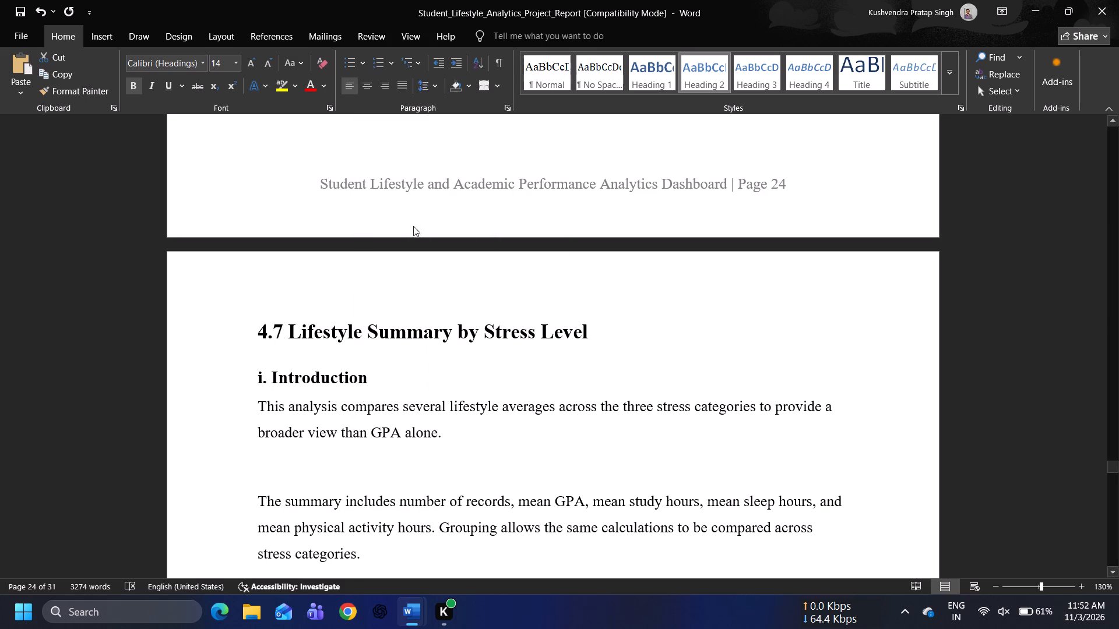
left_click(425, 472)
scroll(425, 472, "down", 4)
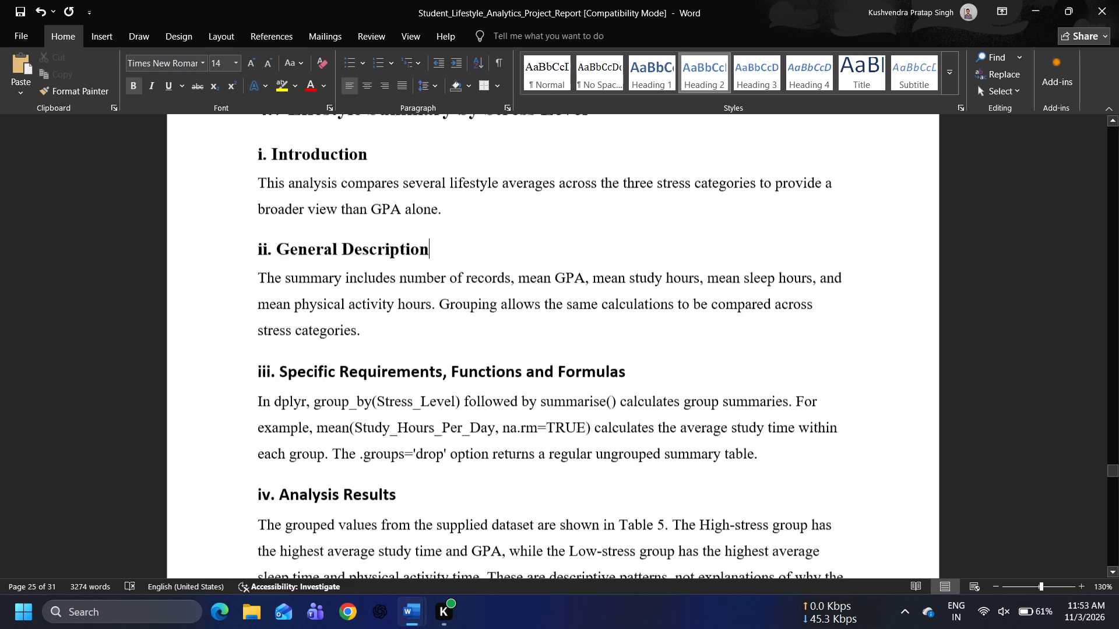
Change the "iii. Specific Requirements, Functions and Formulas" heading in section 4.7 to the Times New Roman font.
triple_click(399, 281)
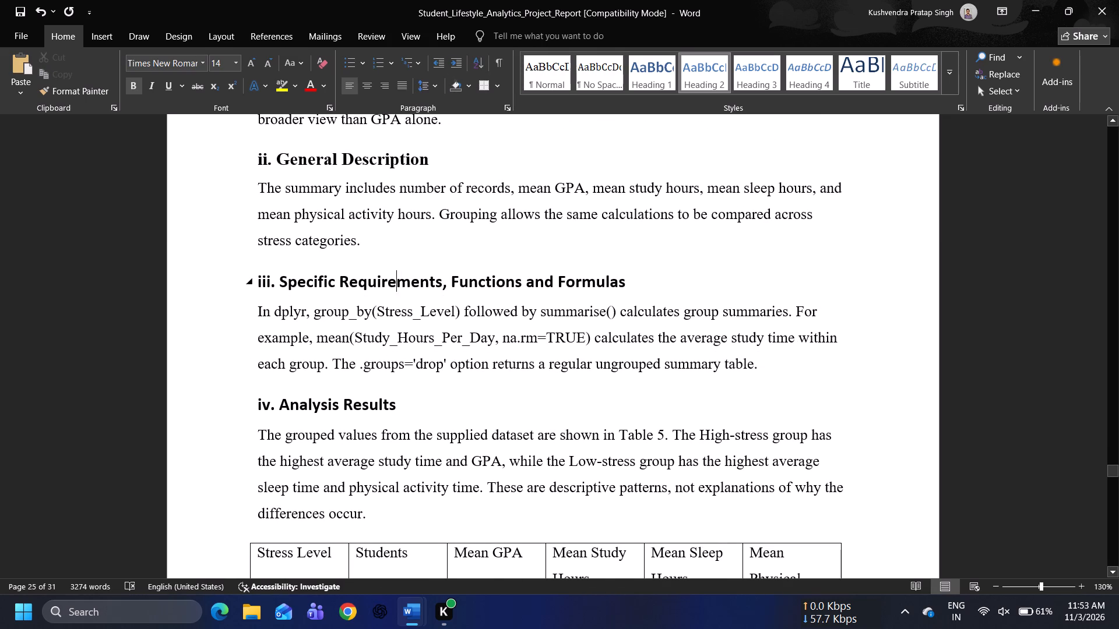
left_click(399, 281)
triple_click(399, 281)
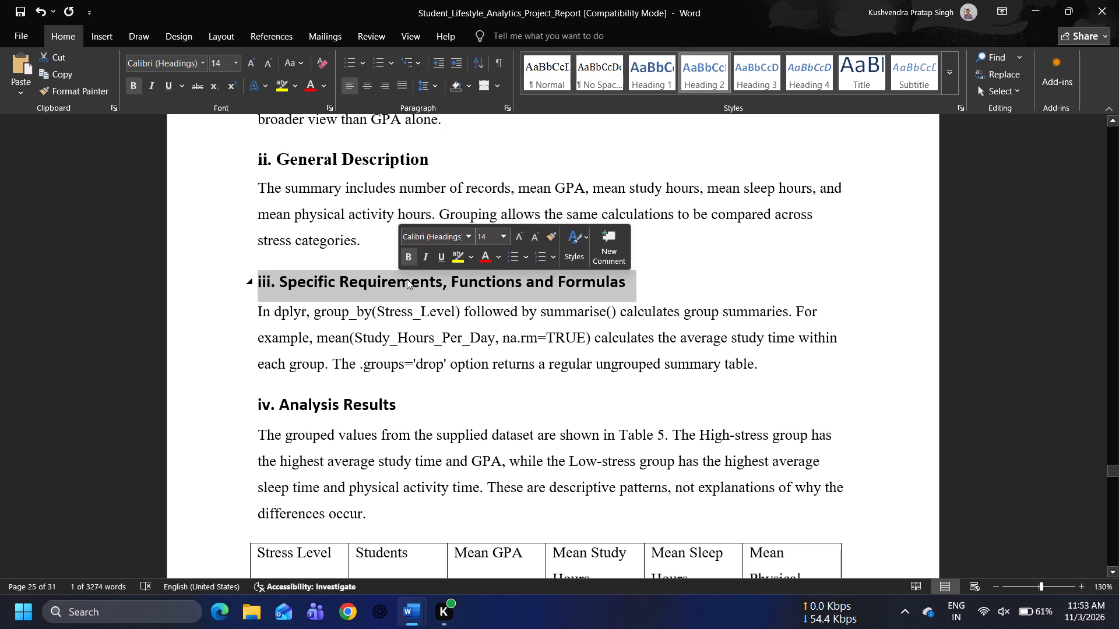
left_click(468, 236)
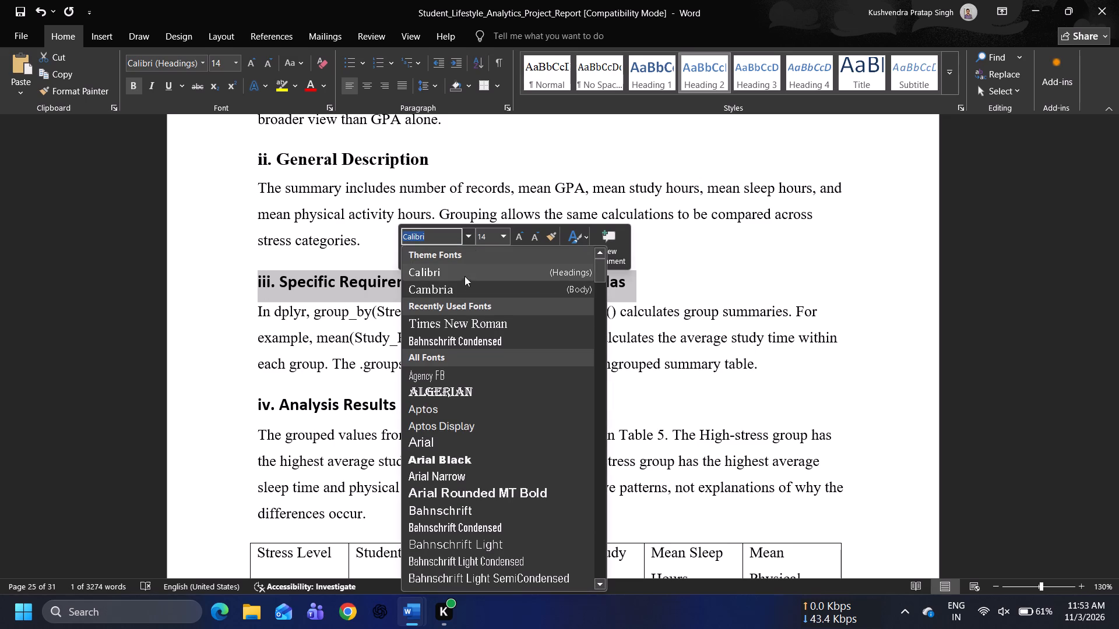
left_click(454, 322)
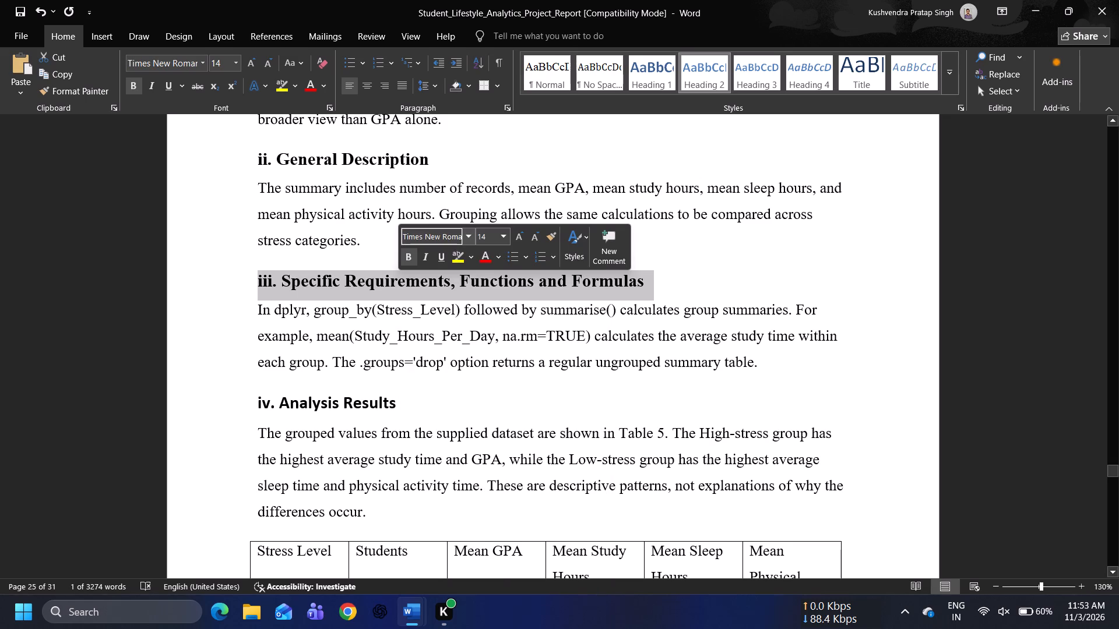
Change the "iv. Analysis Results" heading in section 4.7 to the Times New Roman font.
left_click(365, 408)
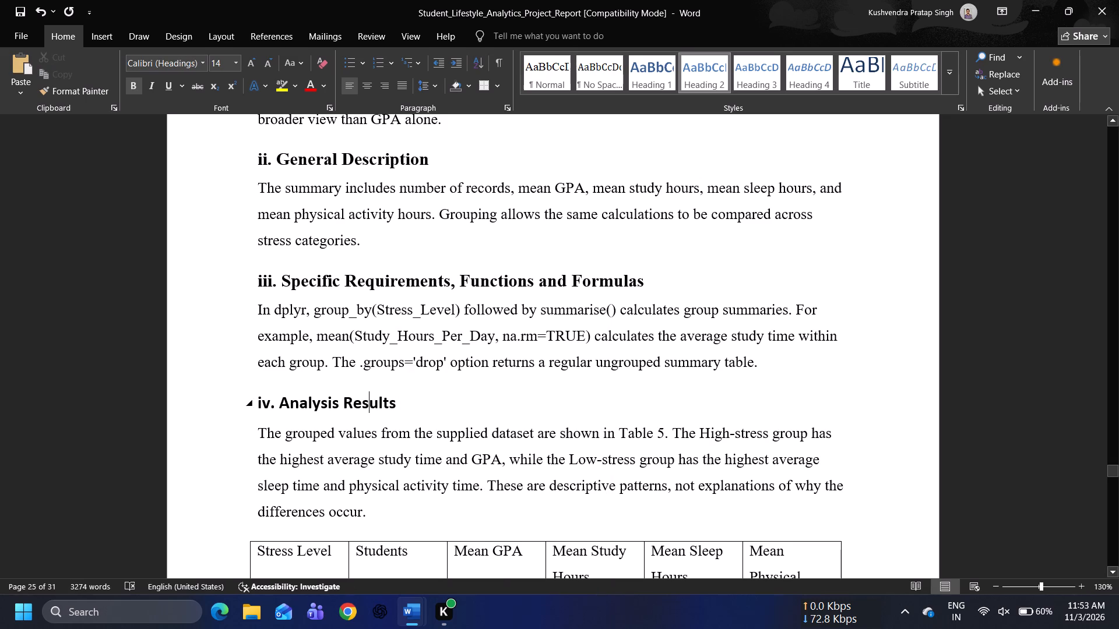
triple_click(365, 408)
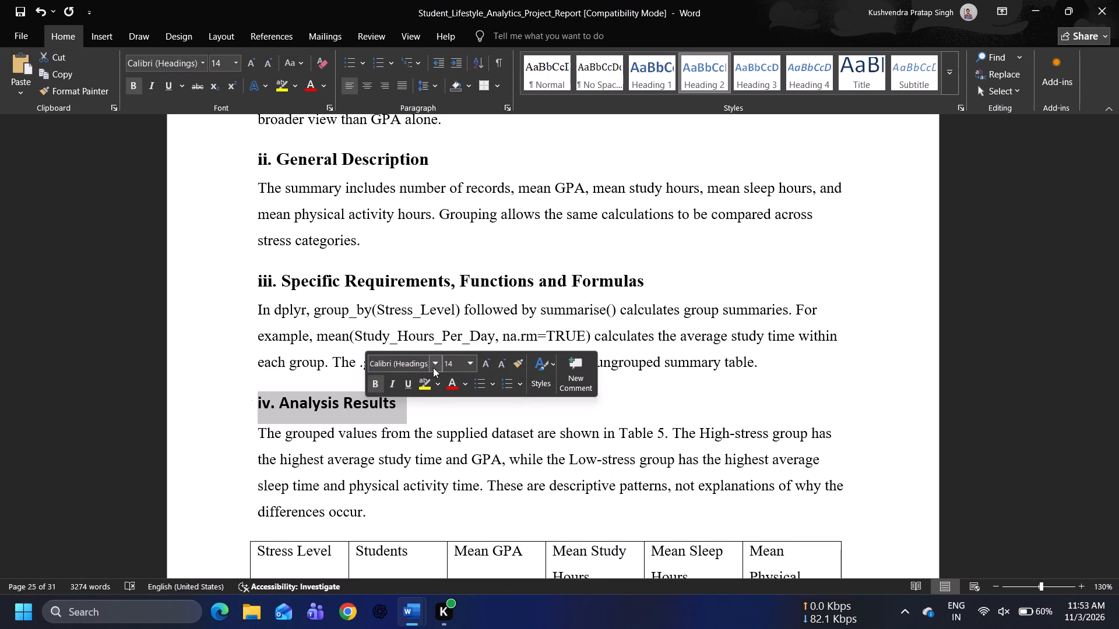
left_click(433, 367)
left_click(488, 76)
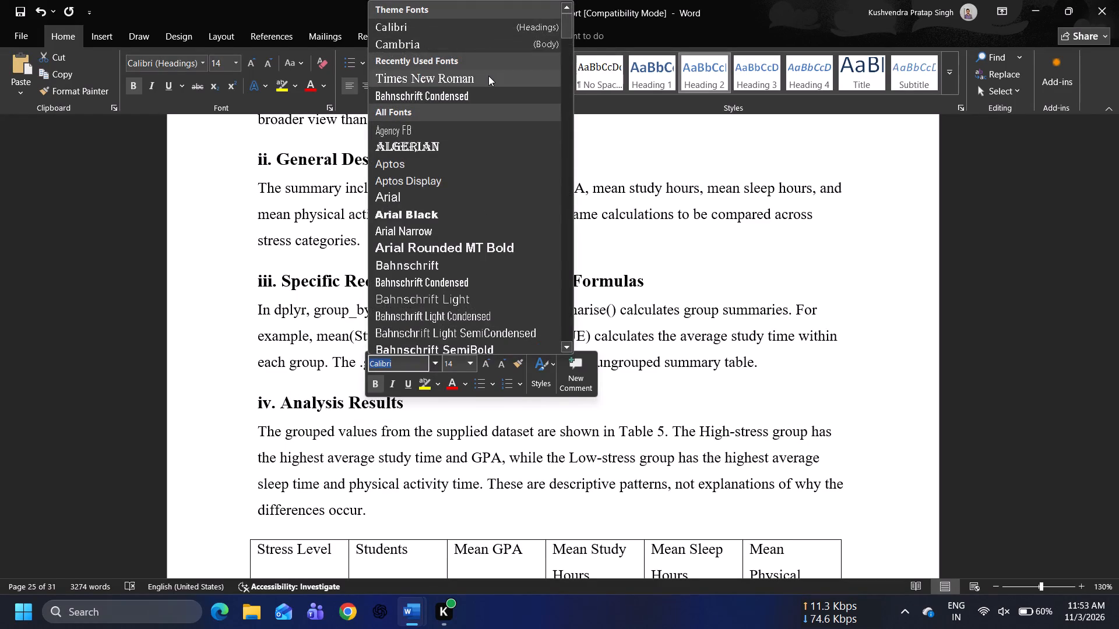
left_click(434, 397)
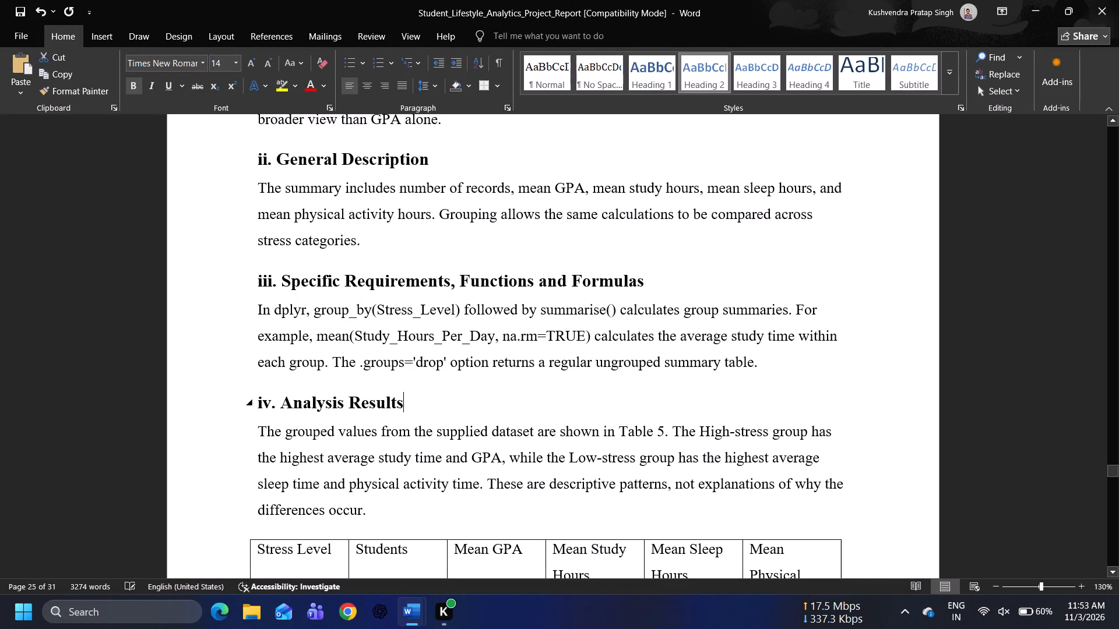
Change the "v. Visualization" heading above the Figure 5 chart in section 4.7 to the Times New Roman font.
scroll(434, 397, "down", 8)
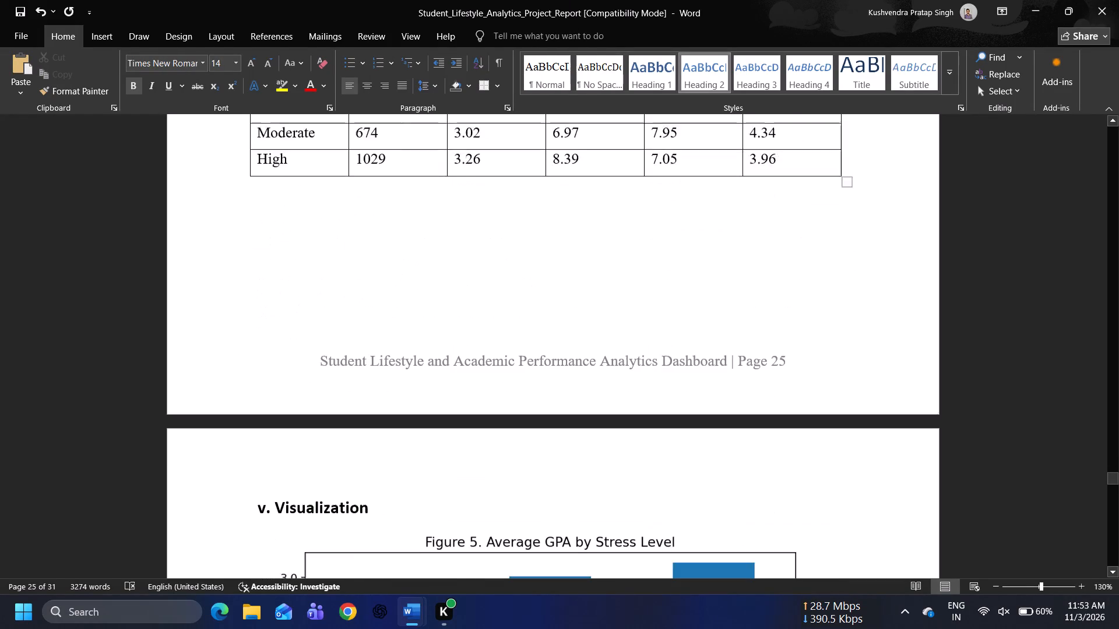
scroll(434, 397, "down", 1)
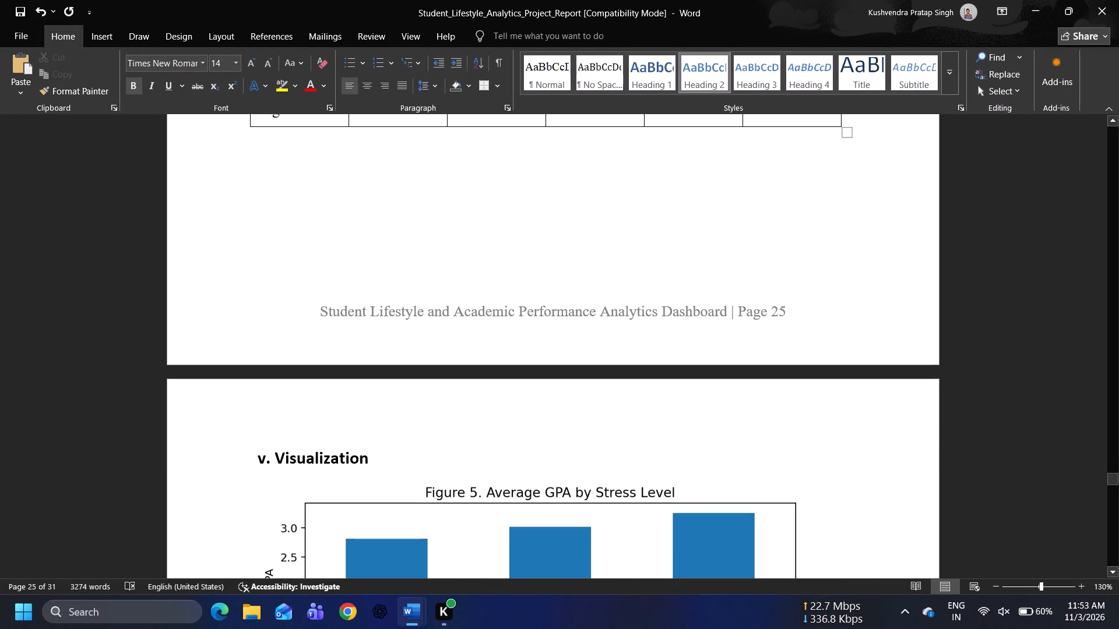
triple_click(339, 464)
left_click(339, 464)
double_click(339, 464)
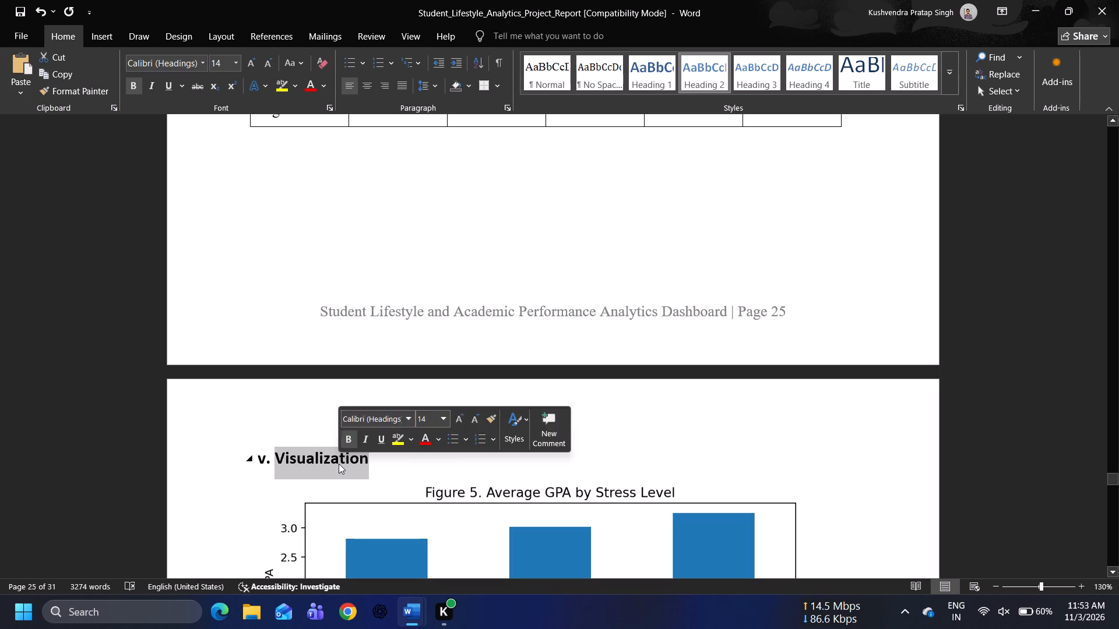
double_click(339, 464)
triple_click(339, 464)
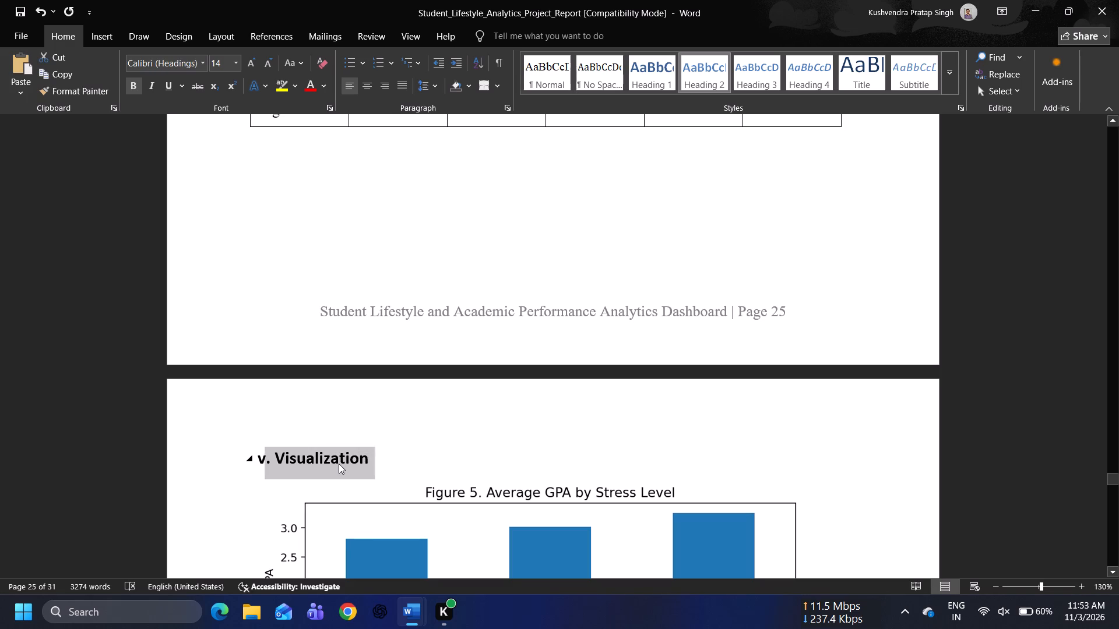
left_click(403, 419)
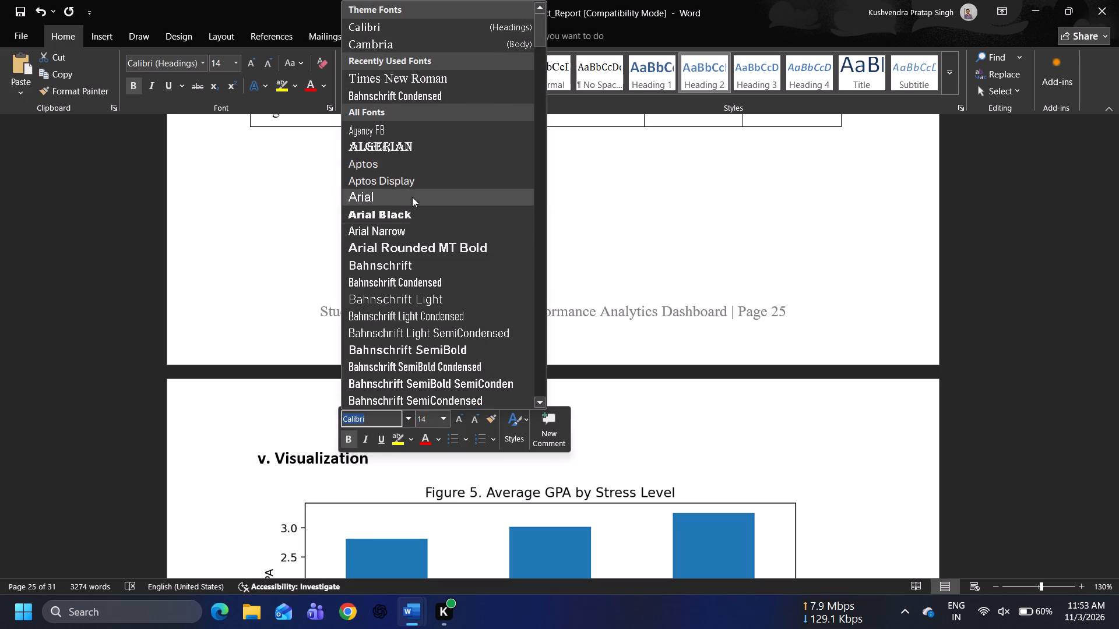
left_click(445, 78)
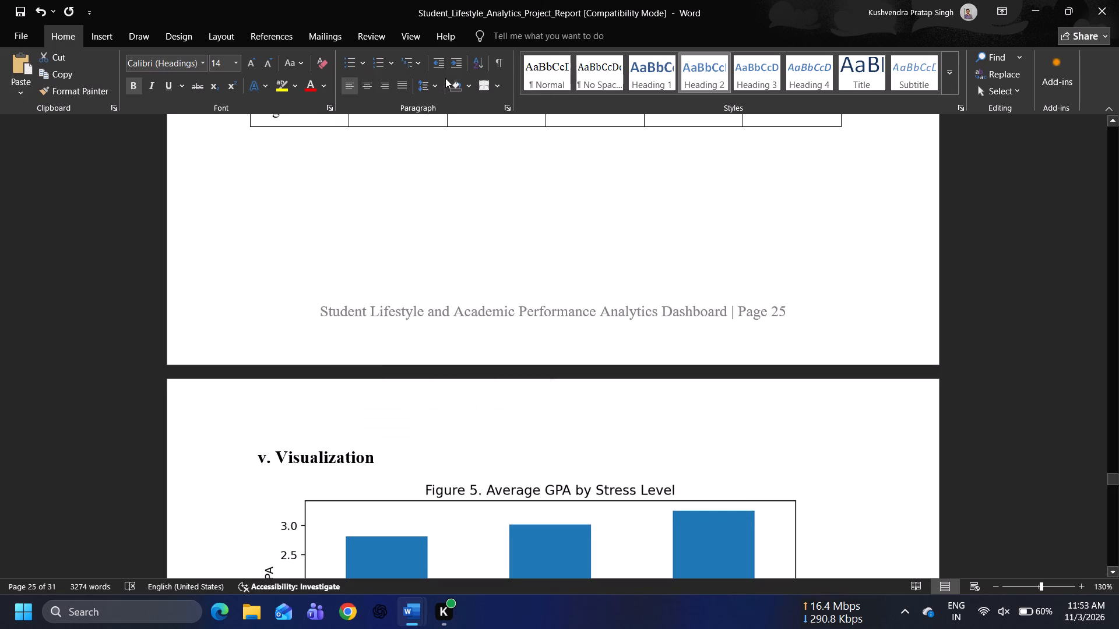
left_click(417, 436)
Change the "Discussion and limitation" heading below the Figure 5 caption in section 4.7 to the Times New Roman font.
scroll(417, 436, "down", 2)
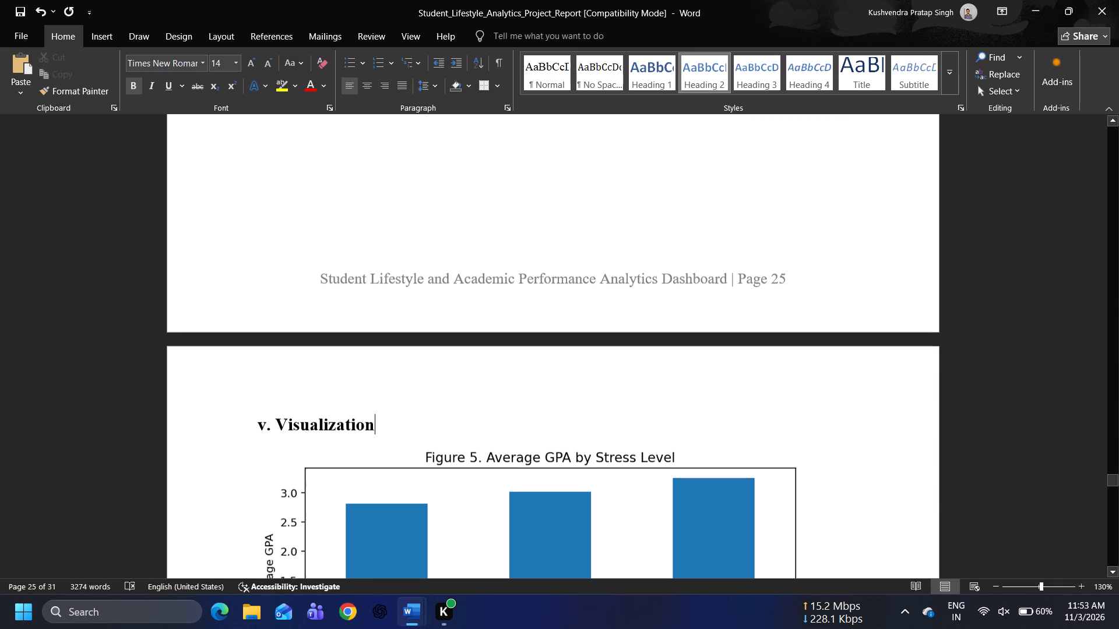
scroll(417, 436, "down", 4)
left_click(380, 392)
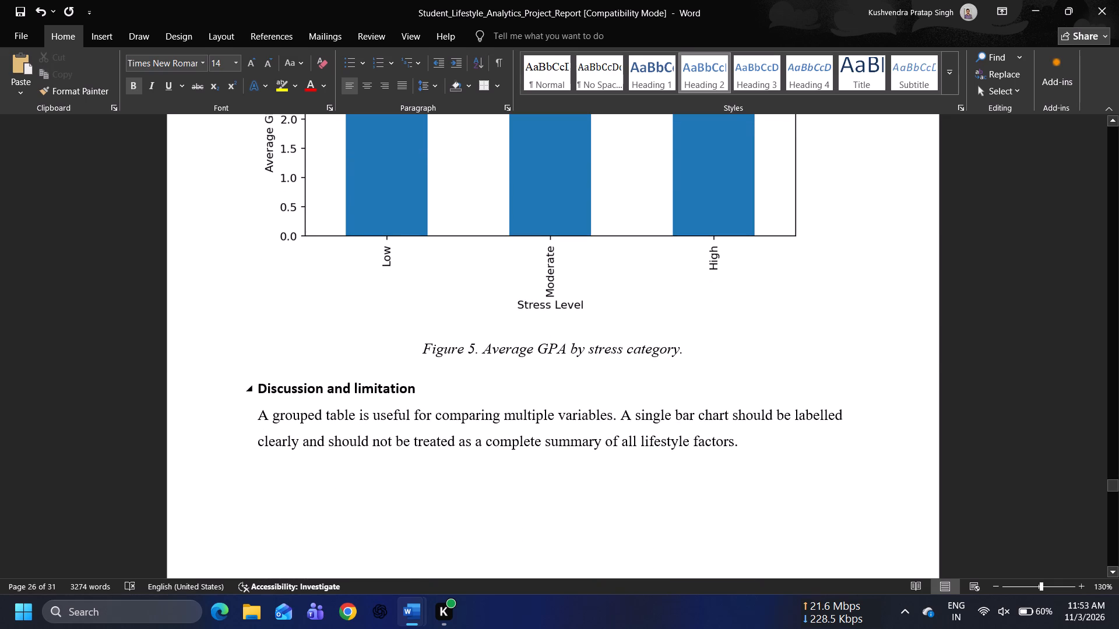
triple_click(380, 392)
left_click(380, 392)
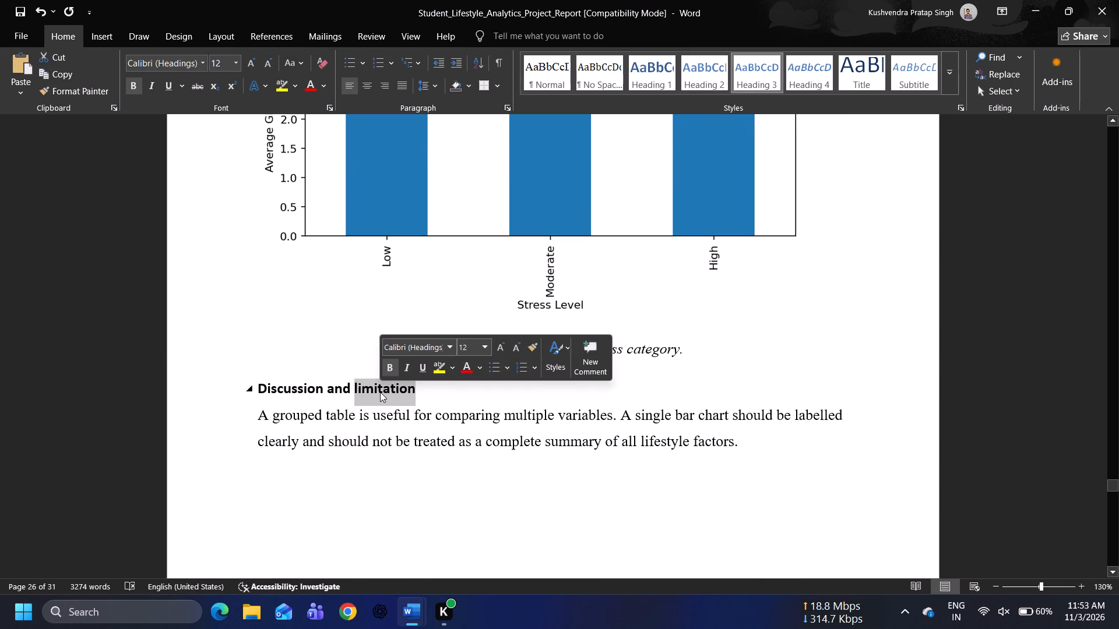
triple_click(380, 392)
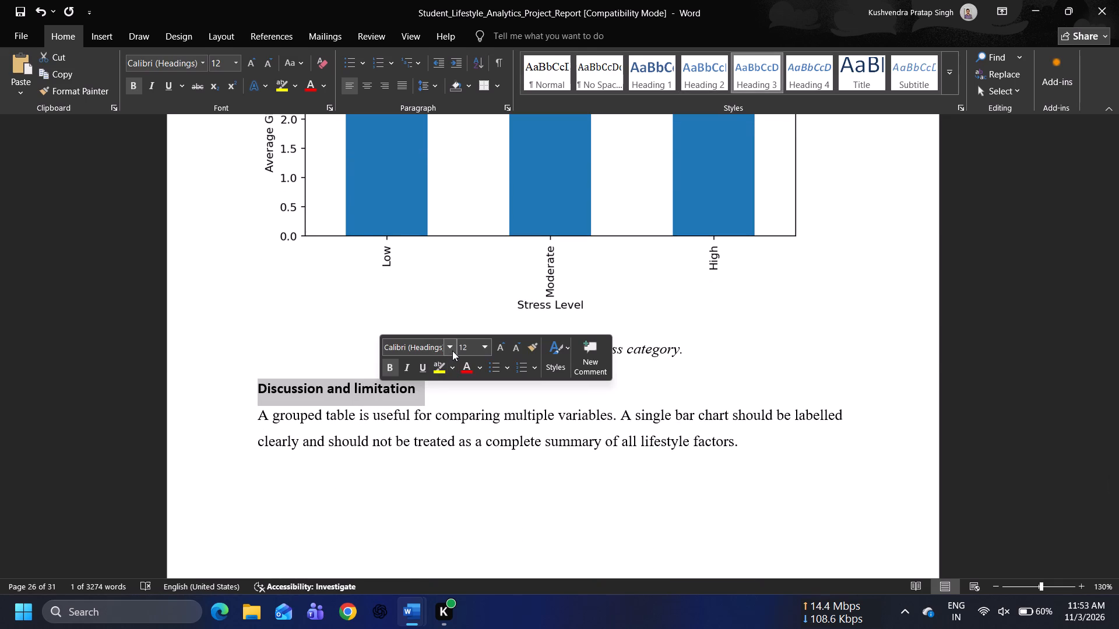
left_click(452, 351)
left_click(505, 74)
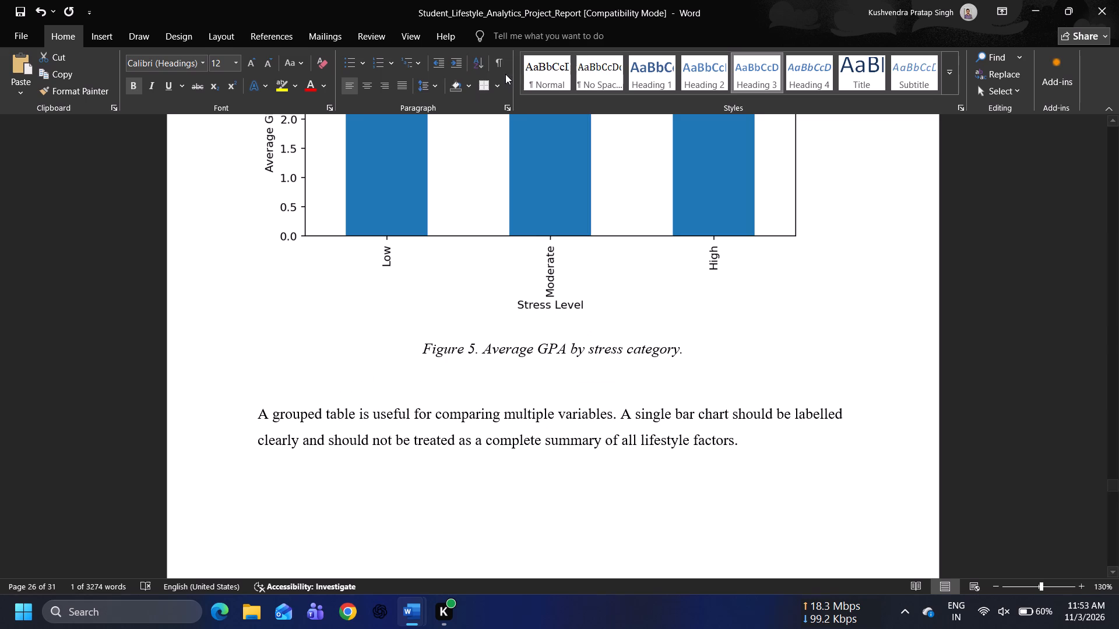
left_click(451, 383)
Change the "4.8 Correlation Analysis" section heading to the Times New Roman font.
scroll(451, 383, "down", 4)
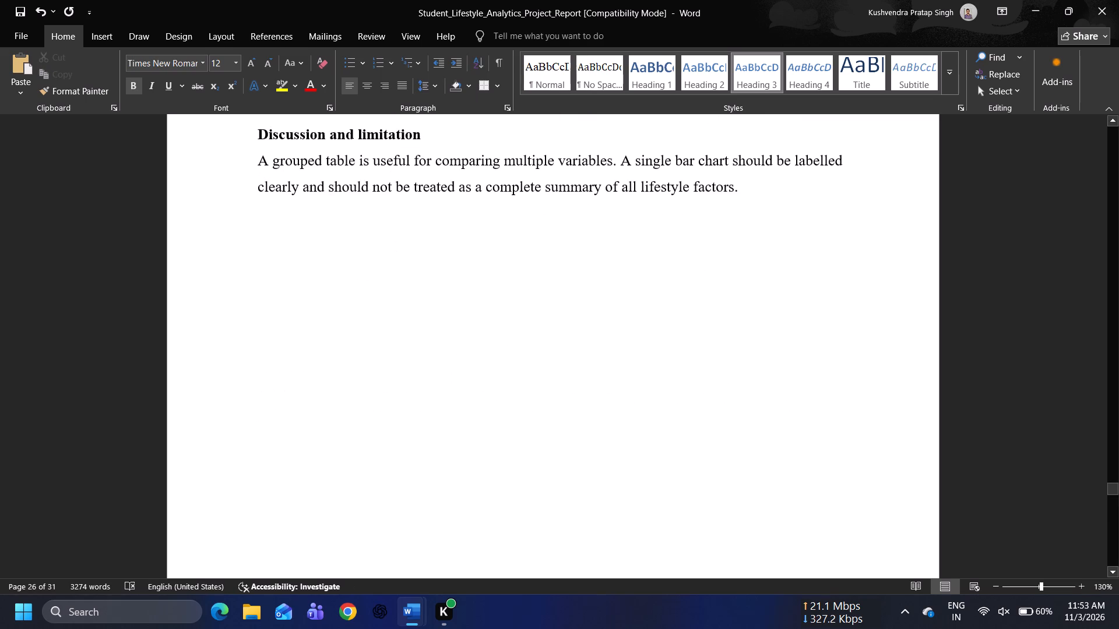
scroll(451, 383, "down", 4)
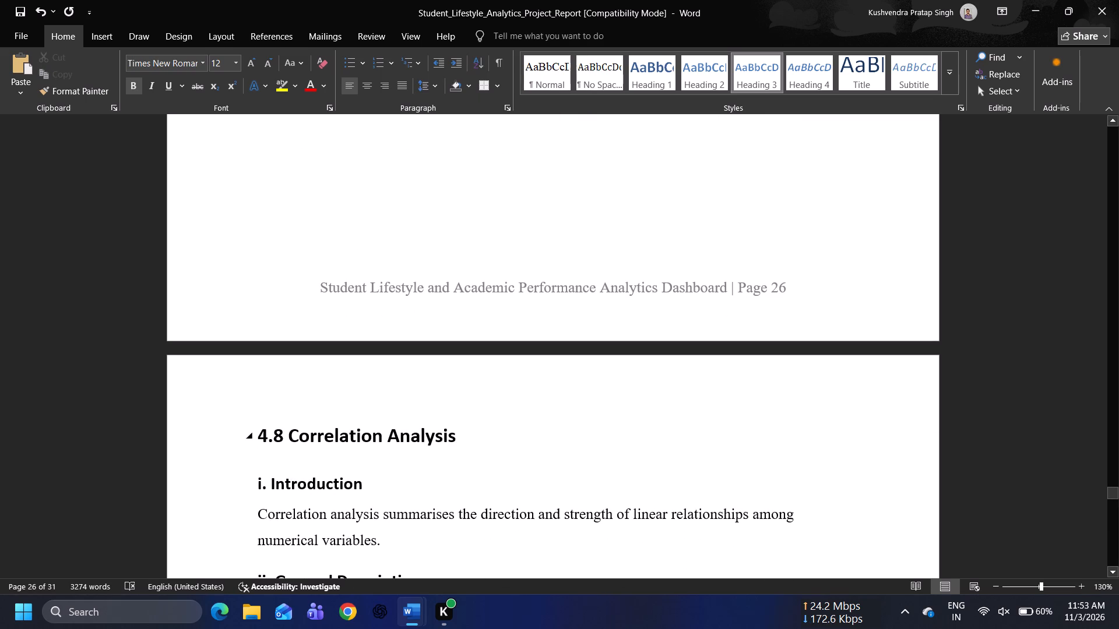
triple_click(397, 441)
left_click(397, 441)
triple_click(397, 441)
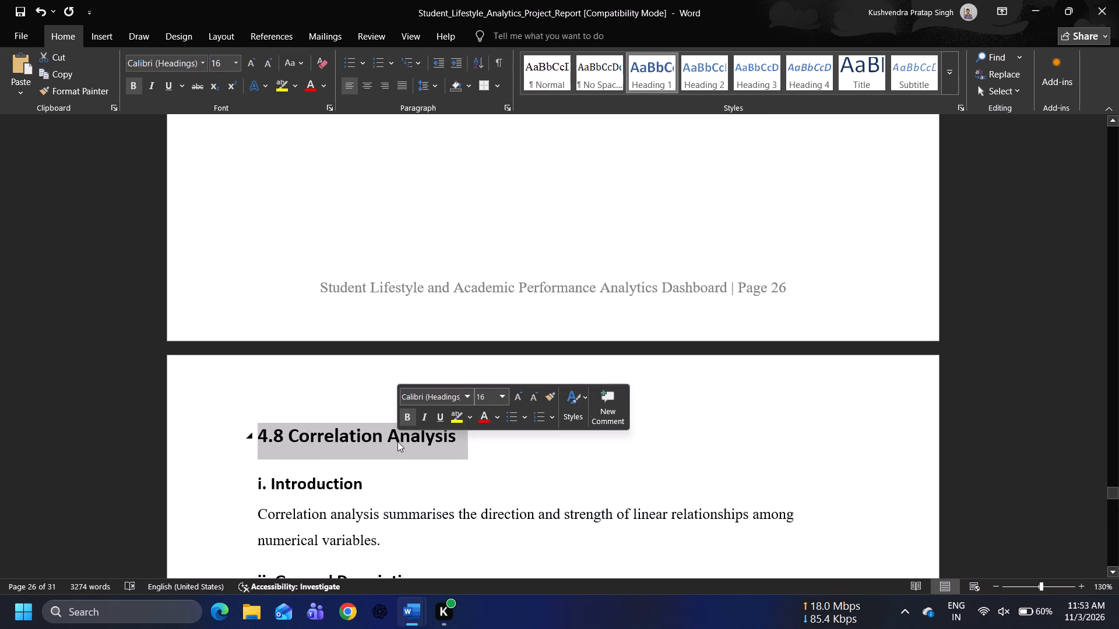
left_click(471, 393)
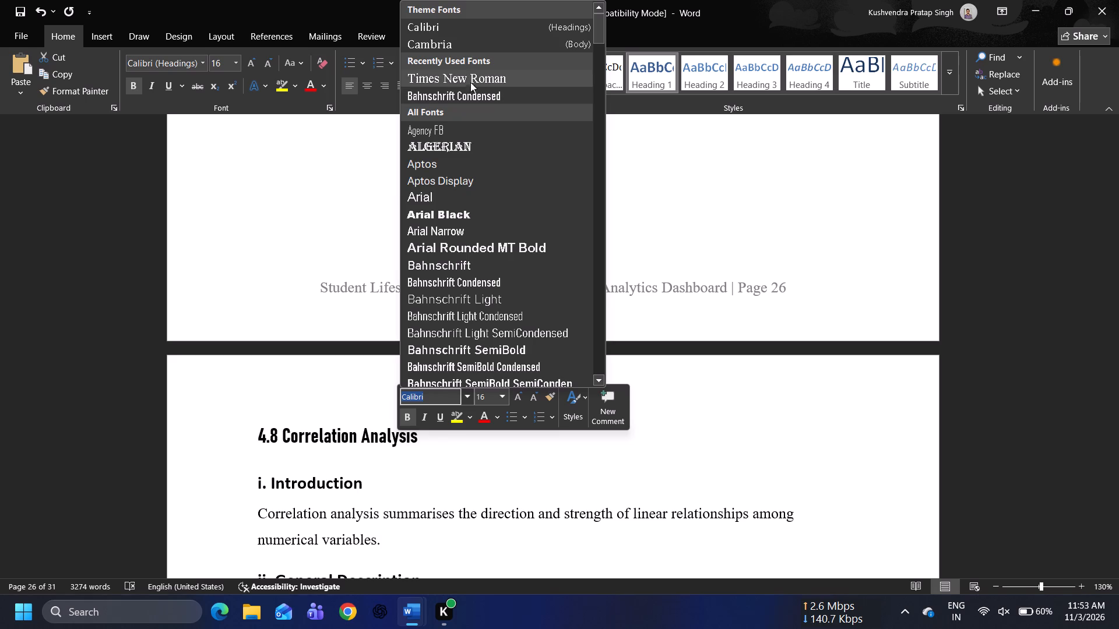
left_click(473, 78)
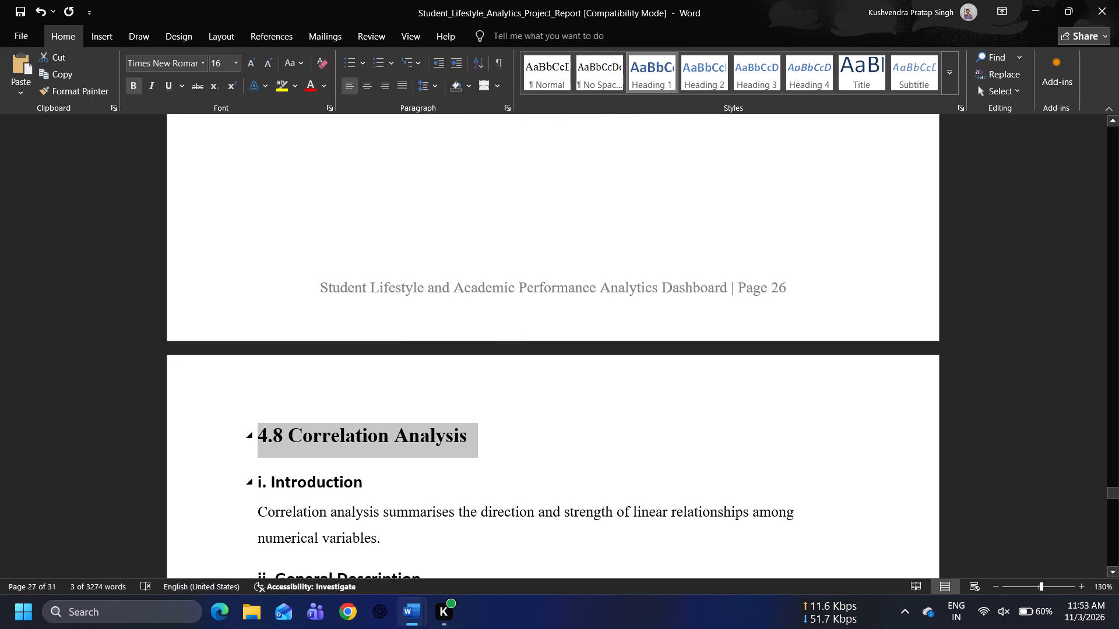
Change the "i. Introduction" heading in section 4.8 Correlation Analysis to the Times New Roman font.
left_click(277, 493)
triple_click(277, 493)
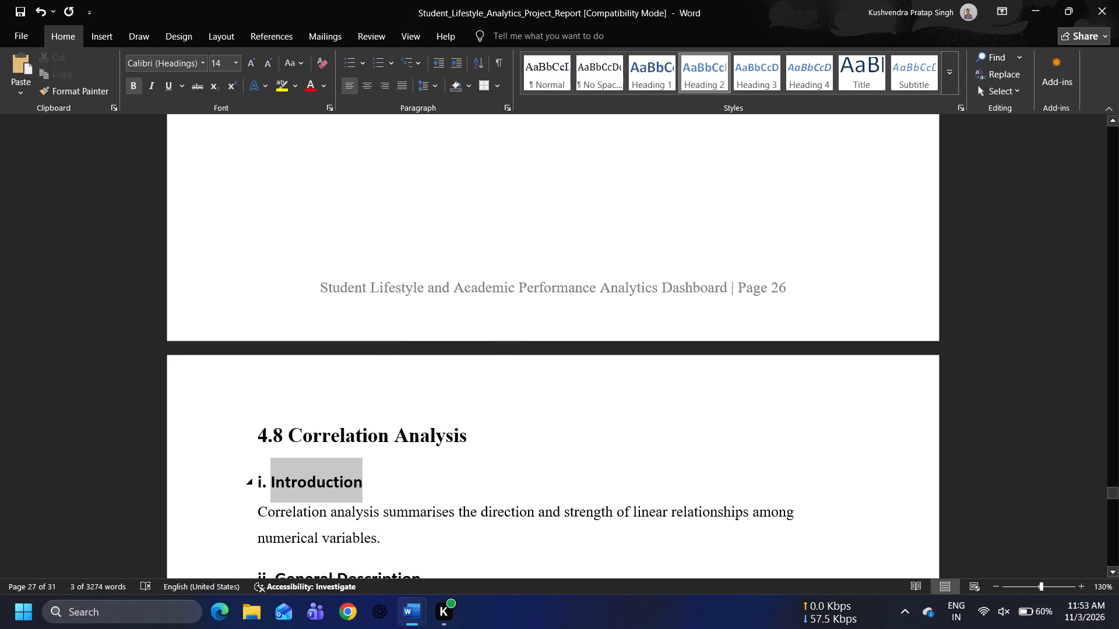
left_click(342, 448)
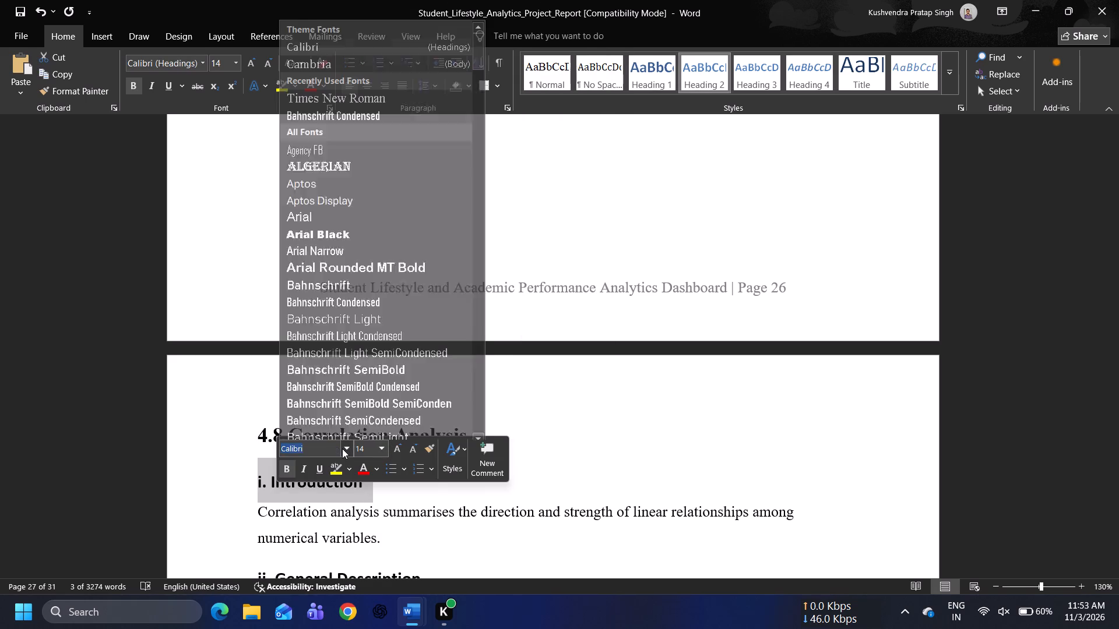
left_click(390, 93)
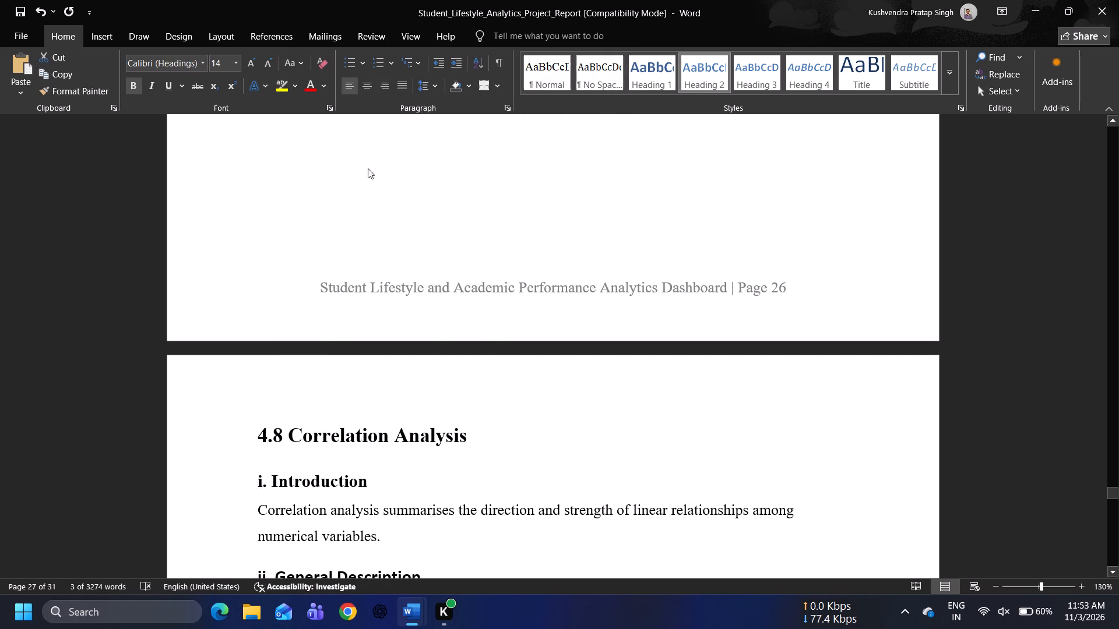
Change the "ii. General Description" heading in section 4.8 to the Times New Roman font.
scroll(358, 351, "down", 3)
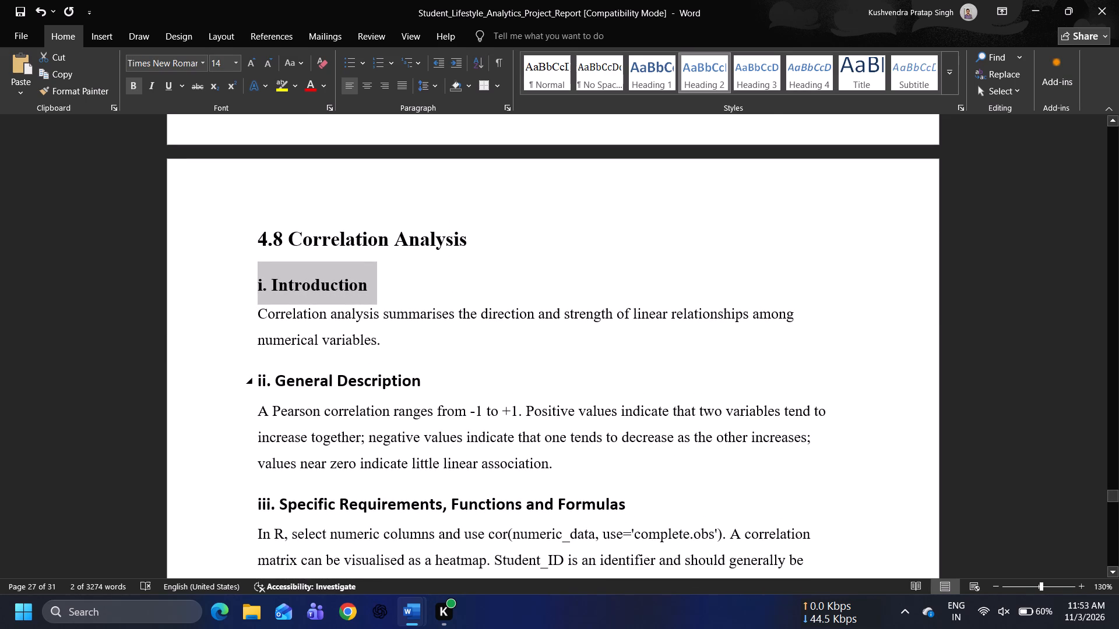
left_click(364, 377)
left_click_drag(259, 380, 385, 376)
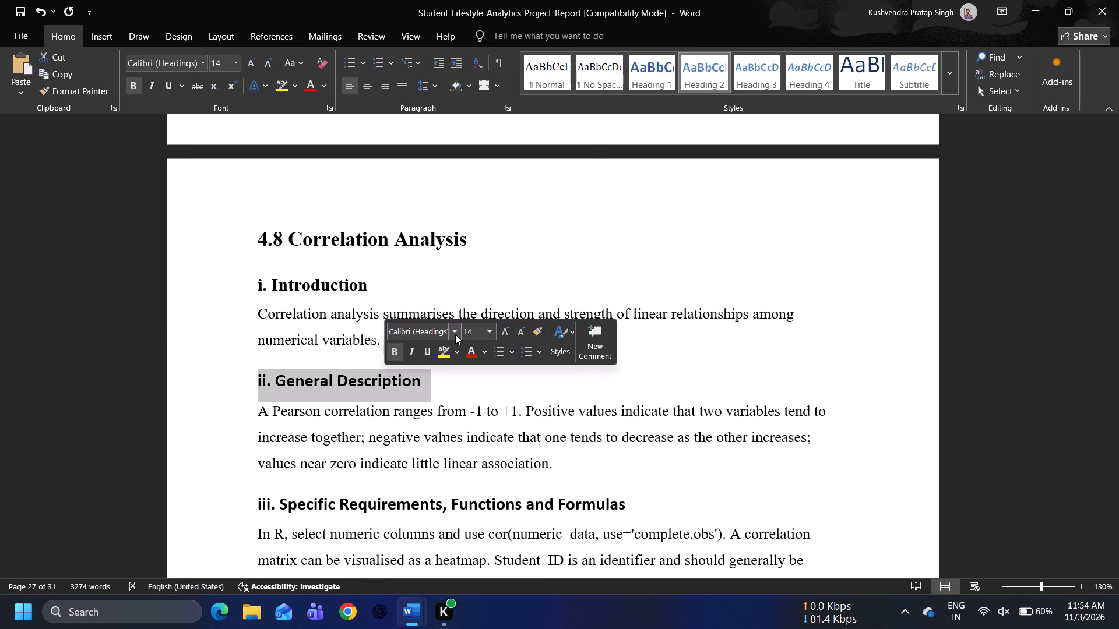
left_click(455, 334)
left_click(427, 80)
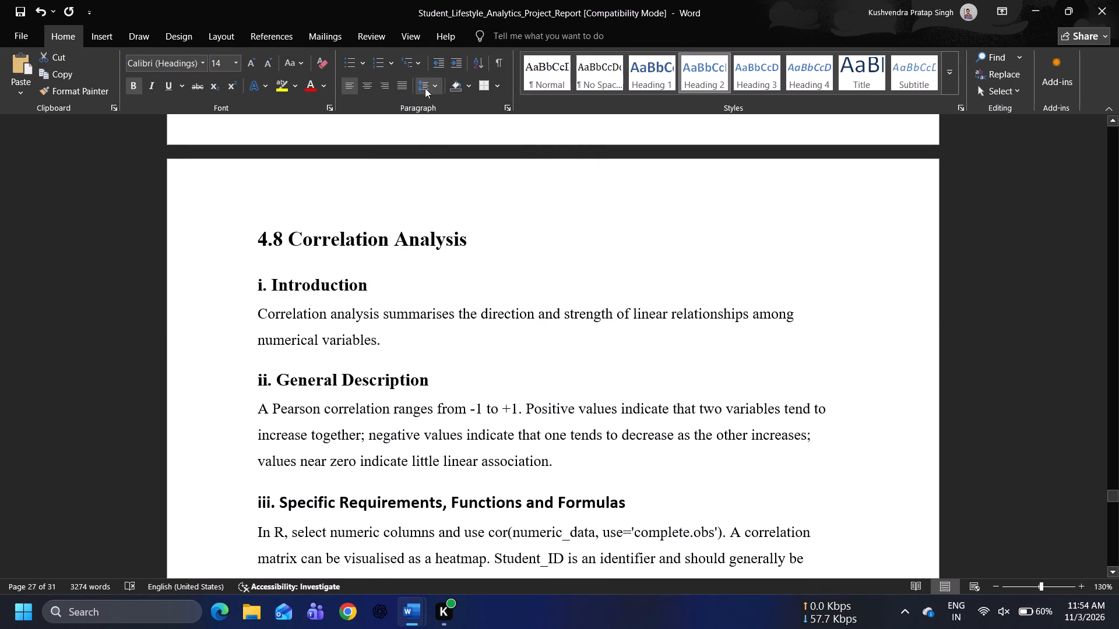
Change the "iii. Specific Requirements, Functions and Formulas" heading in section 4.8 to the Times New Roman font.
scroll(388, 221, "down", 2)
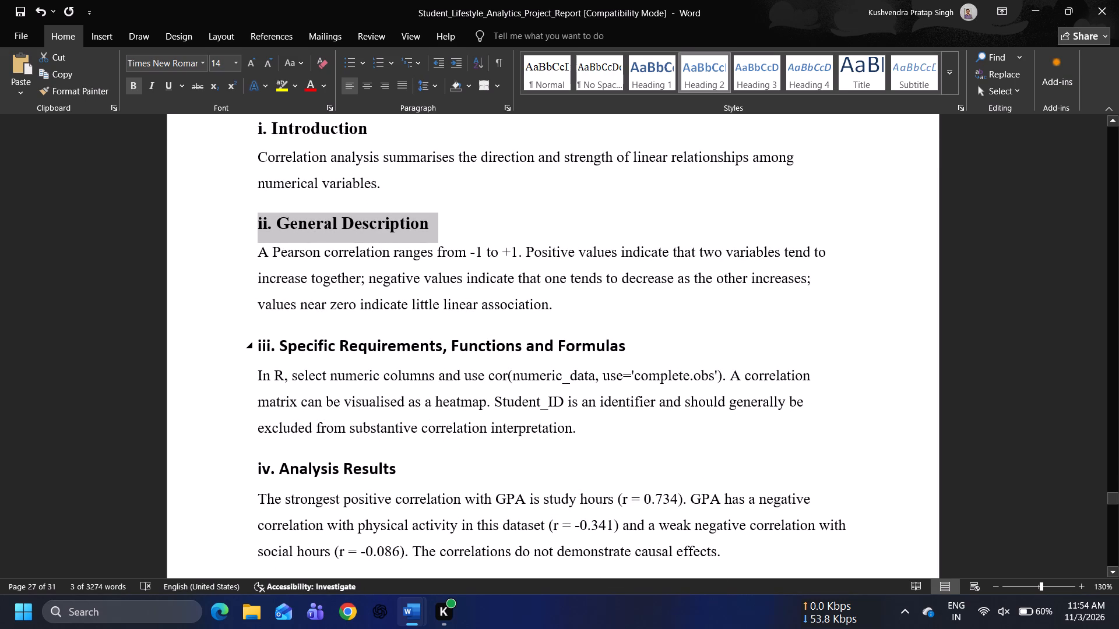
left_click_drag(256, 346, 522, 384)
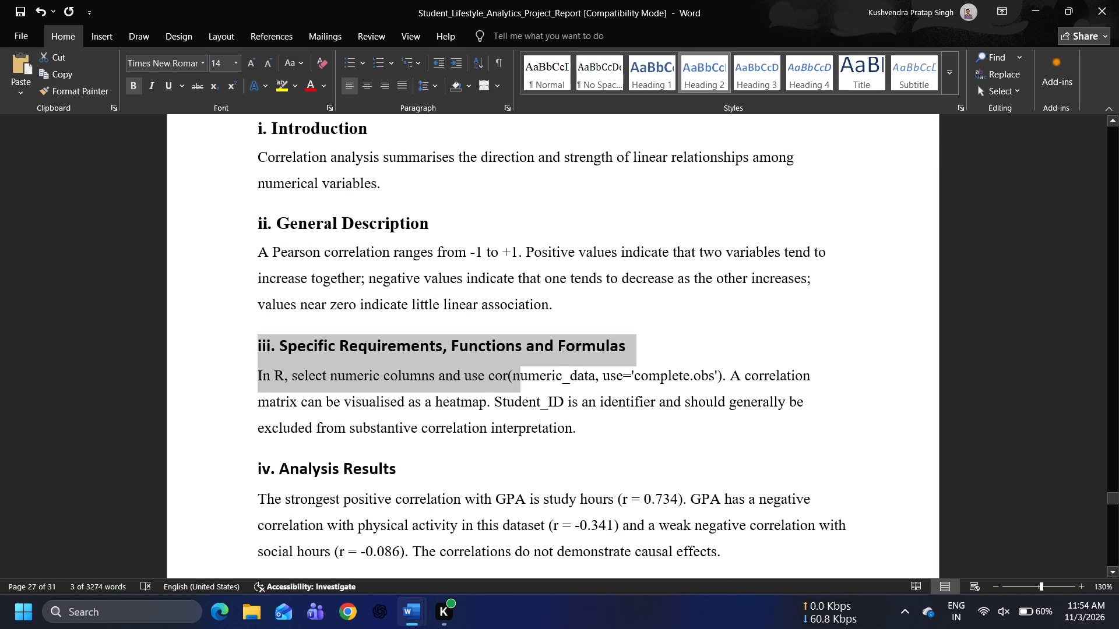
left_click_drag(522, 384, 622, 345)
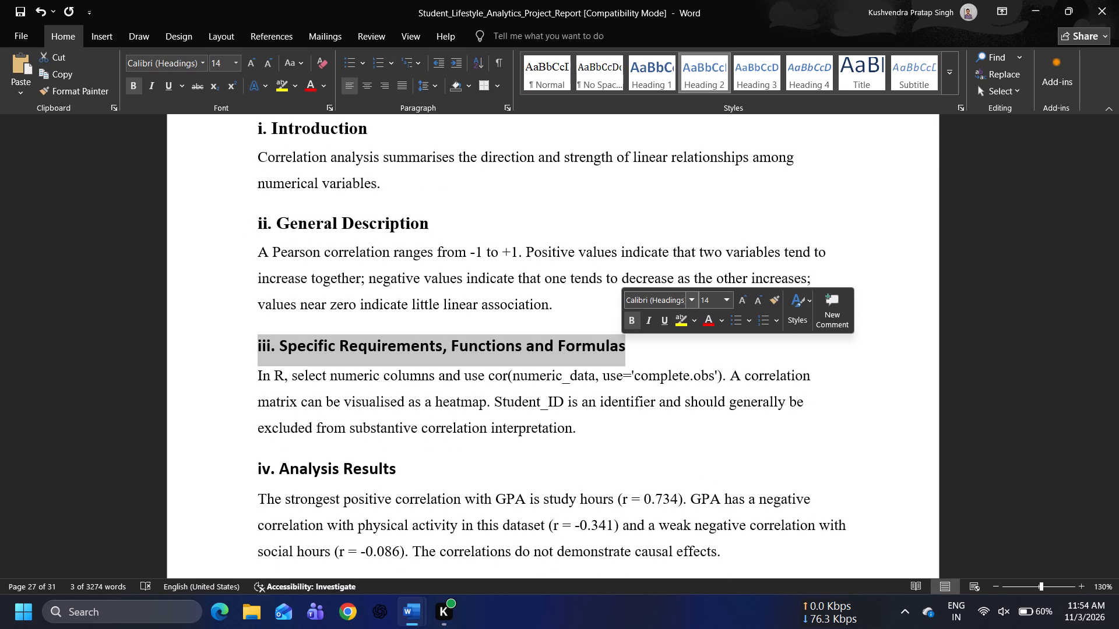
left_click(688, 295)
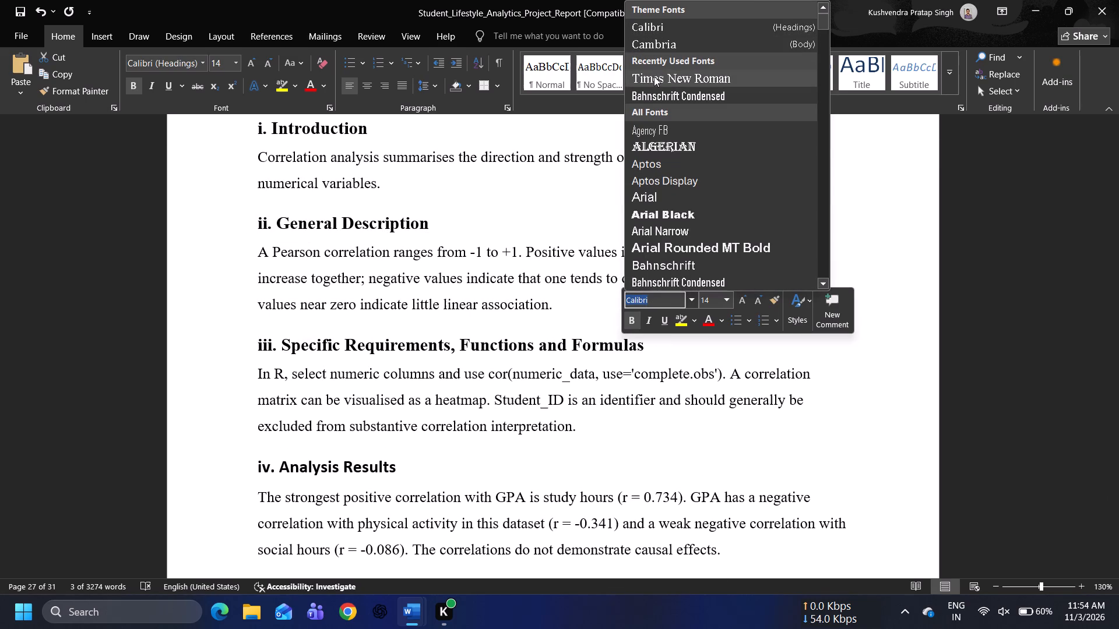
left_click(654, 77)
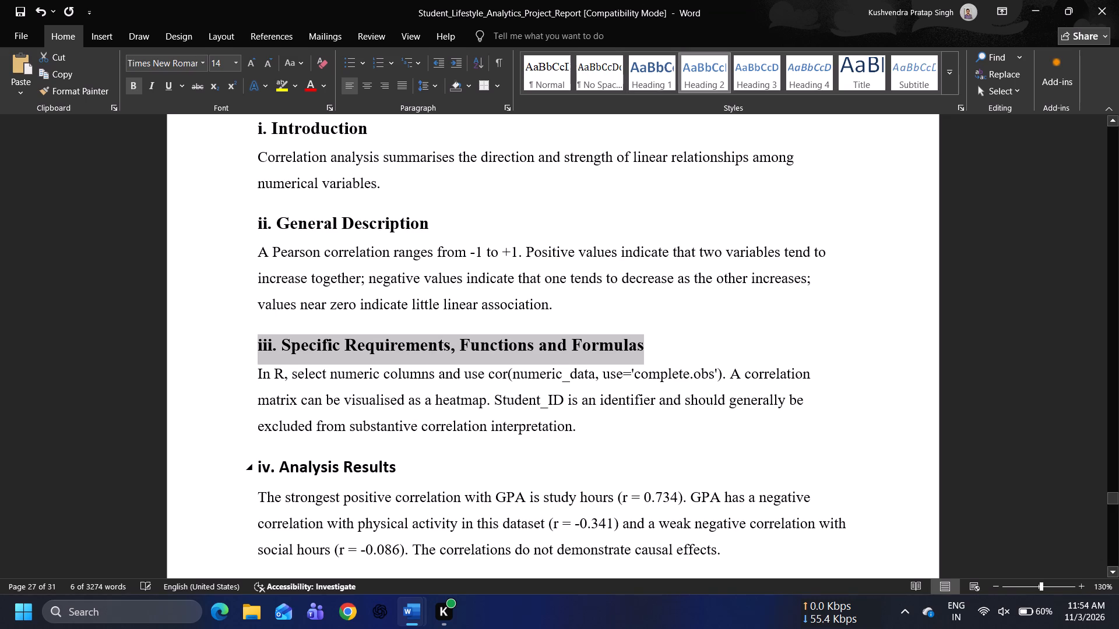
Change the "iv. Analysis Results" heading in section 4.8 Correlation Analysis to the Times New Roman font.
left_click(380, 466)
triple_click(380, 466)
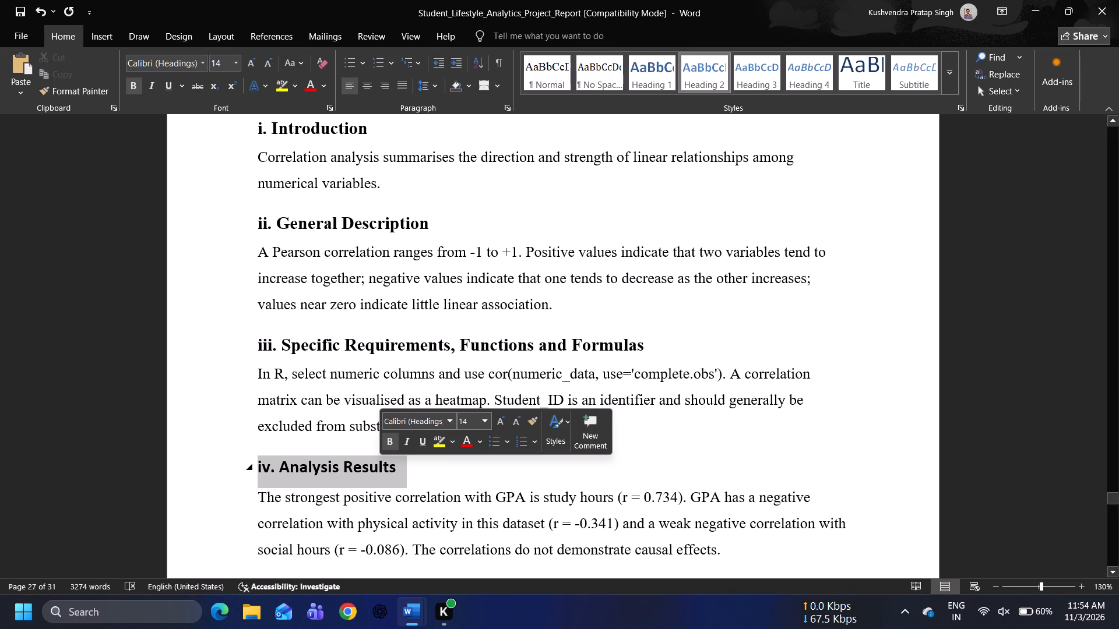
left_click(452, 426)
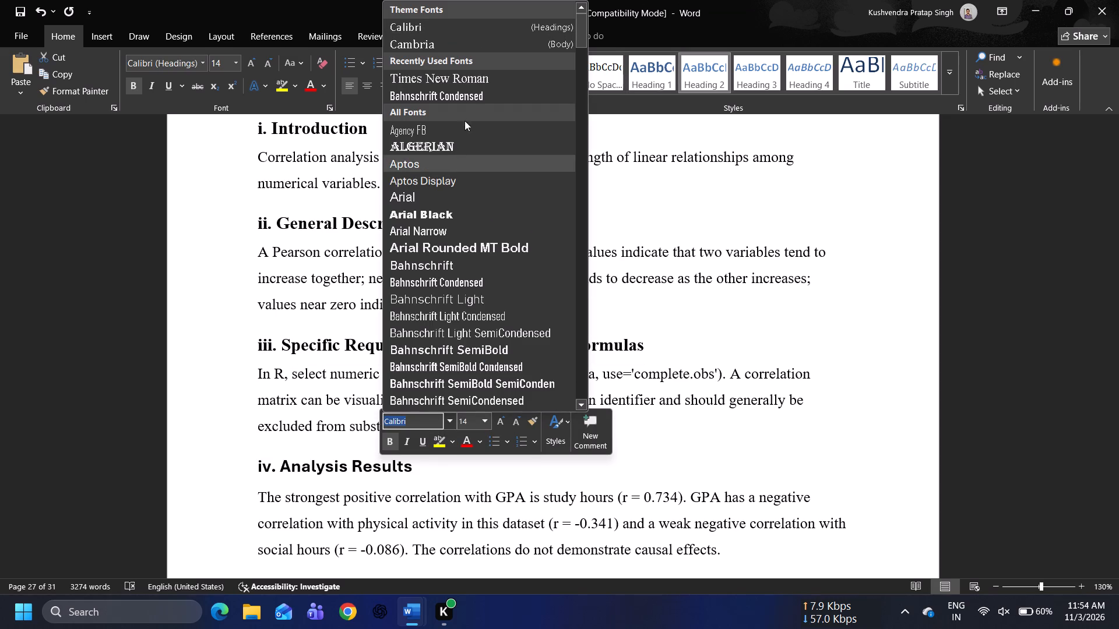
left_click(480, 80)
Change the "v. Visualization" heading above the Figure 6 correlation matrix to the Times New Roman font.
scroll(437, 307, "down", 2)
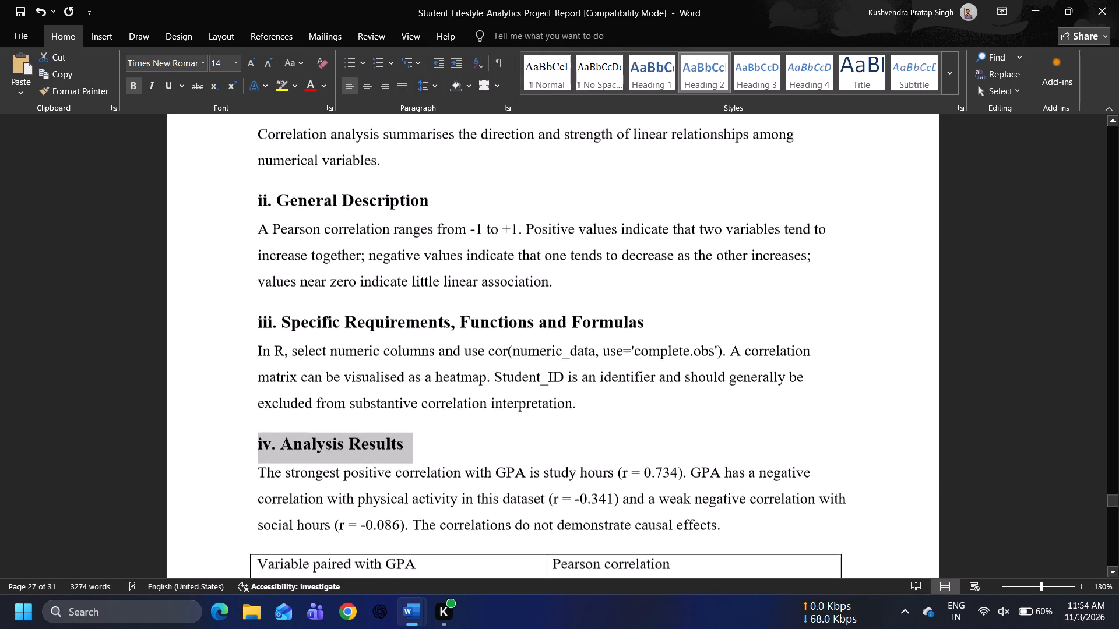
scroll(437, 307, "down", 7)
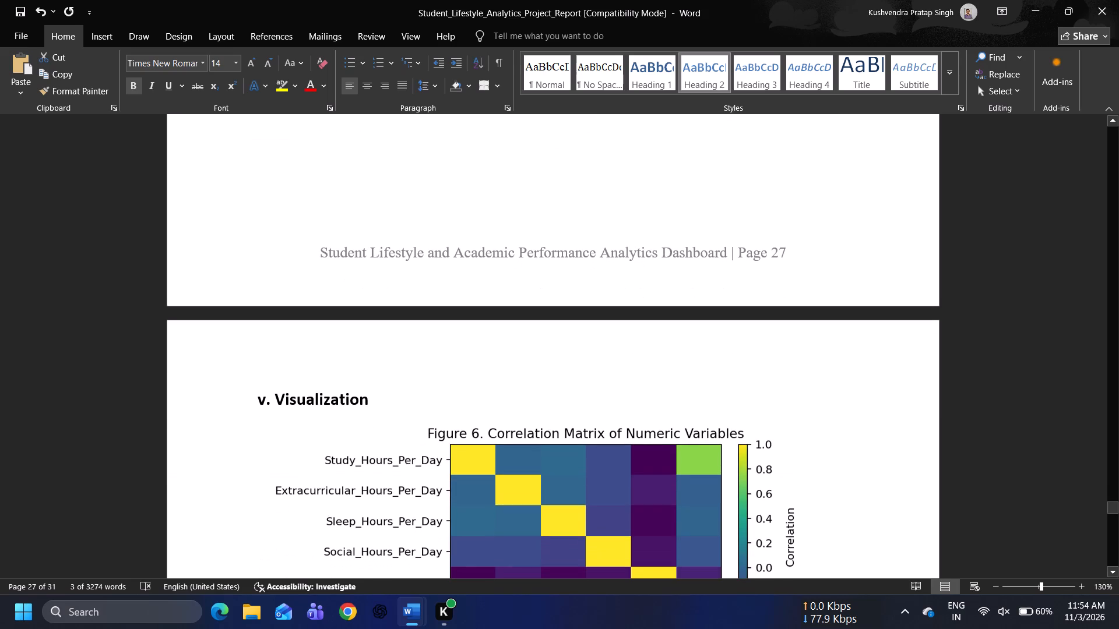
triple_click(354, 401)
left_click(354, 401)
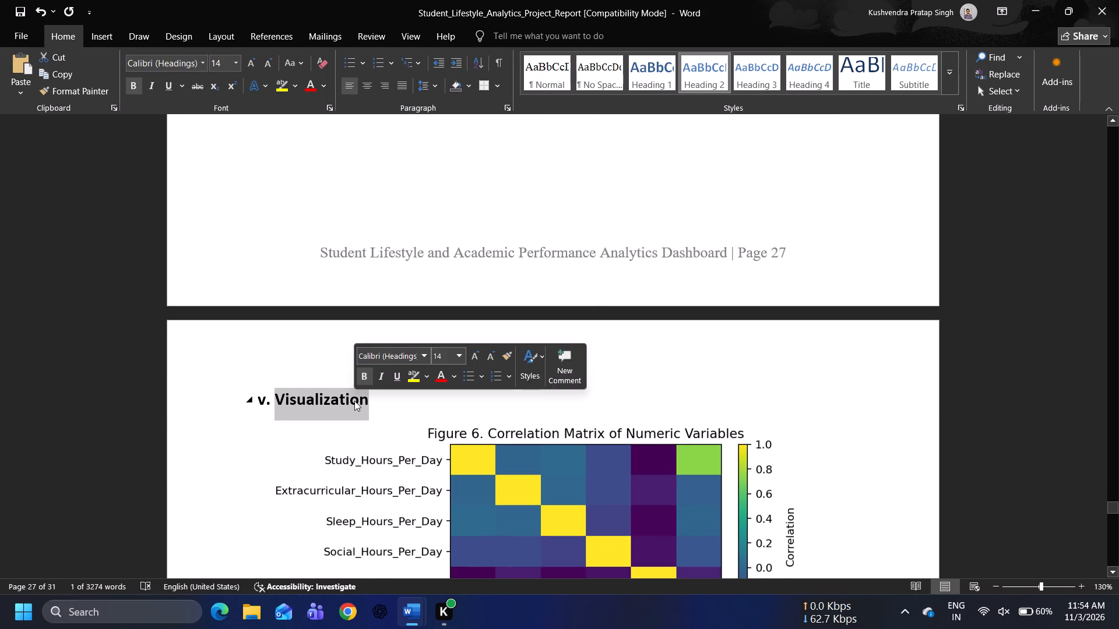
triple_click(354, 401)
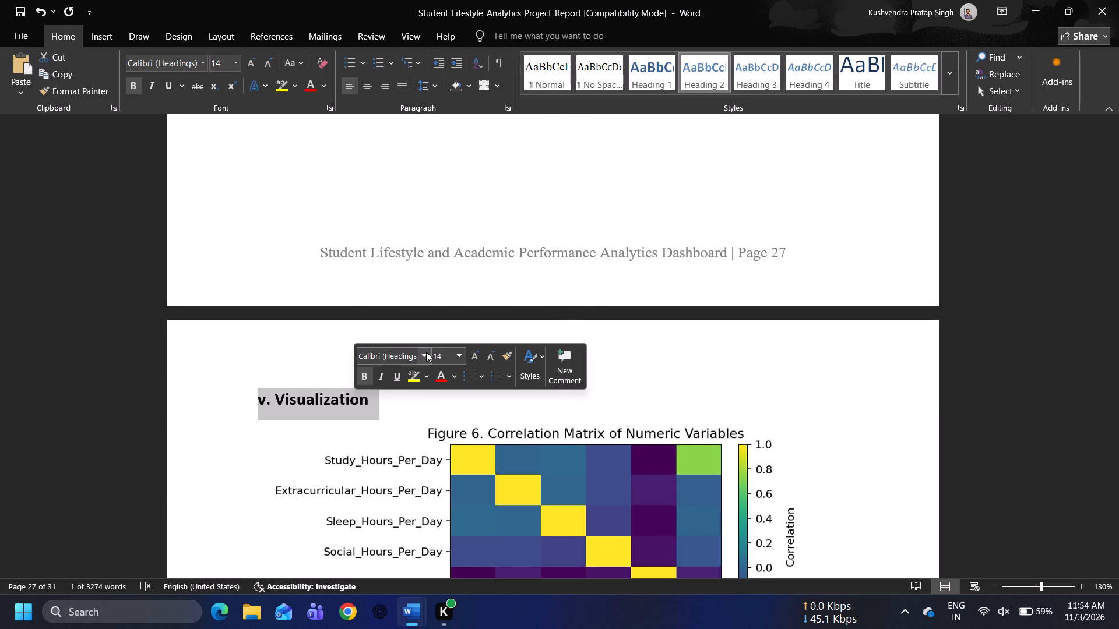
left_click(426, 352)
left_click(493, 83)
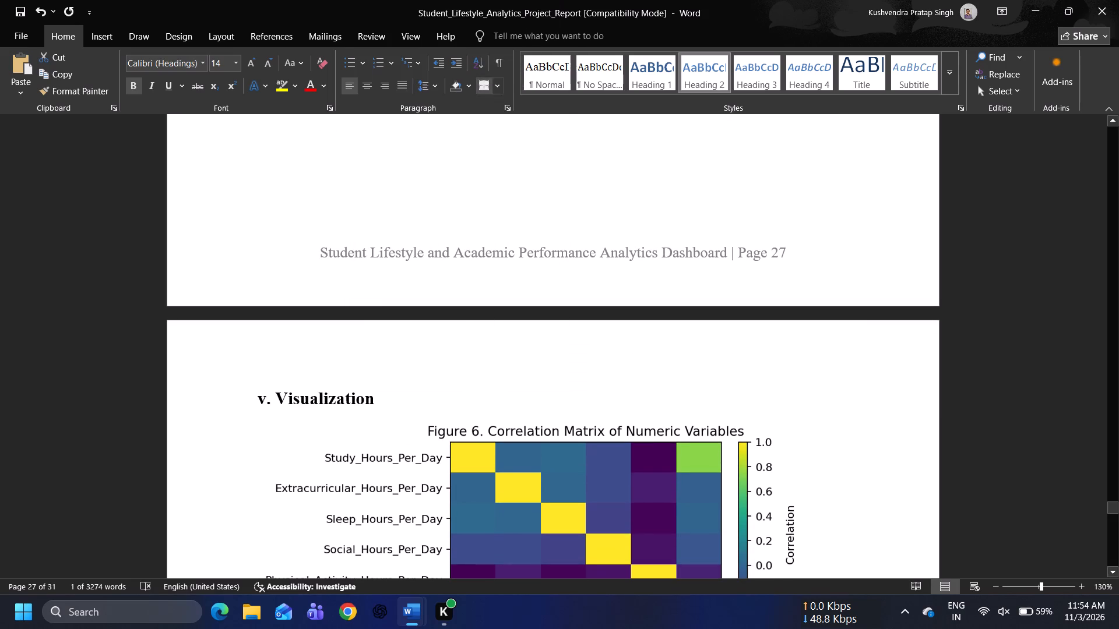
left_click(411, 392)
Change the "Discussion and limitation" heading below the Figure 6 caption to the Times New Roman font.
scroll(411, 392, "down", 4)
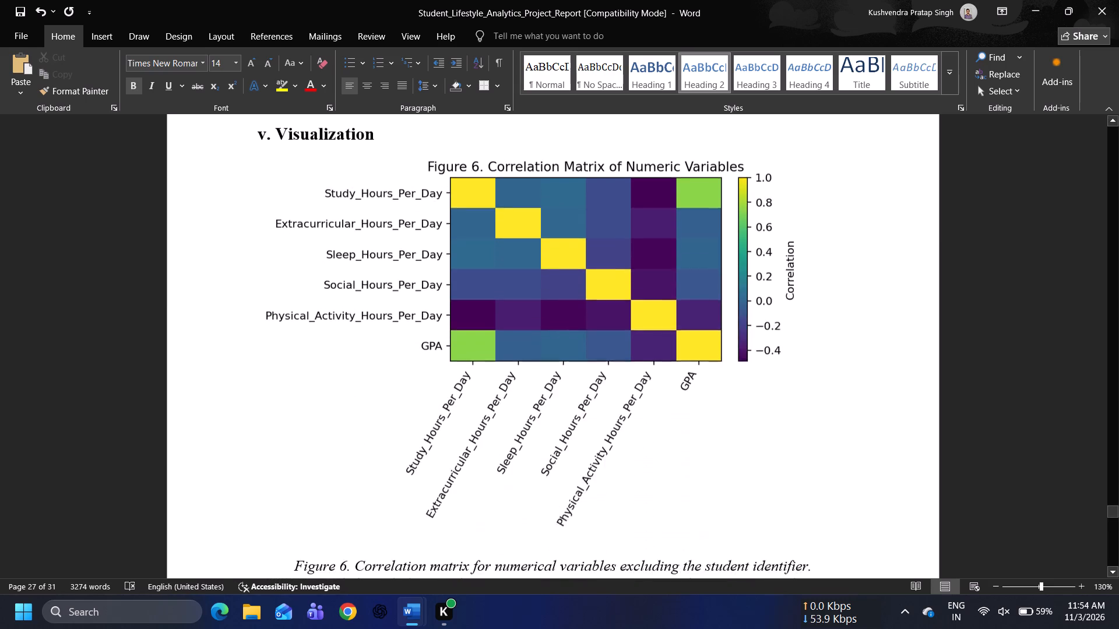
scroll(411, 392, "down", 4)
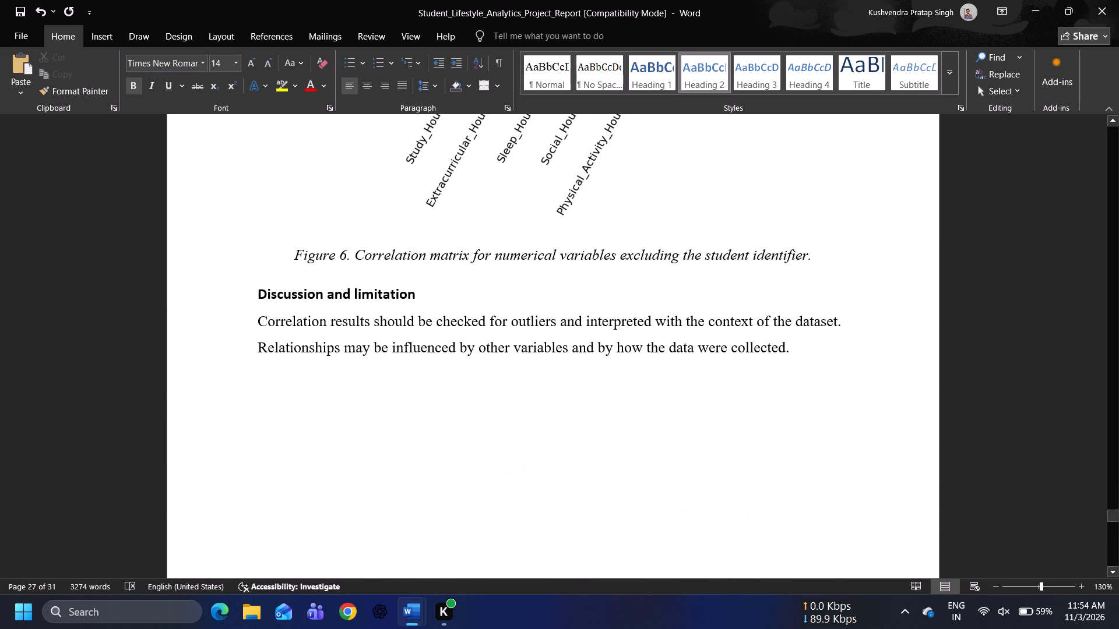
triple_click(344, 292)
left_click(344, 292)
triple_click(344, 292)
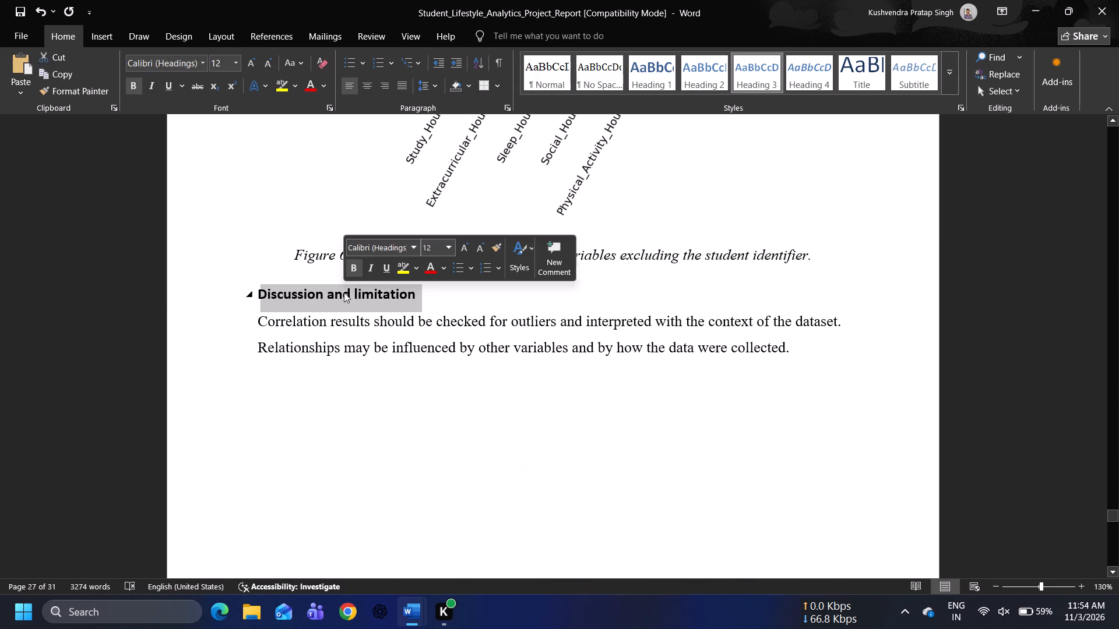
left_click(414, 243)
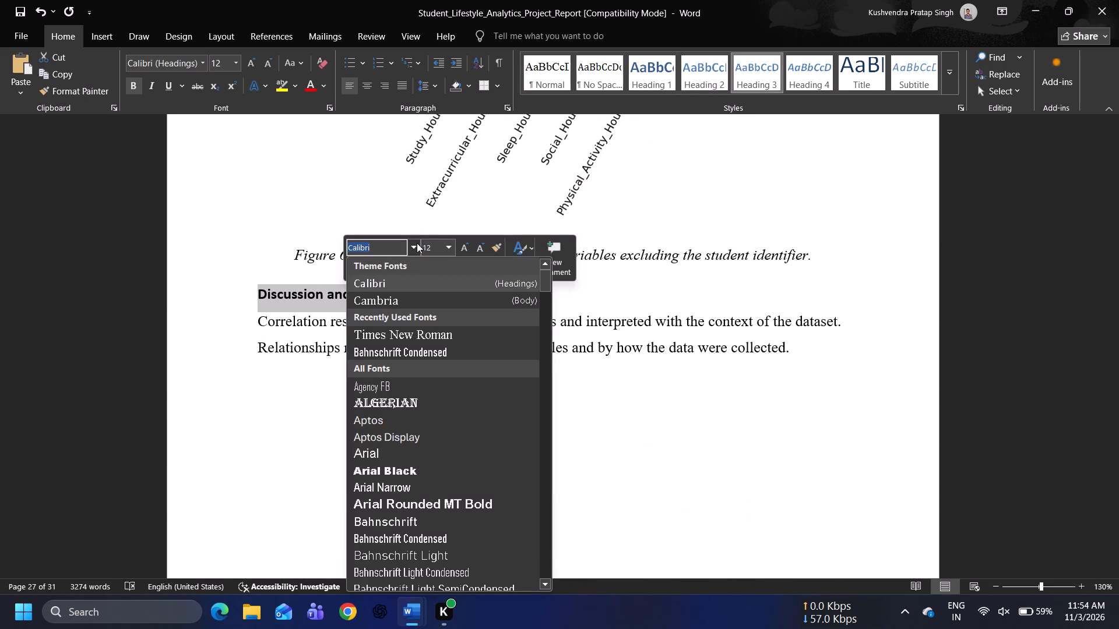
left_click(404, 337)
left_click(404, 405)
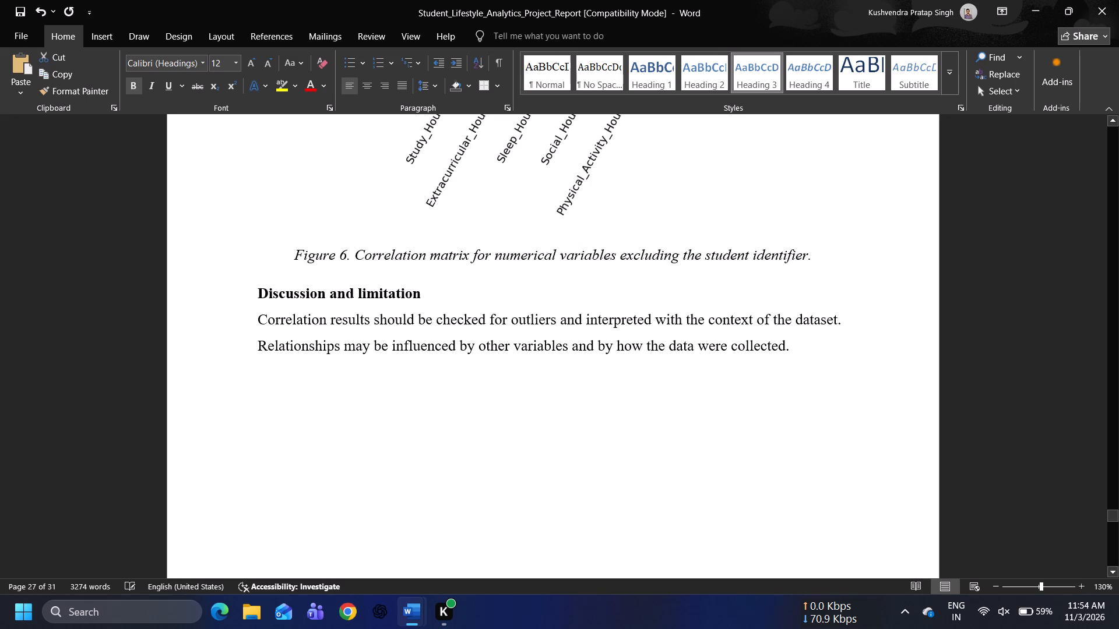
Change the "5. CONCLUSION" heading to the Times New Roman font.
scroll(404, 405, "down", 7)
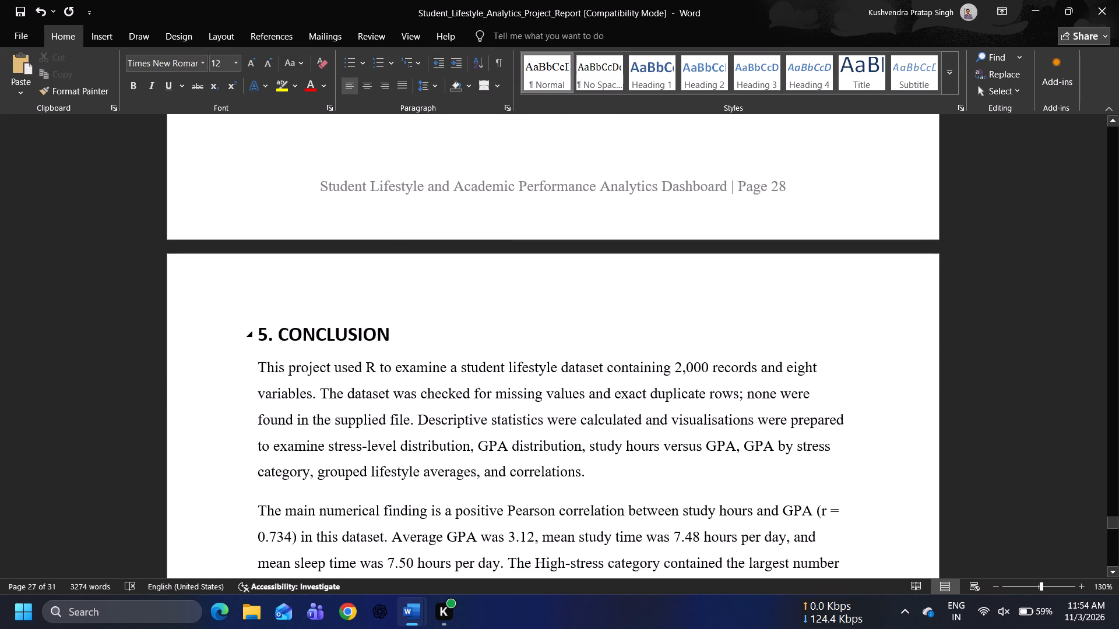
triple_click(314, 338)
left_click(314, 338)
triple_click(314, 338)
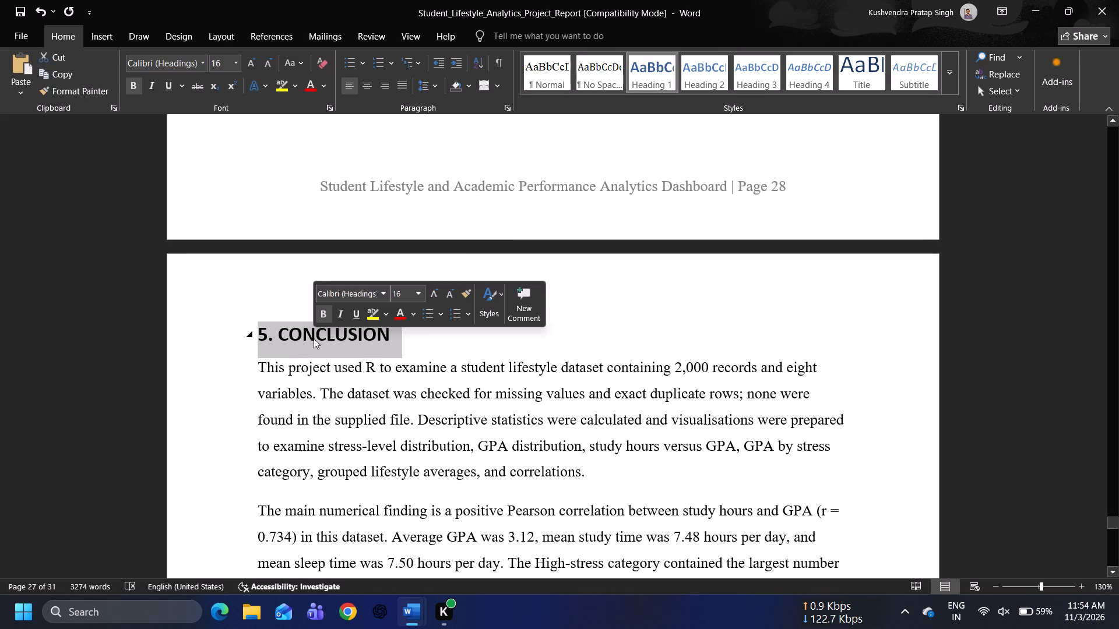
left_click(376, 296)
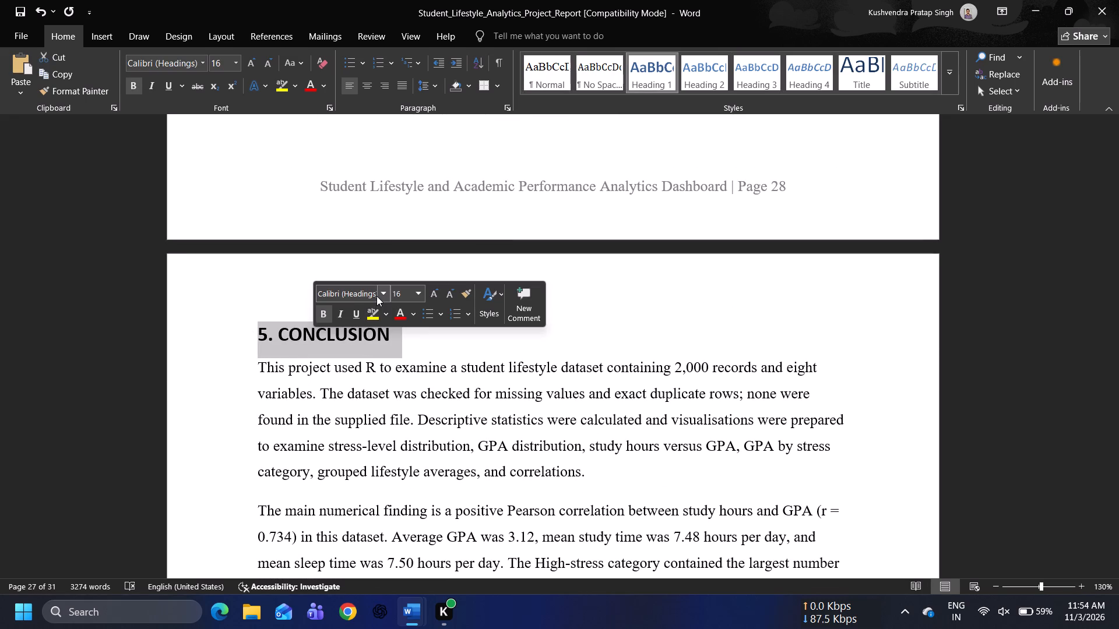
left_click(379, 296)
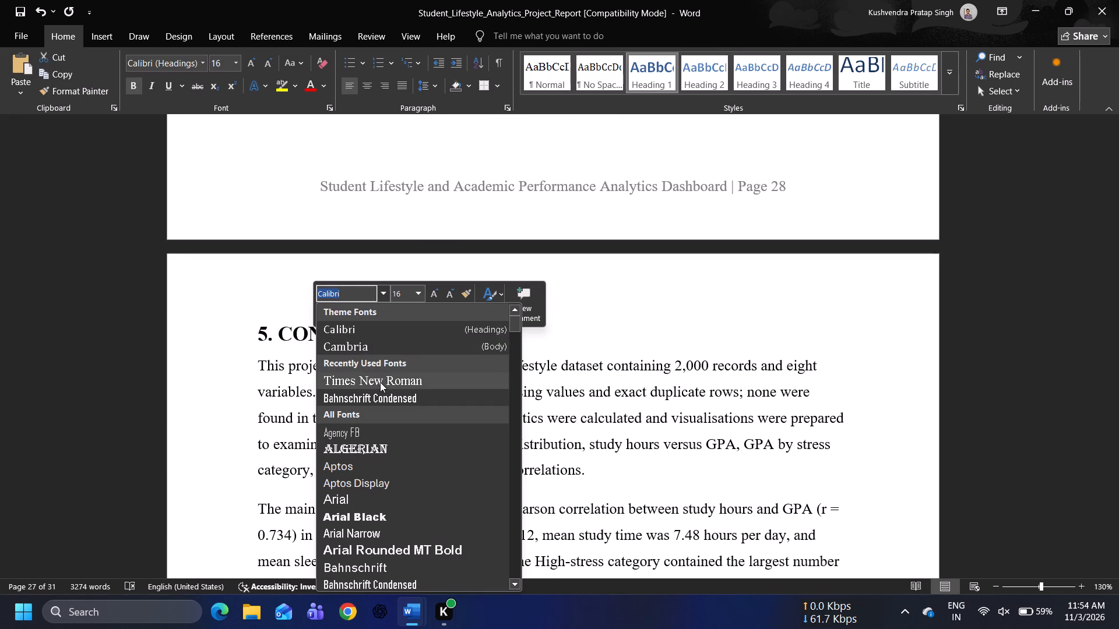
left_click(380, 382)
Check the fonts of the remaining headings through the References section and look back over the report up to its title page.
scroll(380, 382, "down", 8)
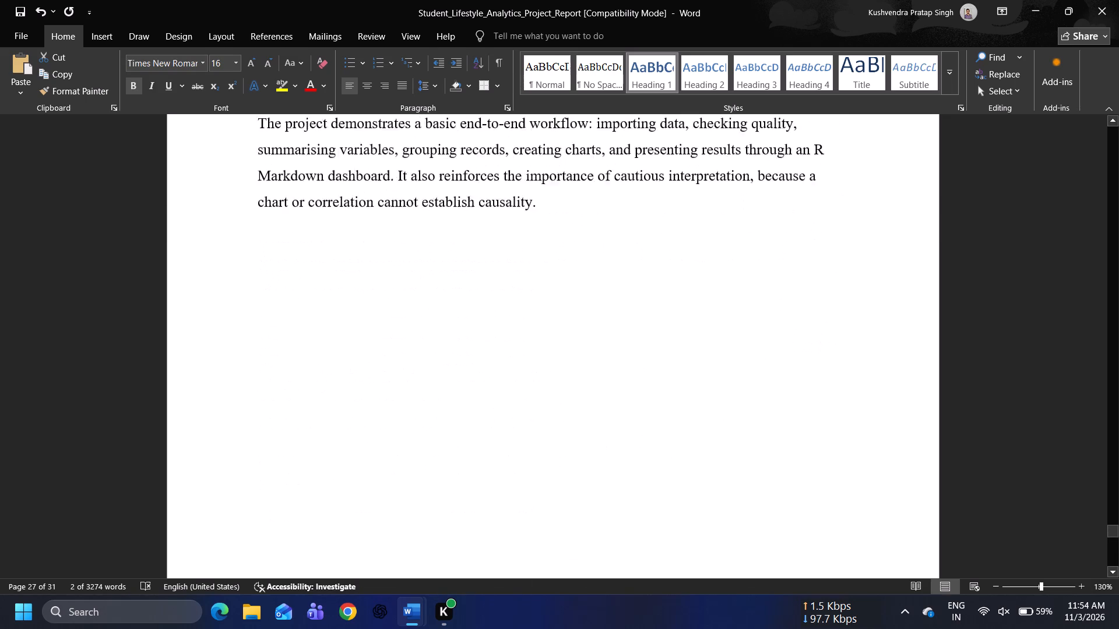
scroll(380, 382, "down", 7)
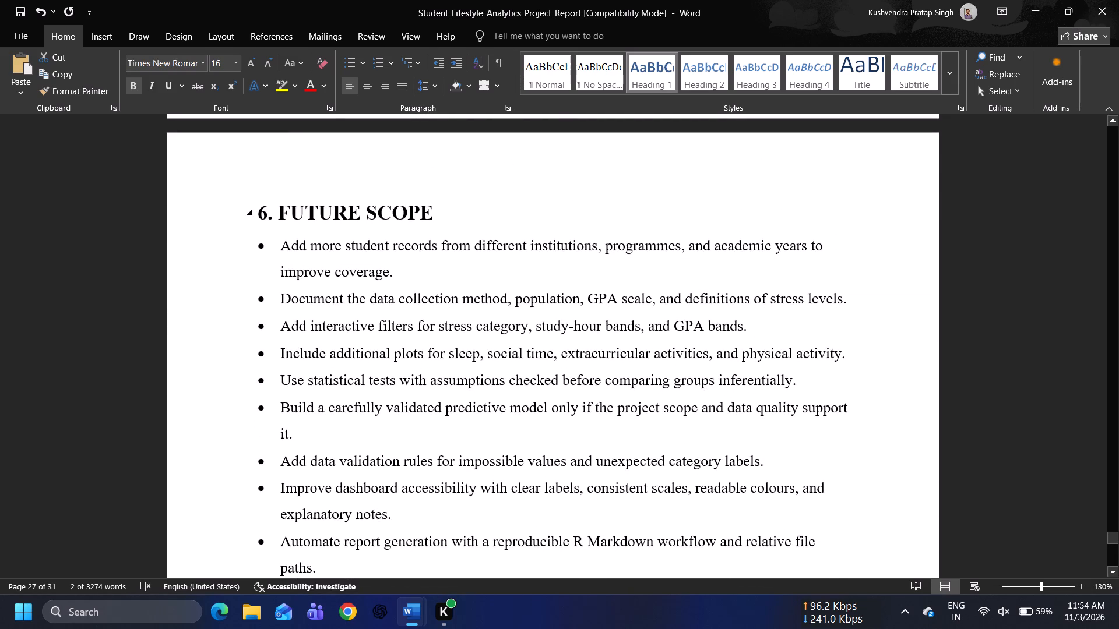
scroll(315, 306, "down", 13)
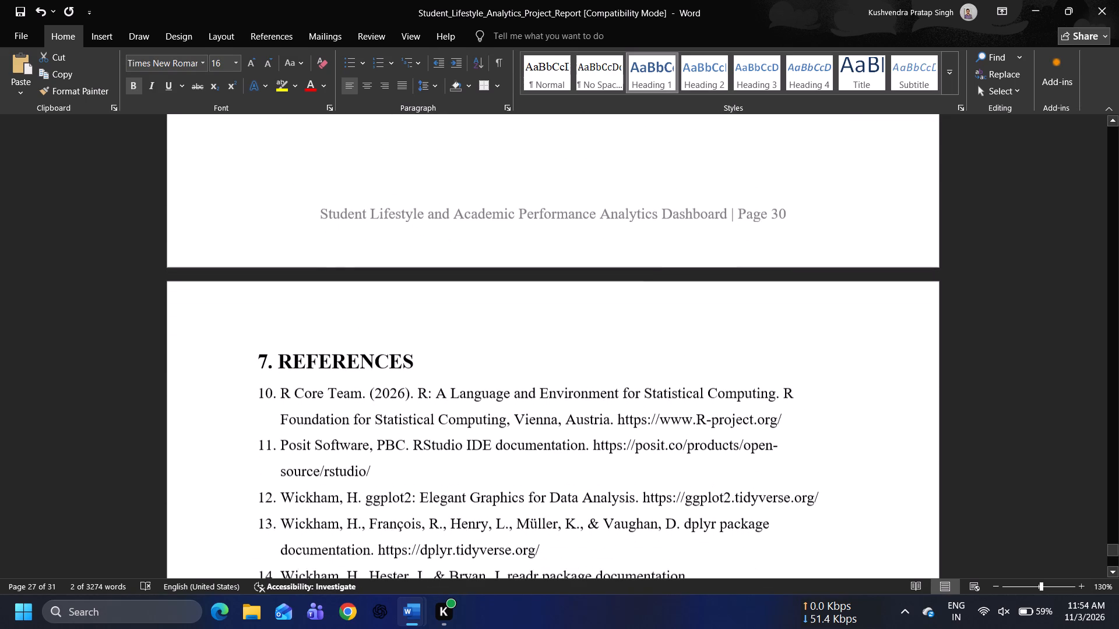
scroll(315, 306, "down", 12)
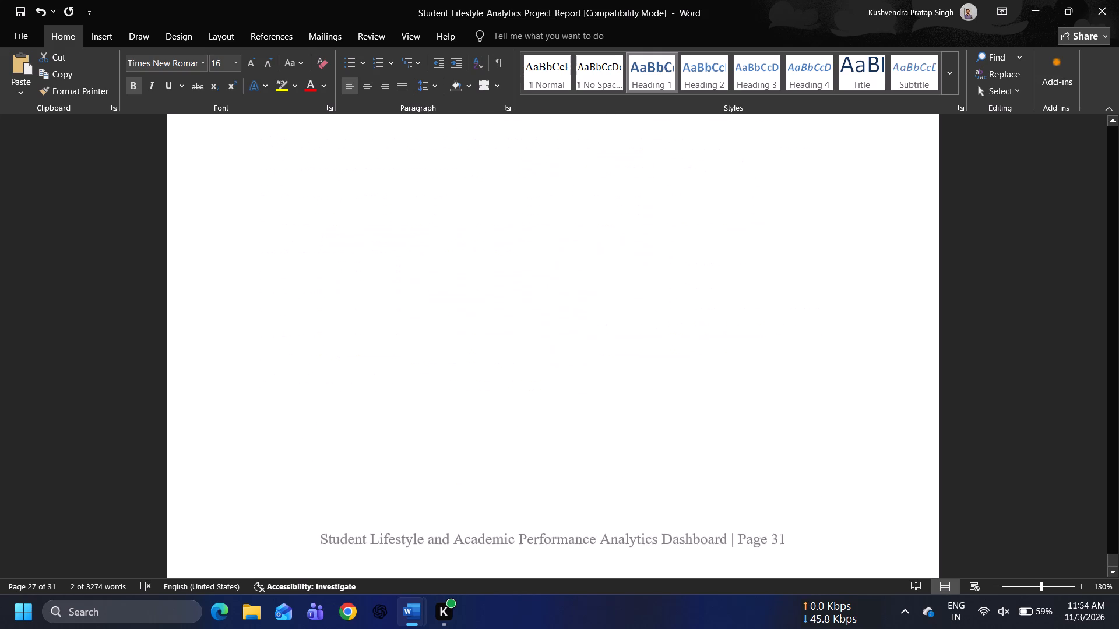
scroll(315, 306, "down", 5)
scroll(315, 306, "up", 20)
scroll(315, 306, "up", 20)
scroll(315, 306, "up", 20)
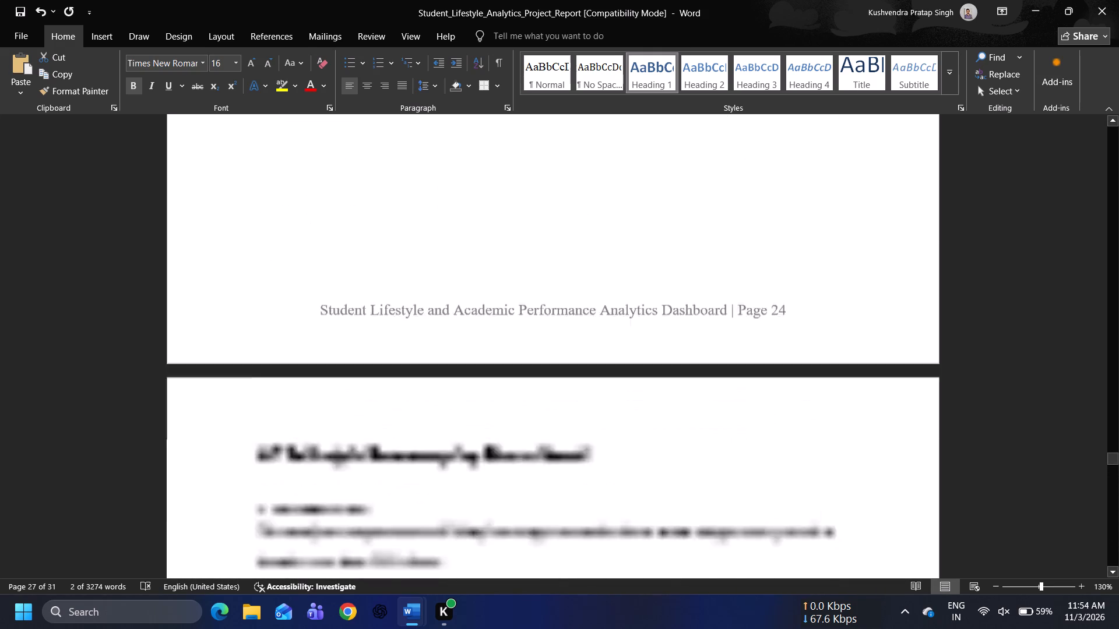
scroll(315, 306, "up", 20)
scroll(315, 306, "up", 20)
scroll(315, 306, "up", 20)
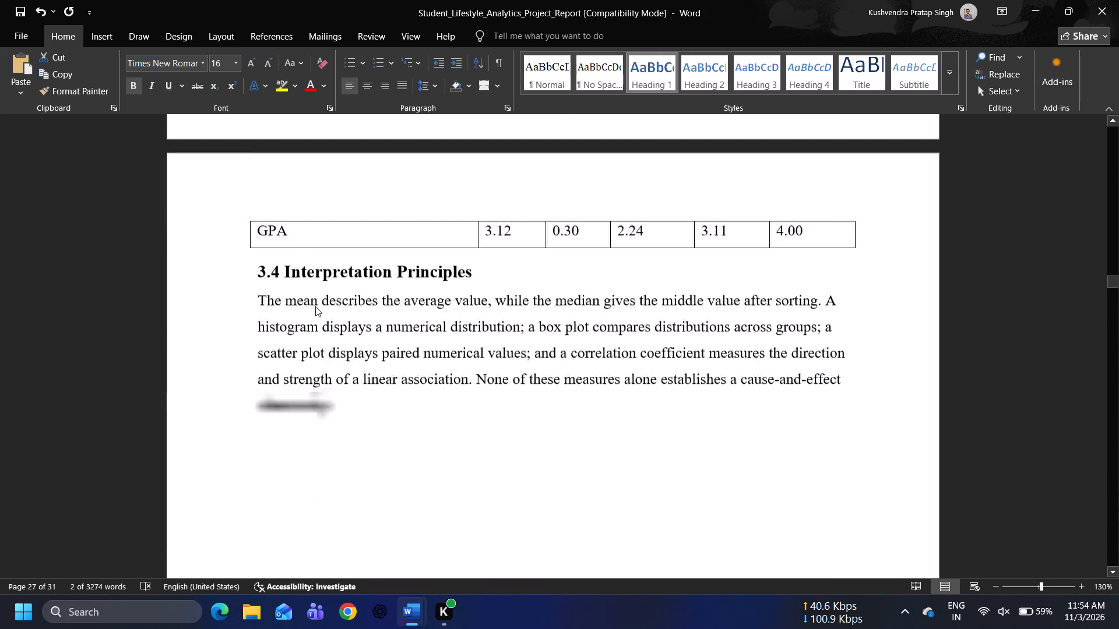
scroll(315, 306, "up", 20)
scroll(315, 306, "up", 20)
scroll(315, 306, "up", 20)
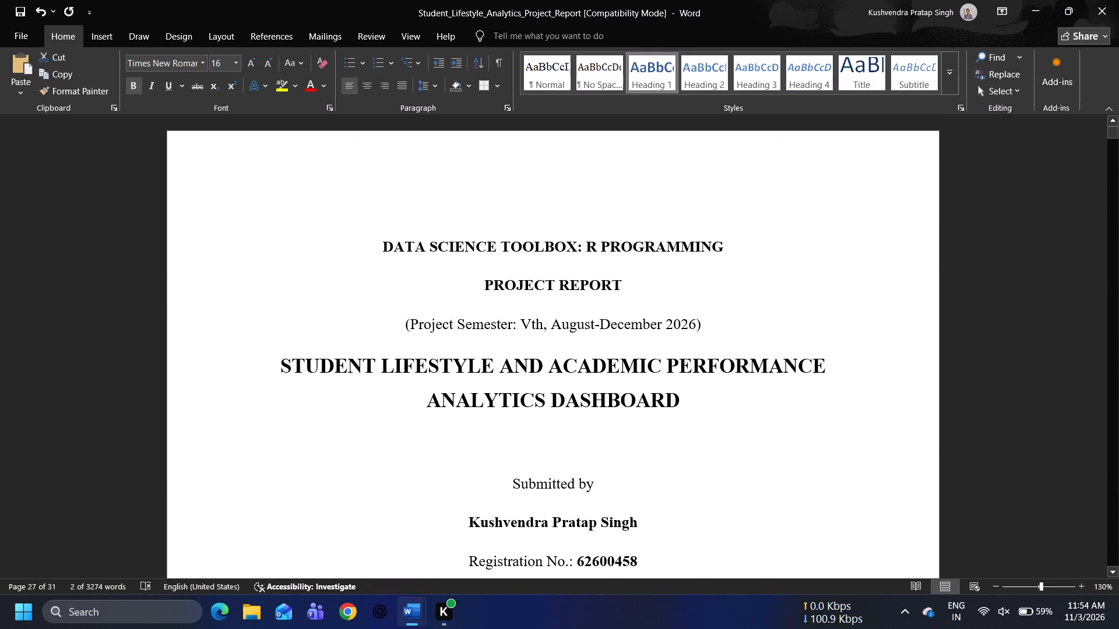
left_click(683, 296)
scroll(683, 296, "up", 14)
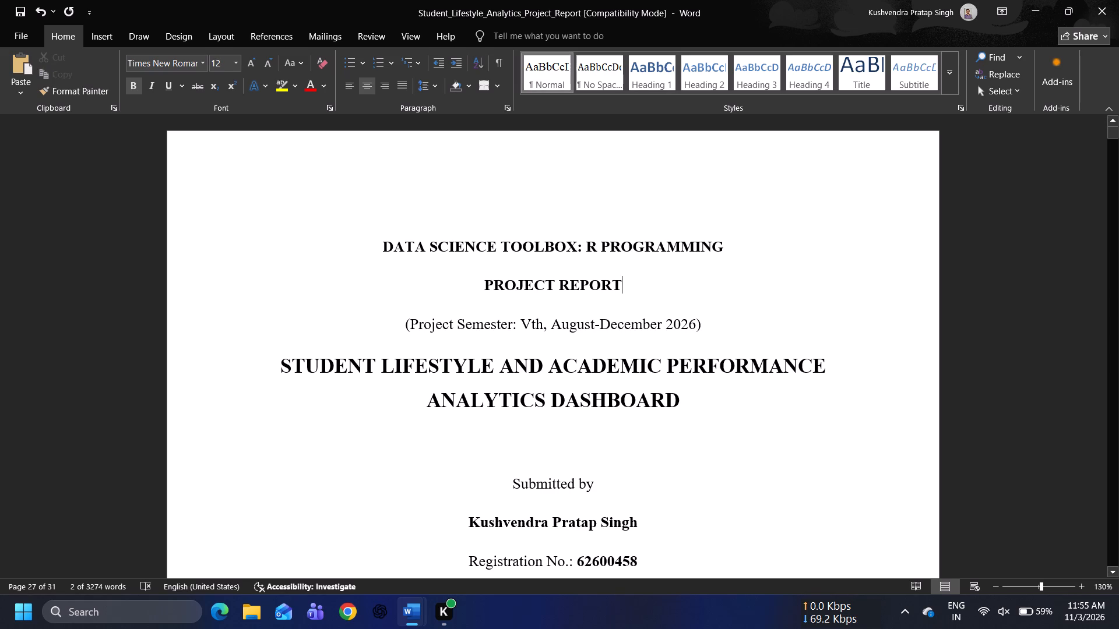
scroll(683, 296, "up", 10)
Save the Student_Lifestyle_Analytics_Project_Report document.
key("ctrl+s")
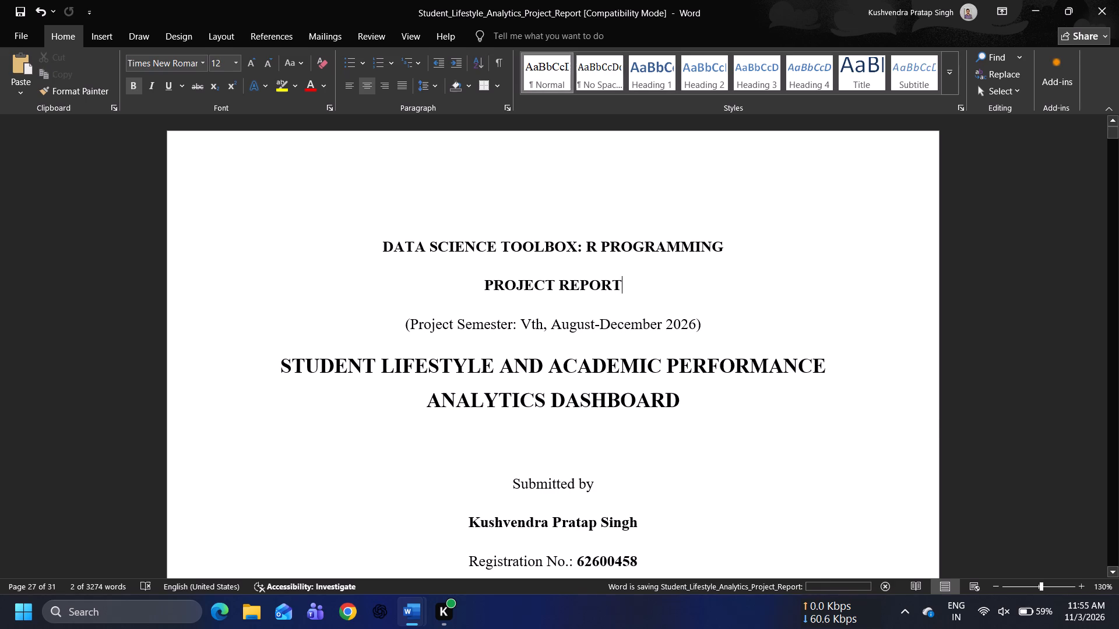
Switch to the report_format-1 reference document and close it.
key("alt+Tab")
scroll(730, 298, "up", 17)
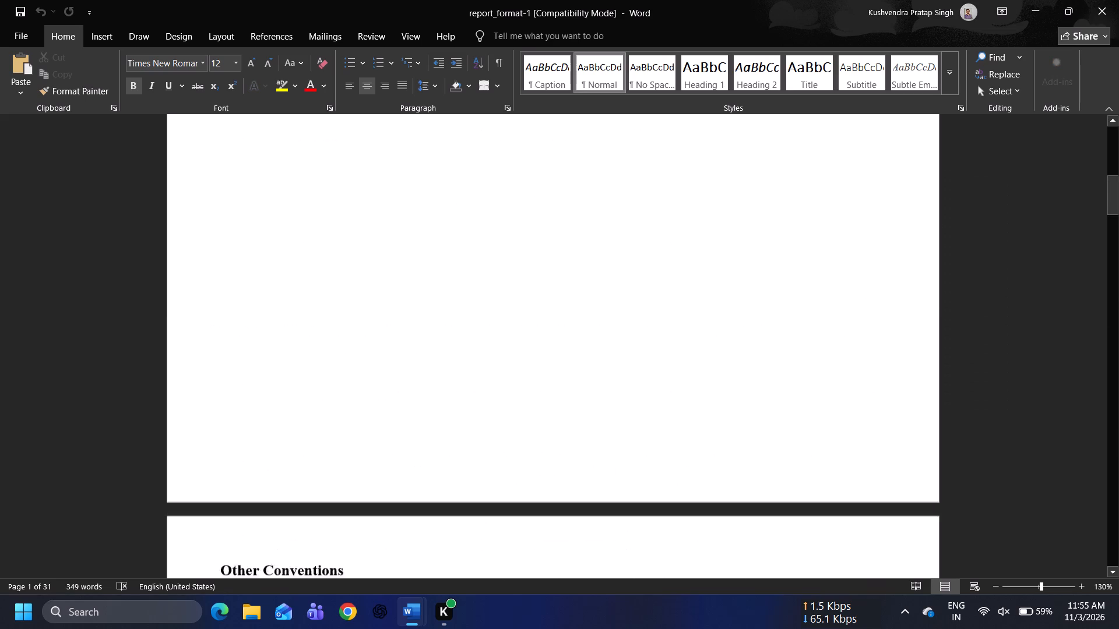
left_click(1118, 0)
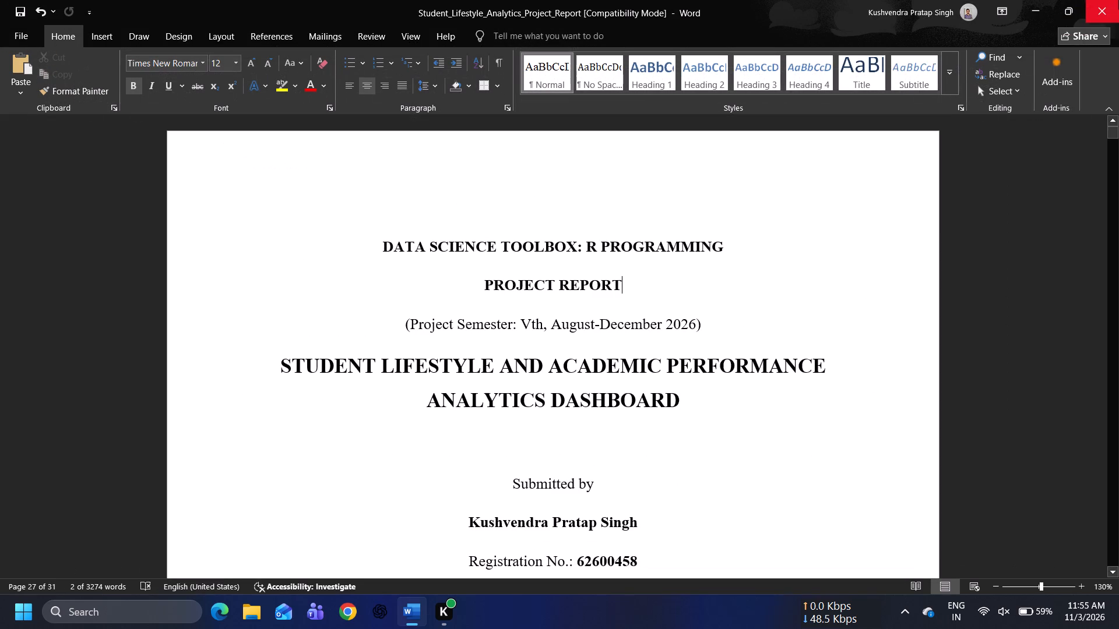